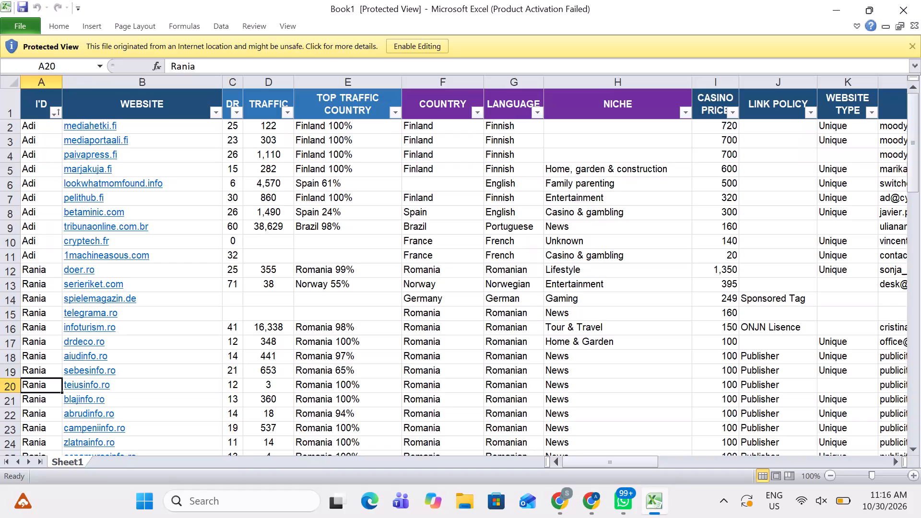
Enable editing for the Book1 workbook opened in Protected View, dismissing the Office Activation Wizard.
left_click(420, 43)
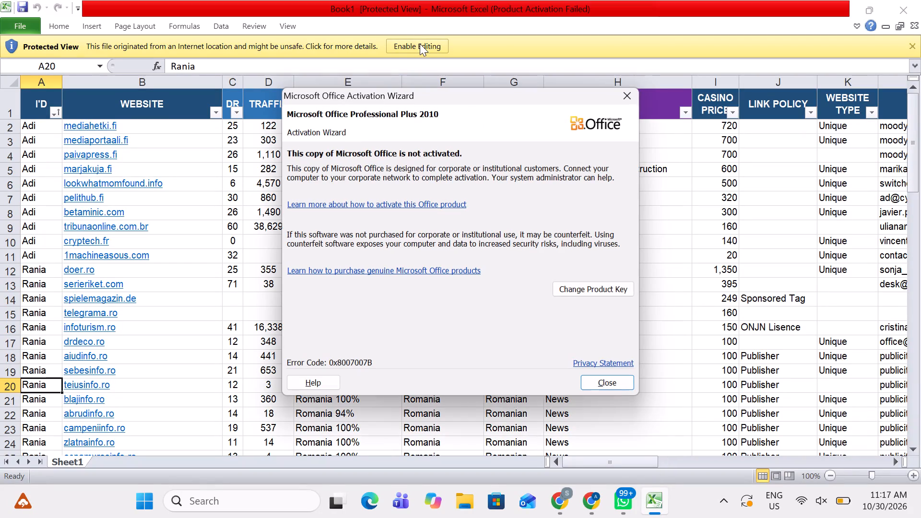
left_click(607, 385)
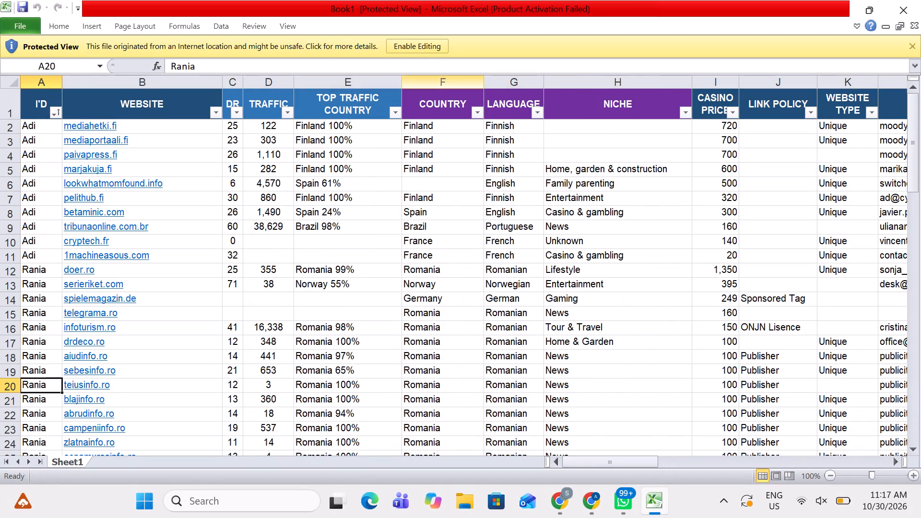
Enable editing for the Book1 workbook opened in Protected View.
left_click(429, 57)
left_click(426, 48)
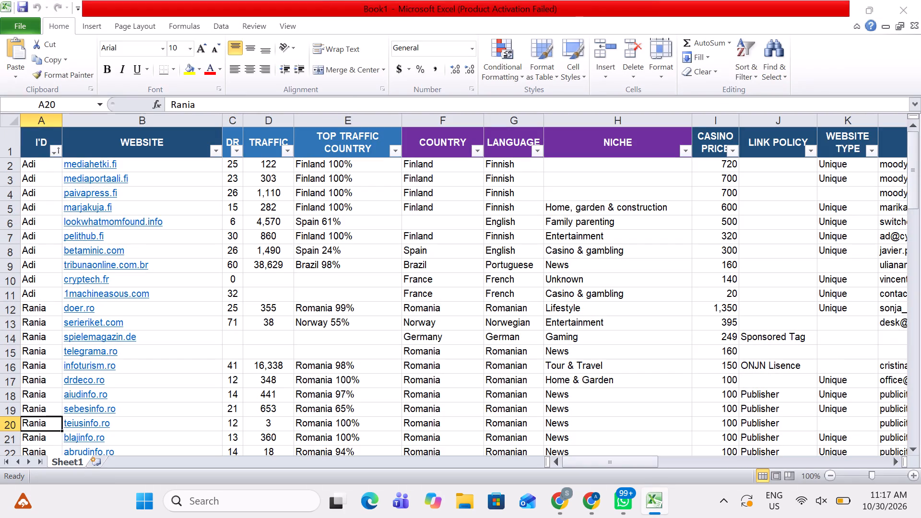
Check the extent of the website list in the WEBSITE column, from its first entry to its last.
left_click(173, 184)
key("Up")
key("Up")
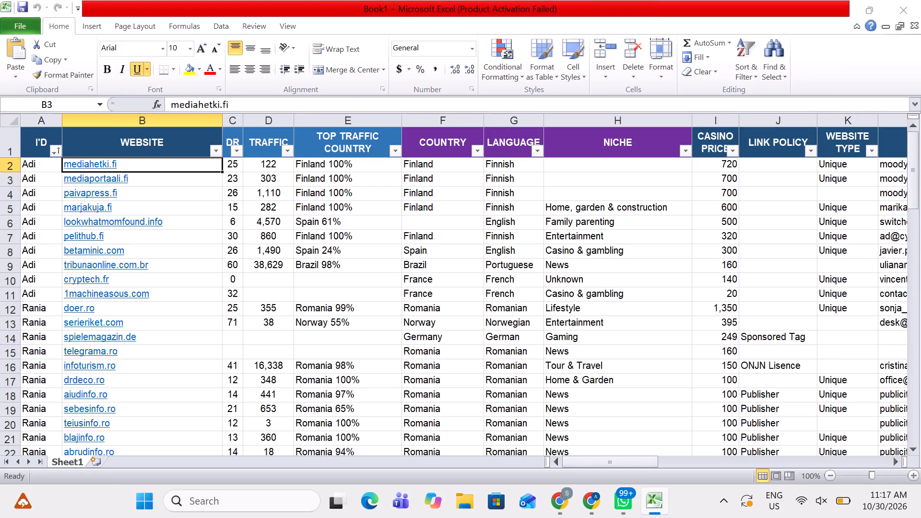
key("Down")
key("ctrl+shift+Down")
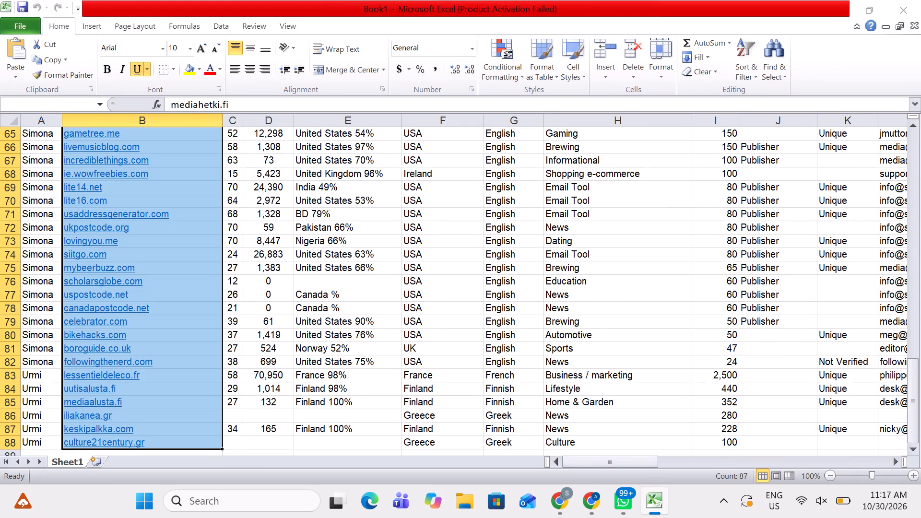
key("Up")
key("Down")
Look across the first website's record, from DR through the REMARK, GMAIL THREAD and Recheck columns.
key("Right")
key("Right")
key("Right")
key("Right")
key("Right")
key("Right")
key("Right")
key("Right")
key("Right")
key("Right")
key("Right")
key("Right")
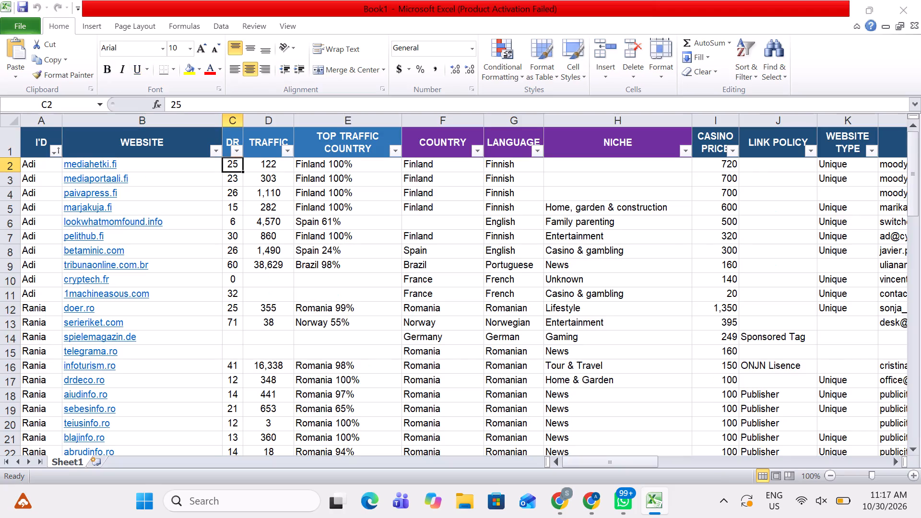
key("Right")
key("Right")
key("Right")
key("Right")
key("Right")
key("Right")
key("Right")
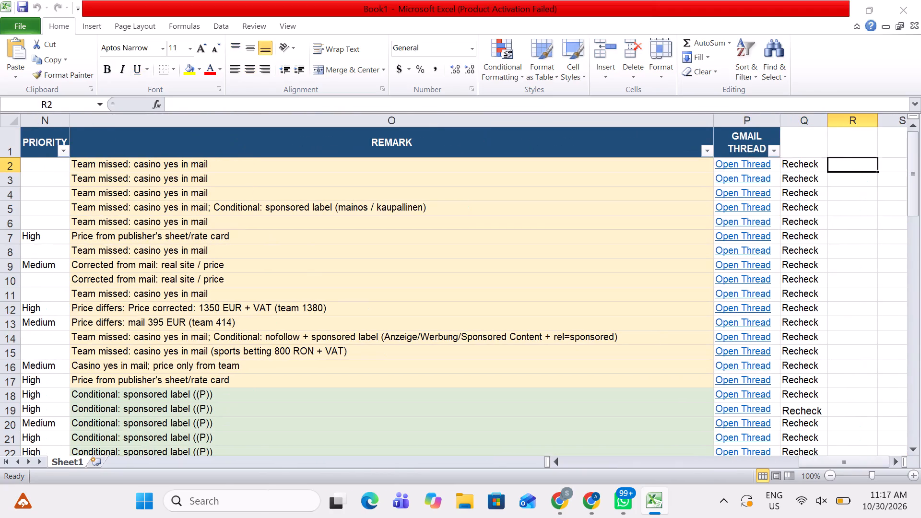
key("Left")
key("Right")
key("Right")
key("Left")
key("Left")
key("Left")
key("Left")
key("Left")
key("Left")
key("Left")
key("Left")
key("Left")
key("Left")
key("Left")
key("Left")
key("Left")
key("Left")
key("Left")
key("Left")
key("Left")
key("Left")
key("Left")
key("Left")
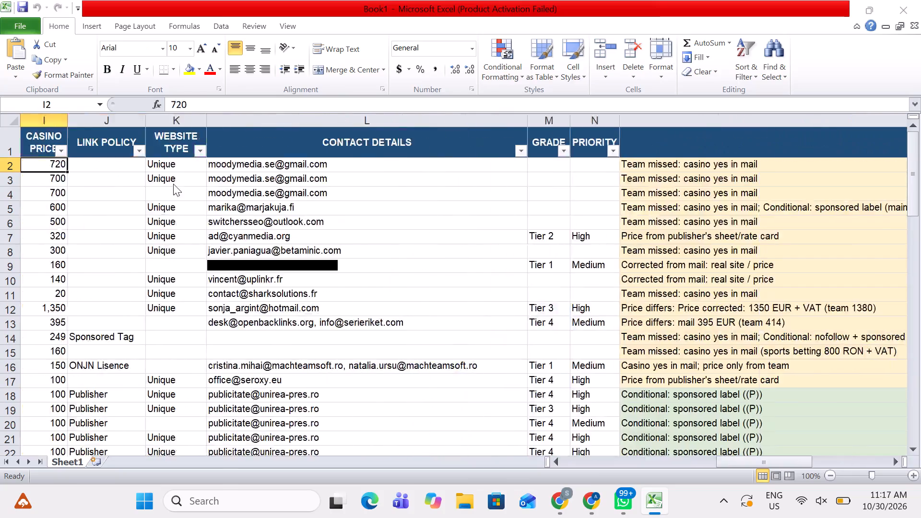
Examine the mediahetki.fi row's traffic, niche, casino price, link policy, contact details and Gmail thread fields.
key("Right")
key("Right")
key("Right")
key("Left")
key("Right")
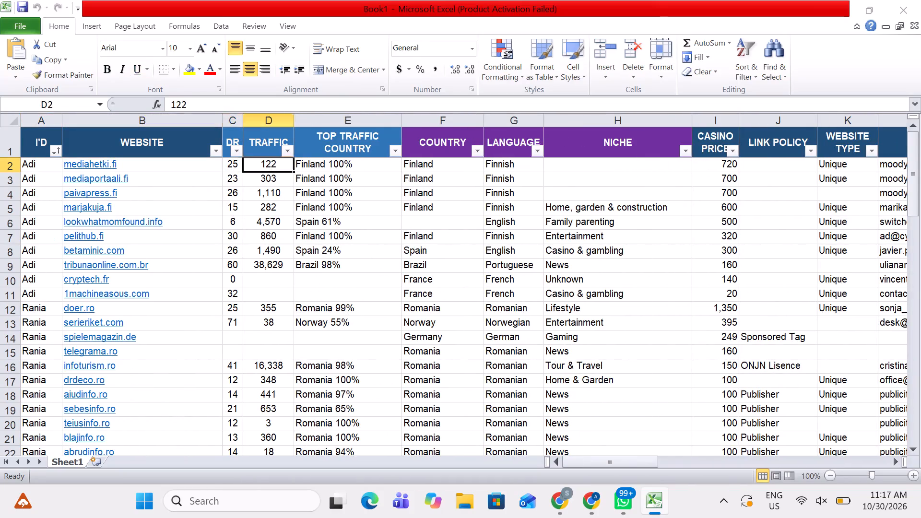
key("Right")
key("Right")
key("Right")
key("Right")
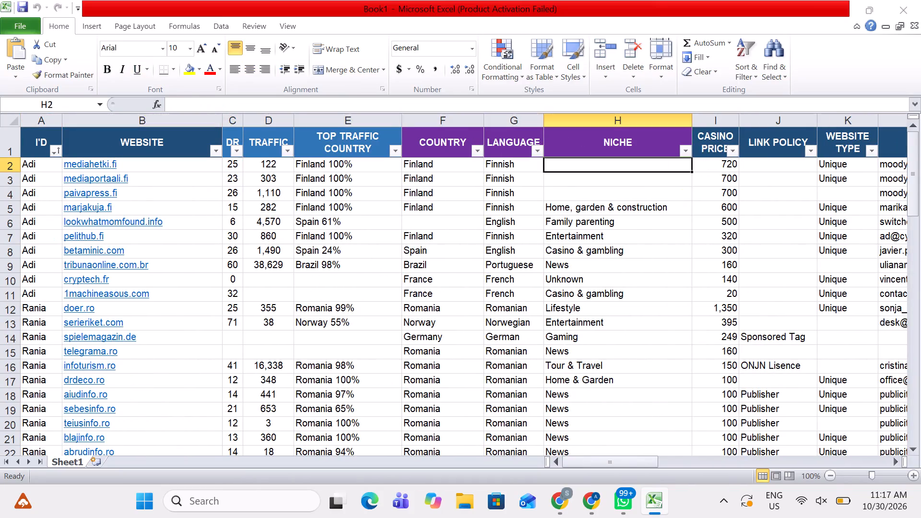
key("Right")
key("Right")
key("Right")
key("Right")
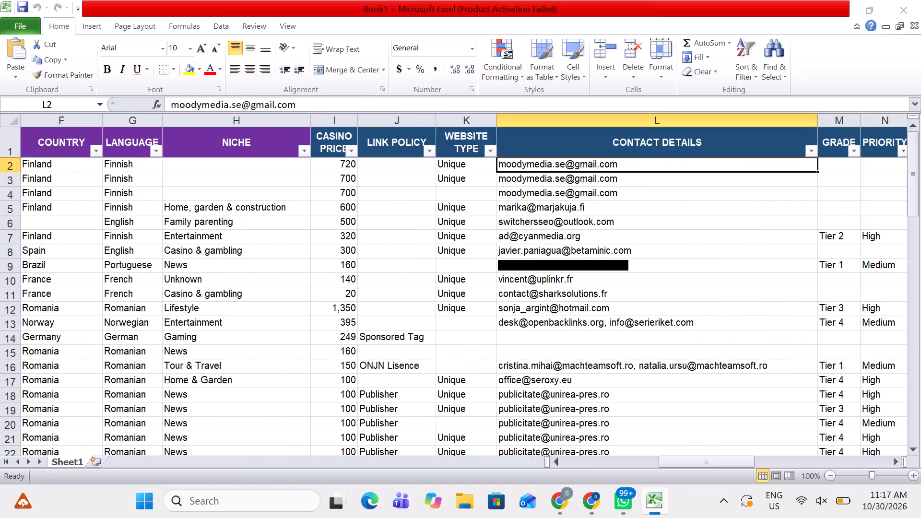
key("Left")
key("Left")
key("Left")
key("Left")
key("Left")
key("Right")
key("Right")
key("Right")
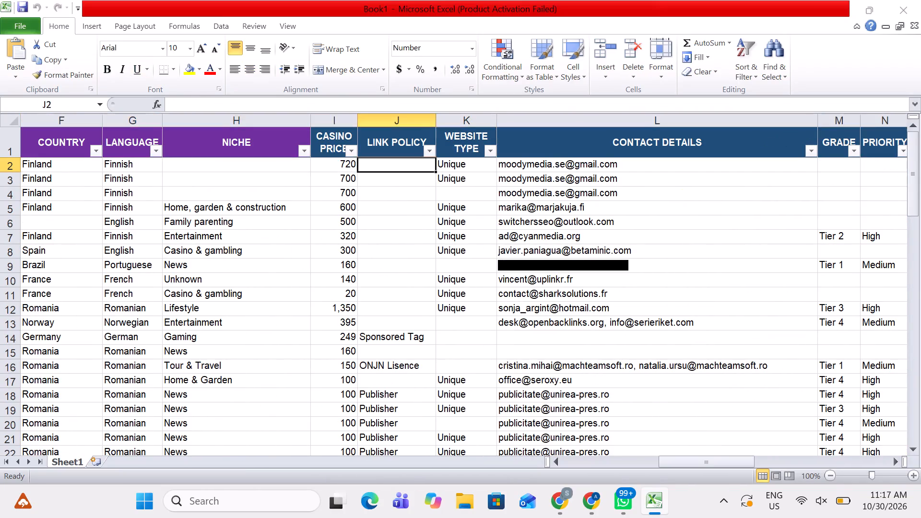
key("Left")
key("Right")
key("Right")
key("Right")
key("Right")
key("Right")
key("Right")
key("Right")
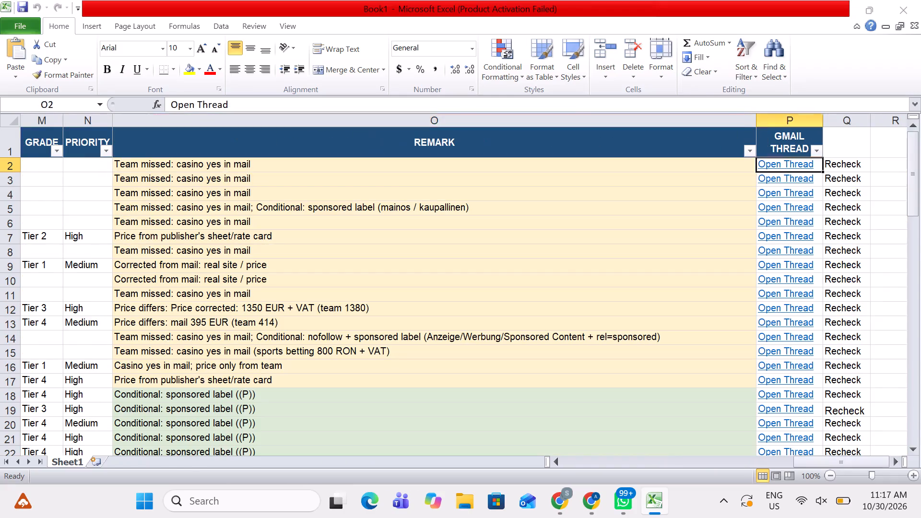
Review the mediahetki.fi row again, checking its remark and Gmail thread entries.
key("Left")
key("Left")
key("Left")
key("Left")
key("Left")
key("Left")
key("Left")
key("Left")
key("Left")
key("Left")
key("Left")
key("Left")
key("Left")
key("Left")
key("Left")
key("Left")
key("Left")
key("Left")
key("Left")
key("Left")
key("Right")
key("Right")
key("Right")
key("Right")
key("Right")
key("Right")
key("Right")
key("Right")
key("Right")
key("Right")
key("Right")
key("Right")
key("Right")
key("Right")
key("Right")
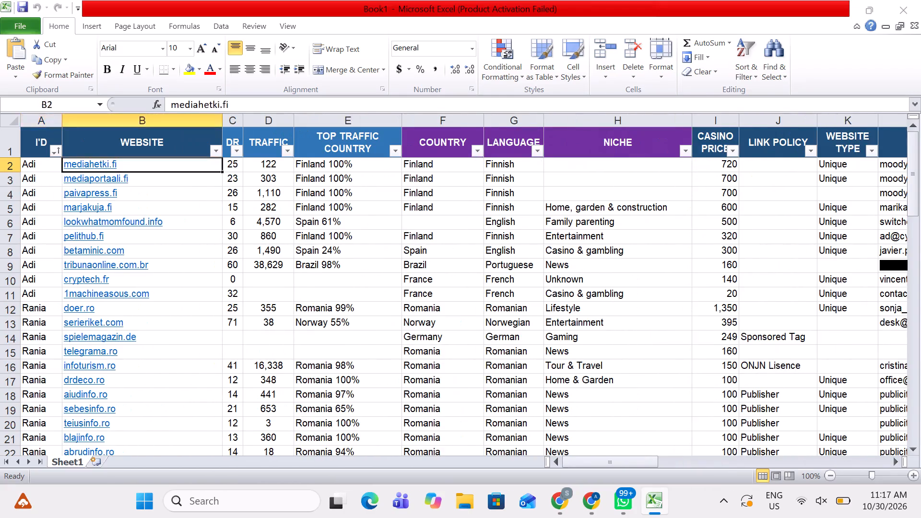
key("Right")
key("Left")
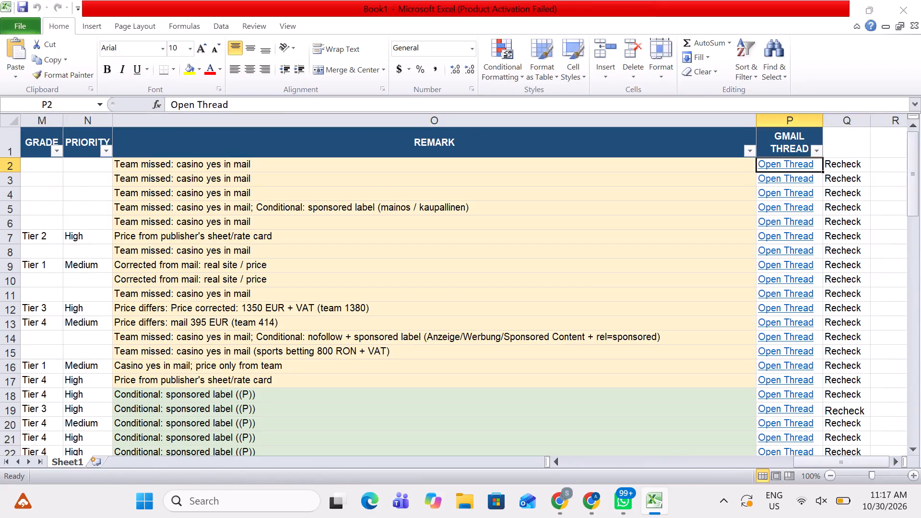
key("Left")
key("Left")
key("Right")
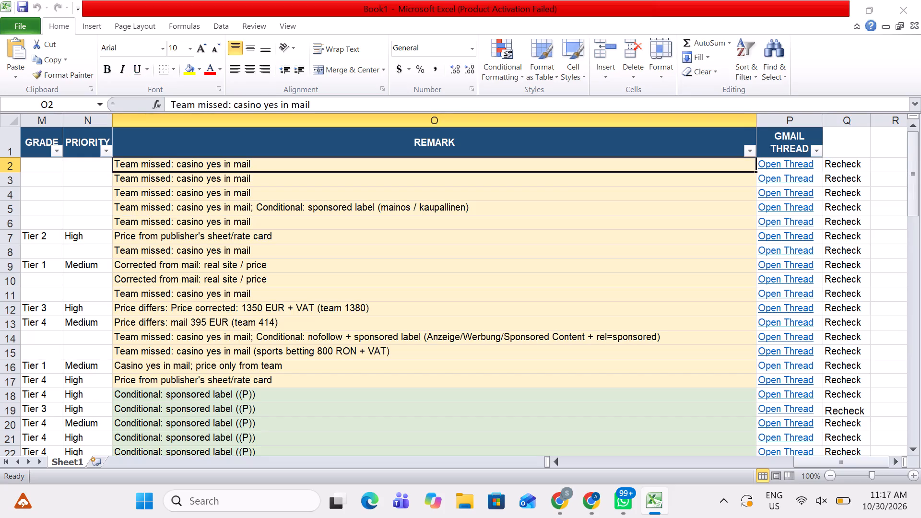
key("Right")
Copy the website cell mediahetki.fi from the first record in the WEBSITE column.
key("Left")
key("Left")
key("Left")
key("Left")
key("Left")
key("Left")
key("Left")
key("Left")
key("Left")
key("Left")
key("Left")
key("Left")
key("Left")
key("Left")
key("Left")
key("Left")
key("Left")
key("Left")
key("Left")
key("Left")
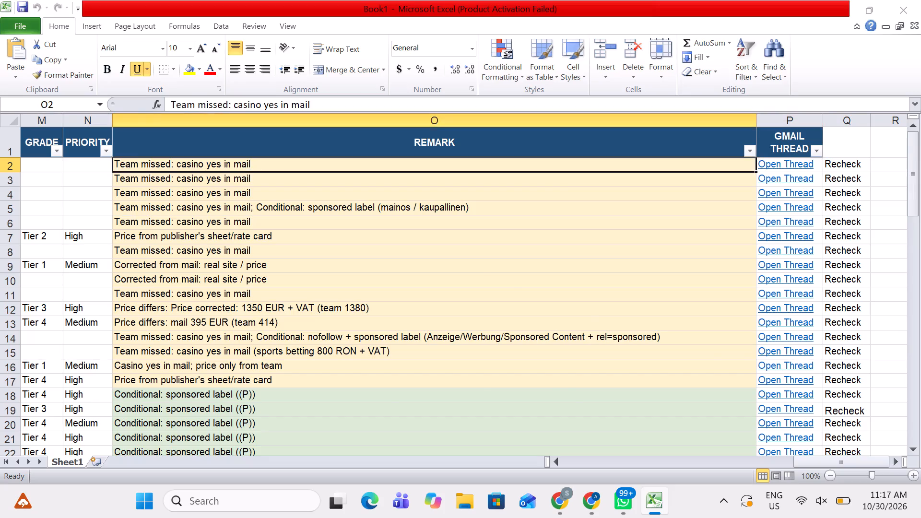
key("Right")
key("ctrl+c")
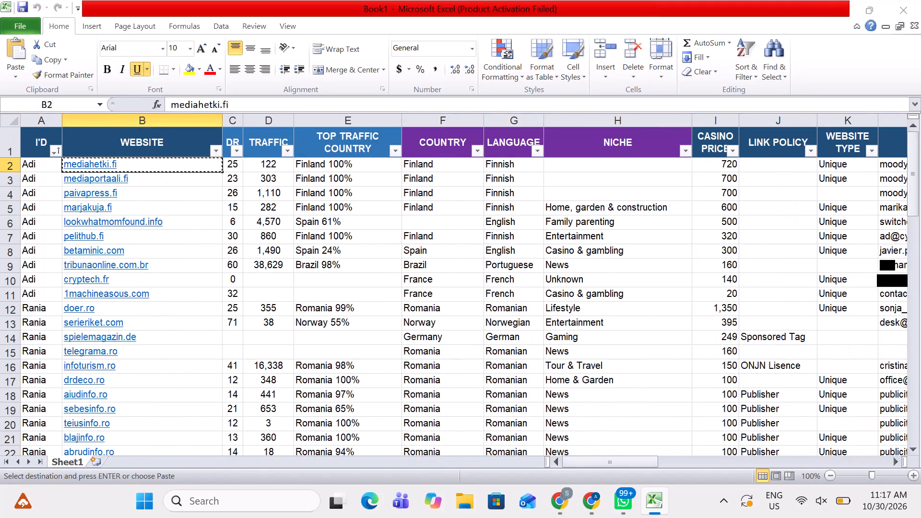
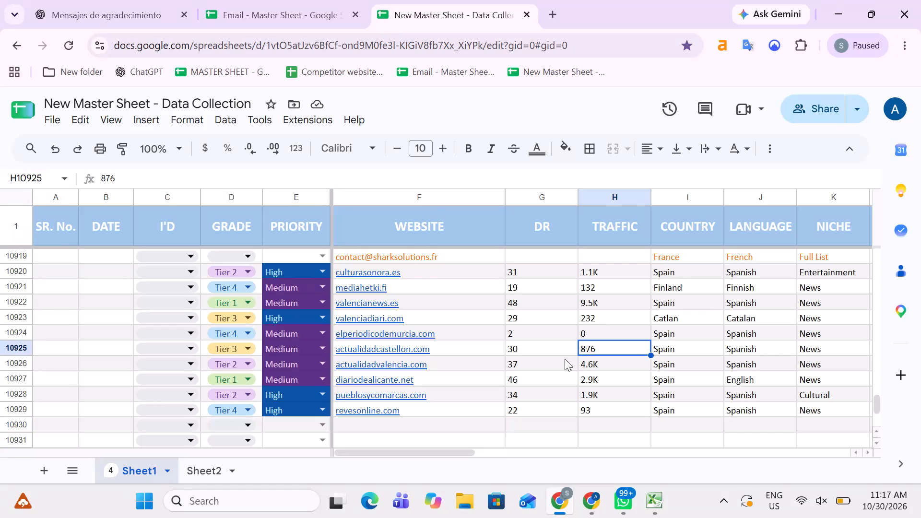
Search the master sheet for the website mediahetki.fi.
key("ctrl+f")
key("ctrl+v")
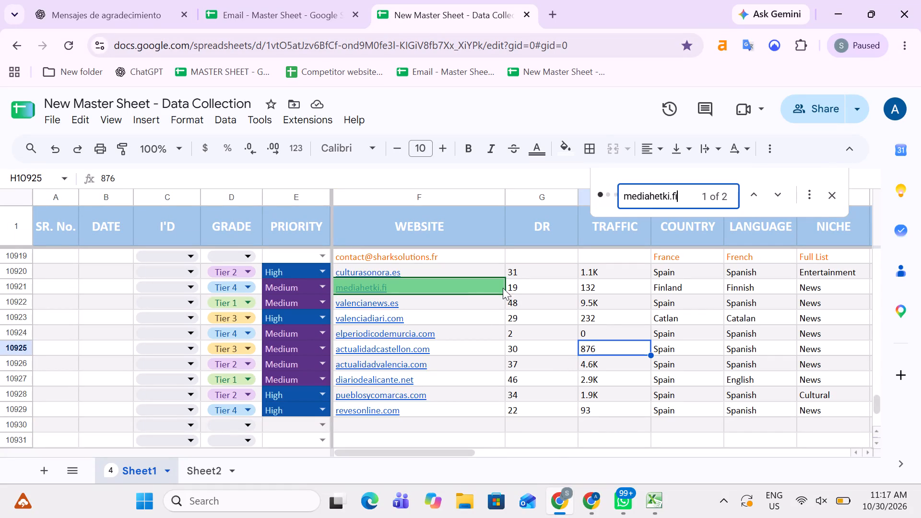
Examine the mediahetki.fi entry in row 10921, from traffic and prices through website type to contact details.
left_click(539, 287)
key("Right")
key("Right")
key("Right")
key("Right")
key("Right")
key("Right")
key("Right")
key("Right")
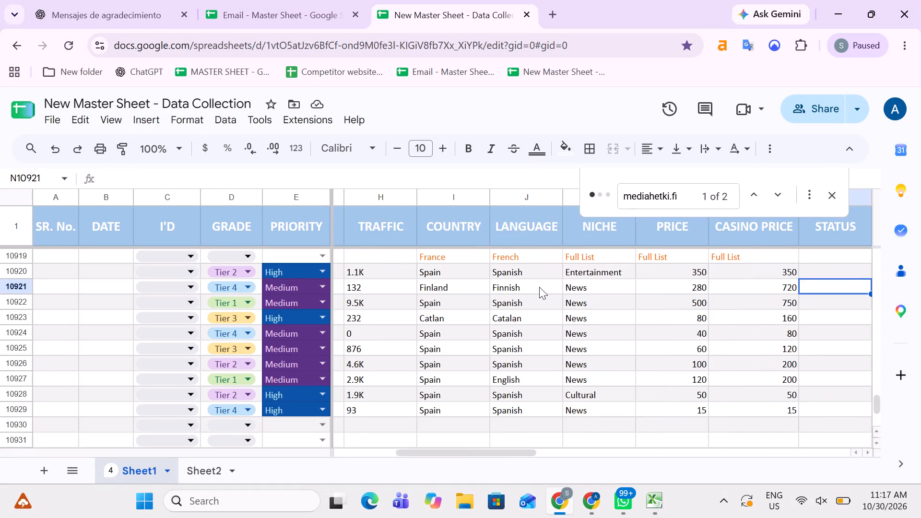
key("Right")
key("Right")
key("Left")
key("Left")
key("Left")
key("Left")
key("Left")
key("Left")
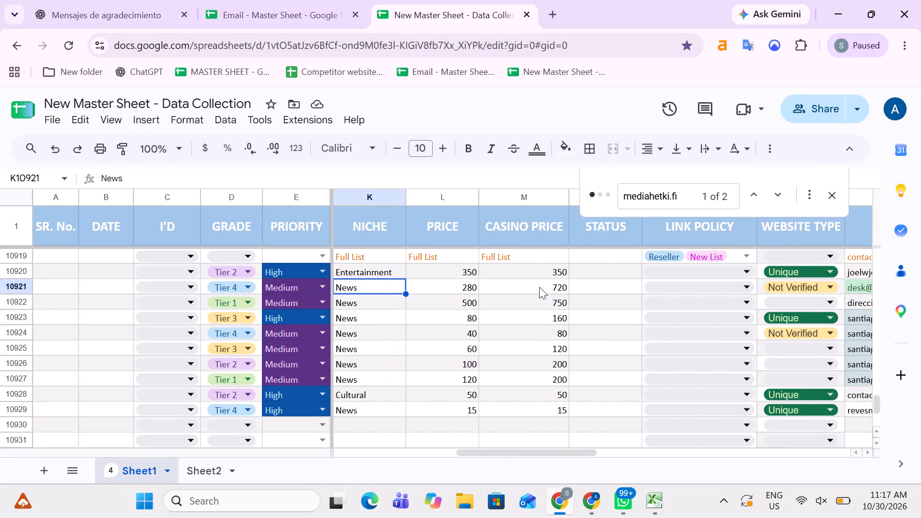
key("Right")
key("Right")
key("Right")
key("Right")
key("Right")
key("Right")
key("Right")
key("Left")
key("Left")
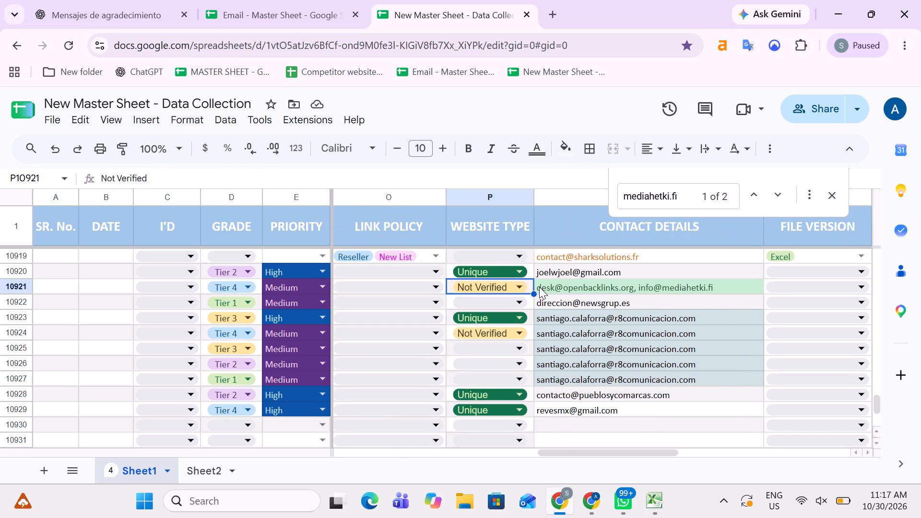
key("Left")
key("Right")
key("Right")
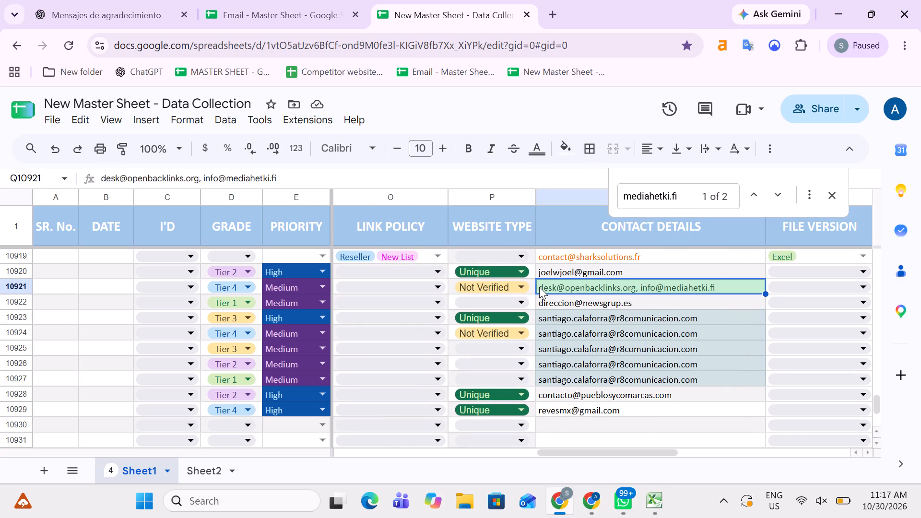
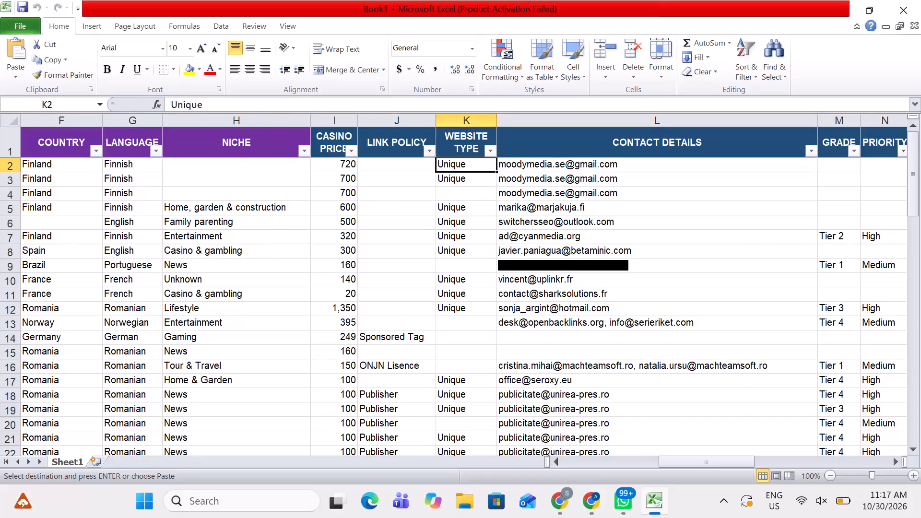
Examine the mediahetki.fi row in Book1, comparing its casino price, link policy, website type and contact details with the master sheet.
key("Right")
key("Right")
key("Right")
key("Right")
key("Left")
key("Left")
key("Left")
key("Left")
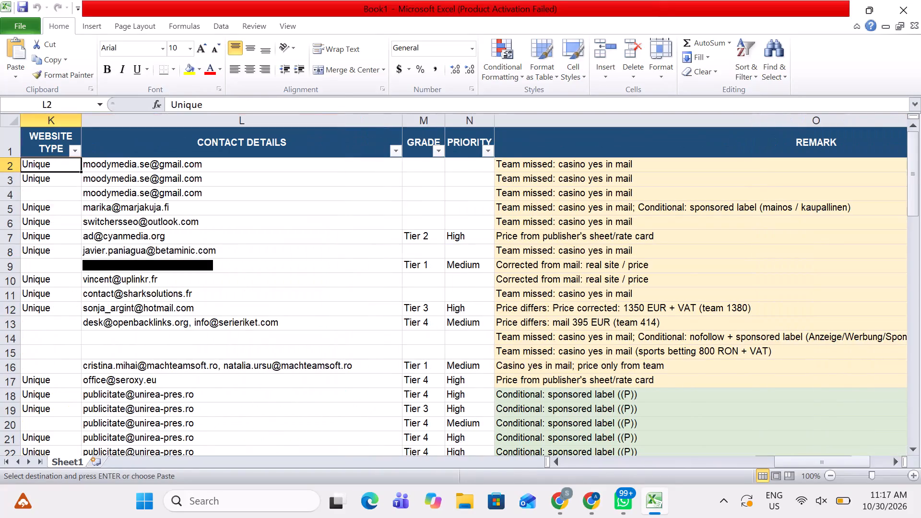
key("Right")
key("Right")
key("Left")
key("Left")
key("Left")
key("Left")
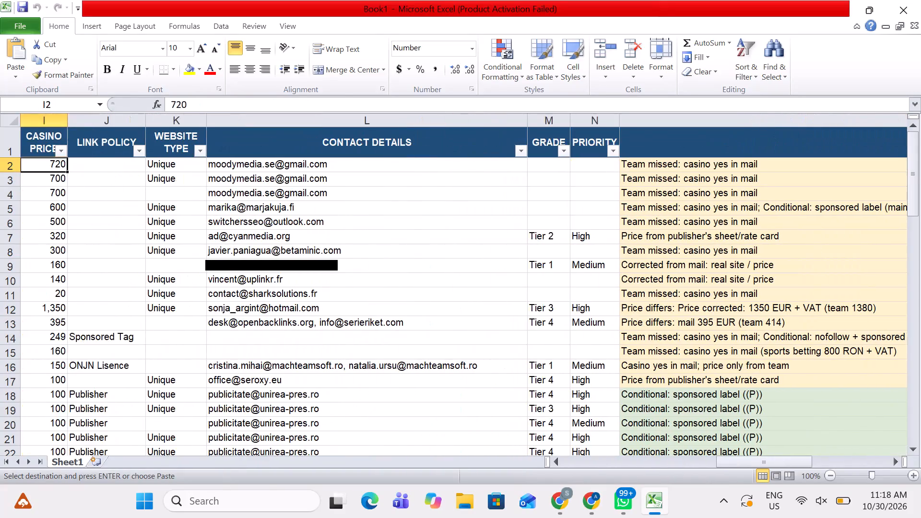
key("Right")
key("Left")
Enter the note "No problem Find" for mediahetki.fi in cell R2, beside its Recheck mark.
key("Right")
key("Right")
key("Right")
key("Right")
key("Right")
key("Right")
key("Right")
key("Right")
key("Right")
key("Right")
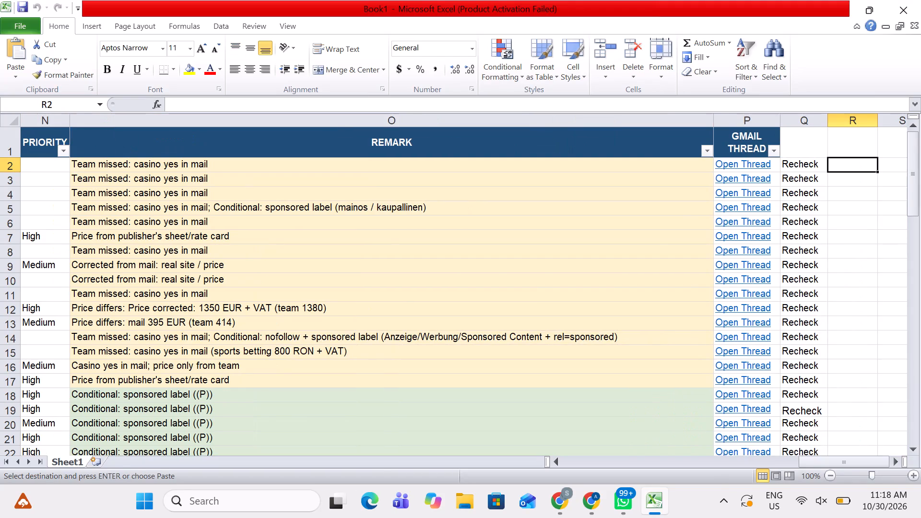
key("Right")
key("Left")
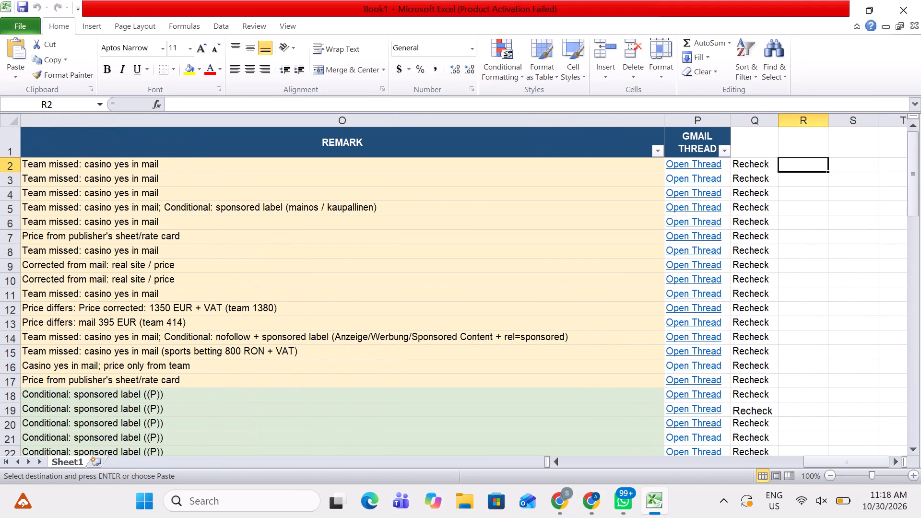
type("No pr")
type("oblem Find")
key("Tab")
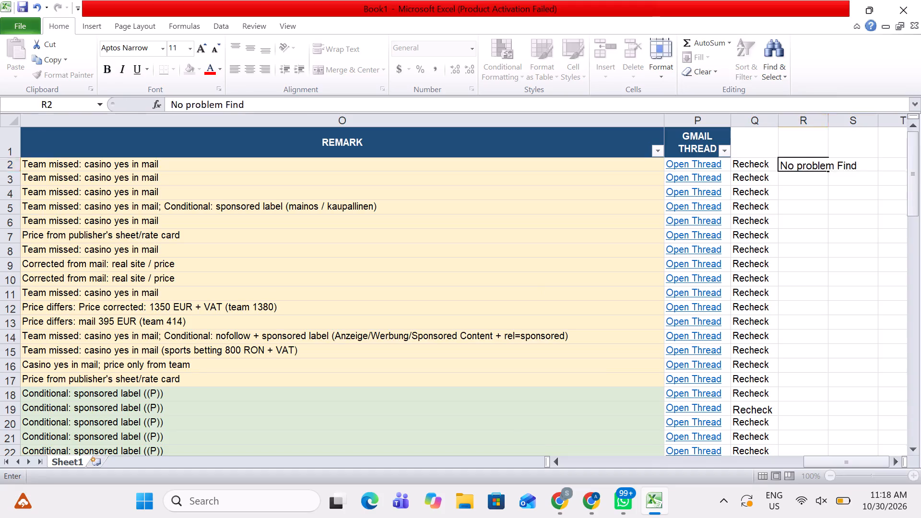
Review the mediahetki.fi row again, from its traffic figures through niche, casino price and contact details to grade and priority.
key("Left")
key("Left")
key("Left")
key("Left")
key("Left")
key("Left")
key("Left")
key("Left")
key("Left")
key("Left")
key("Left")
key("Left")
key("Left")
key("Left")
key("Left")
key("Left")
key("Left")
key("Left")
key("Left")
key("Left")
key("Right")
key("Right")
key("Right")
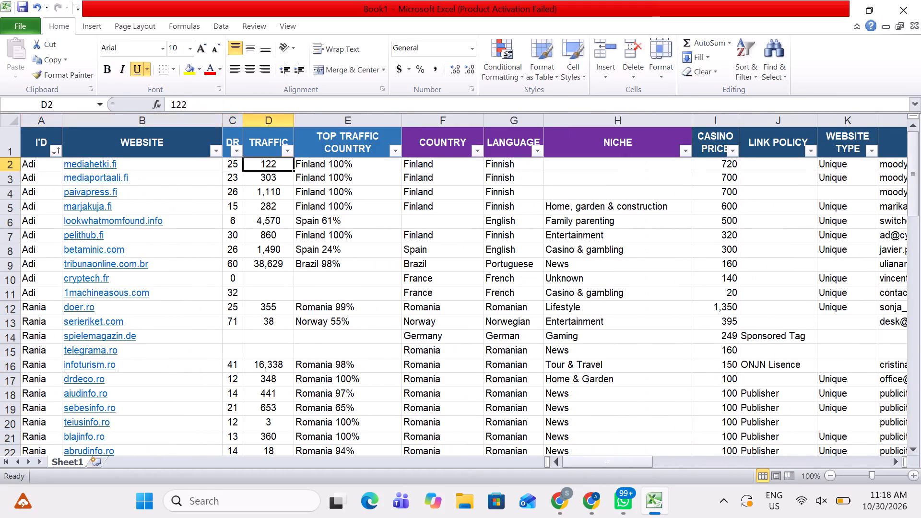
key("Right")
key("Right")
key("Right")
key("Right")
key("Right")
key("Right")
key("Right")
key("Right")
key("Right")
key("Right")
key("Right")
key("Left")
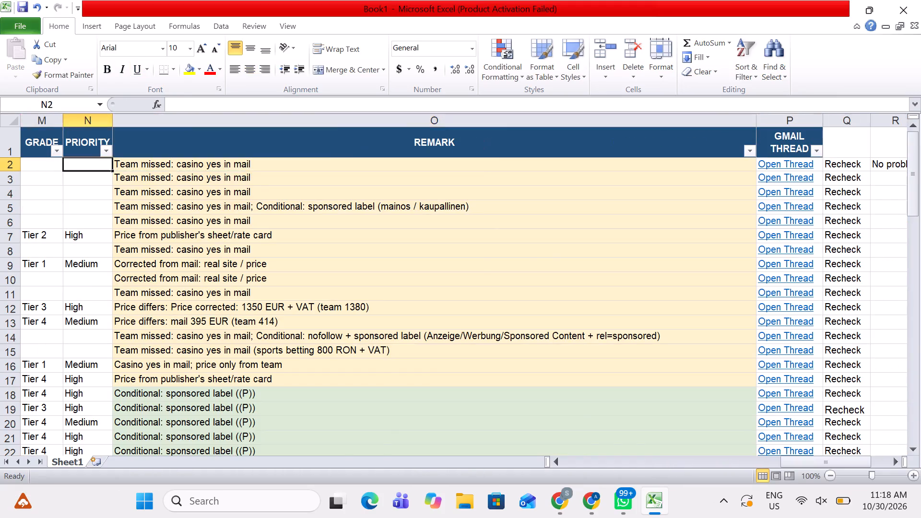
key("Left")
key("Left")
key("Left")
key("Right")
key("Left")
key("Left")
key("Left")
key("Left")
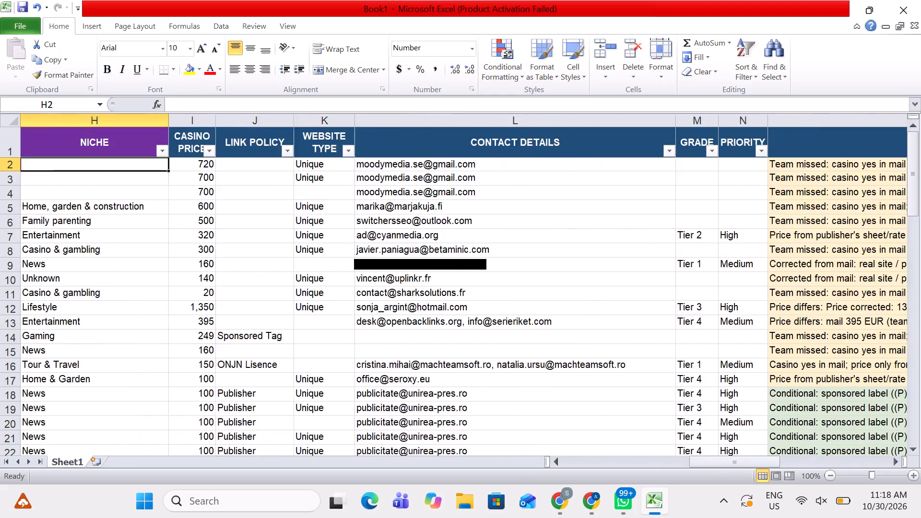
key("Left")
key("Right")
key("Right")
Copy the next website name, mediaportaali.fi, from row 3 of the website list.
key("Left")
key("Left")
key("Left")
key("Left")
key("Left")
key("Left")
key("Left")
key("Left")
key("Left")
key("Left")
key("Left")
key("Left")
key("Left")
key("Left")
key("Left")
key("Left")
key("Left")
key("Down")
key("Right")
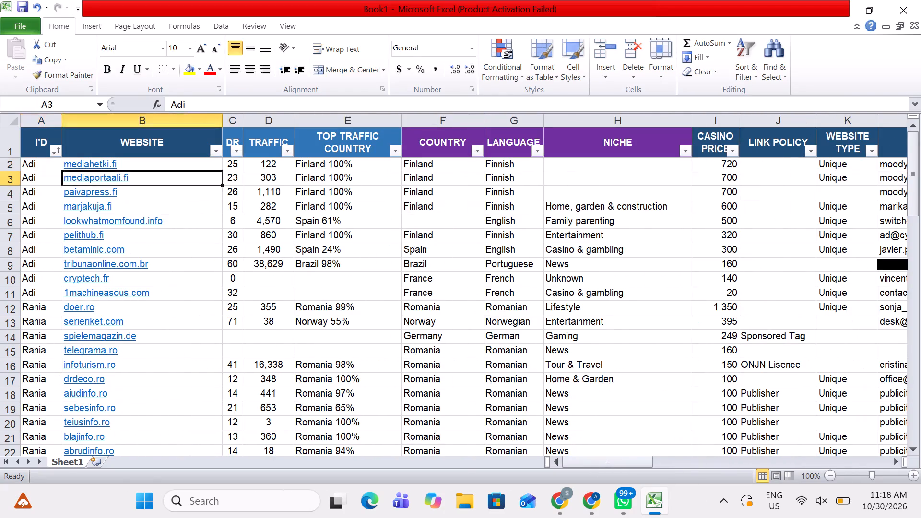
key("Right")
key("Left")
key("ctrl+c")
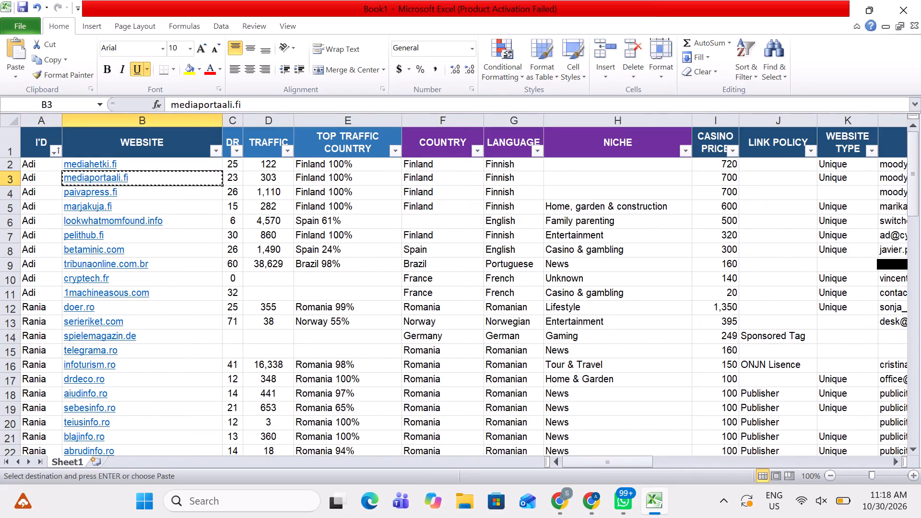
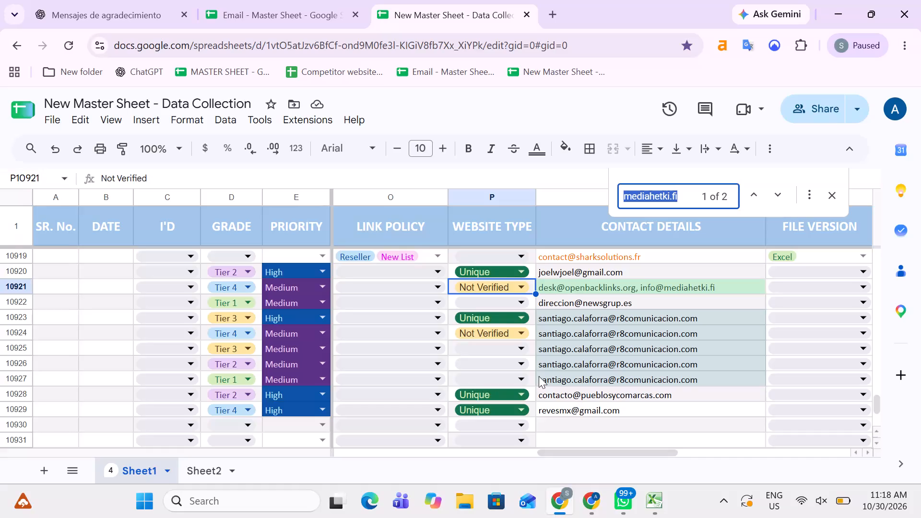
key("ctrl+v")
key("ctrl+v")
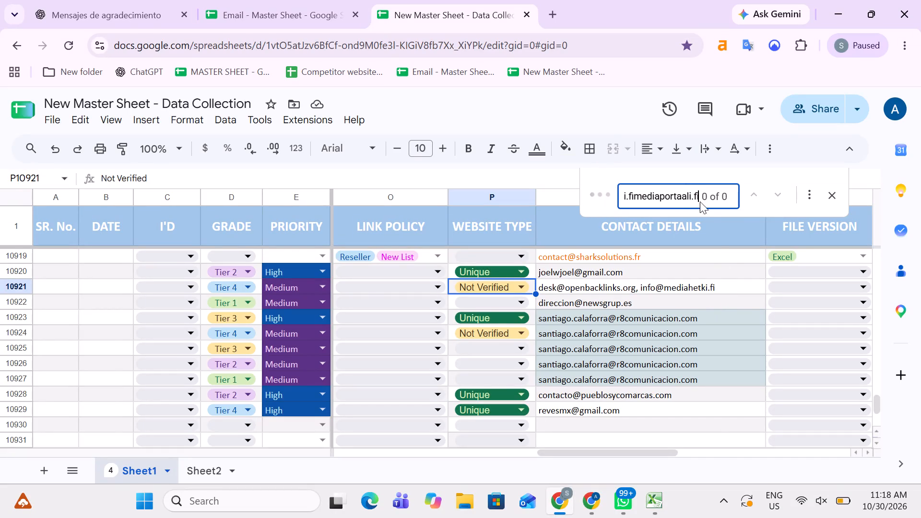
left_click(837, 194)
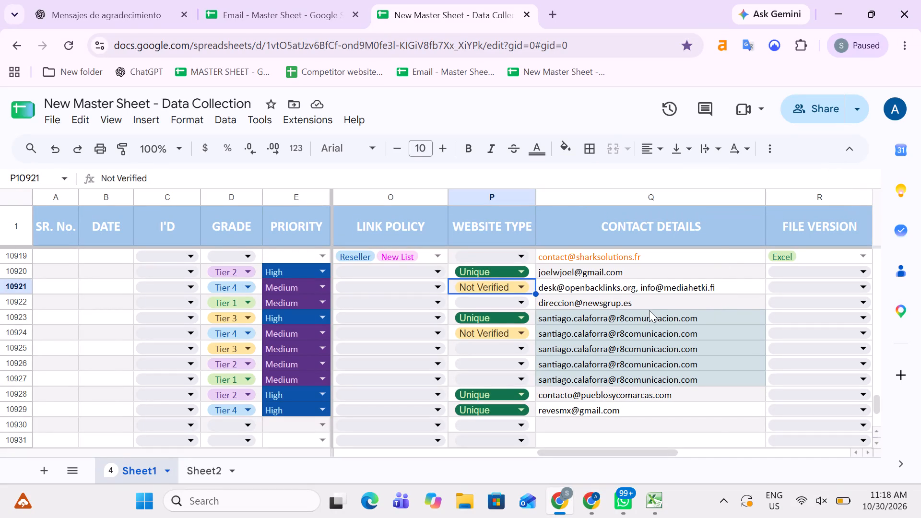
Search the New Master Sheet - Data Collection for the website mediaportaali.fi.
key("ctrl+f")
key("ctrl+v")
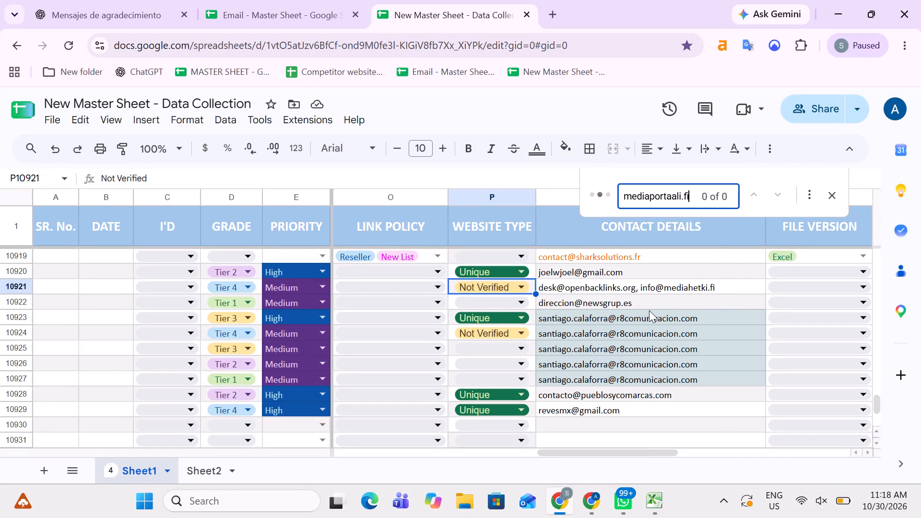
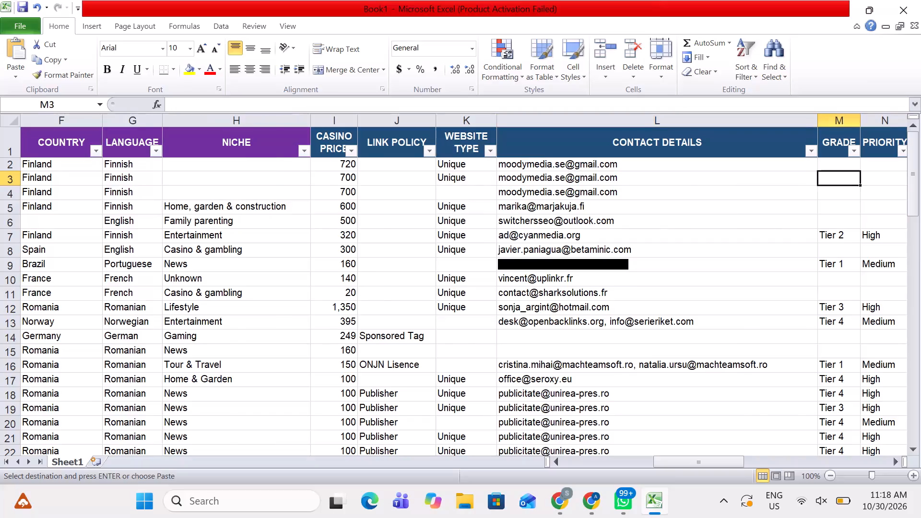
Review the mediaportaali.fi row in Book1 through its Remark column, and copy the website name for lookup.
key("Right")
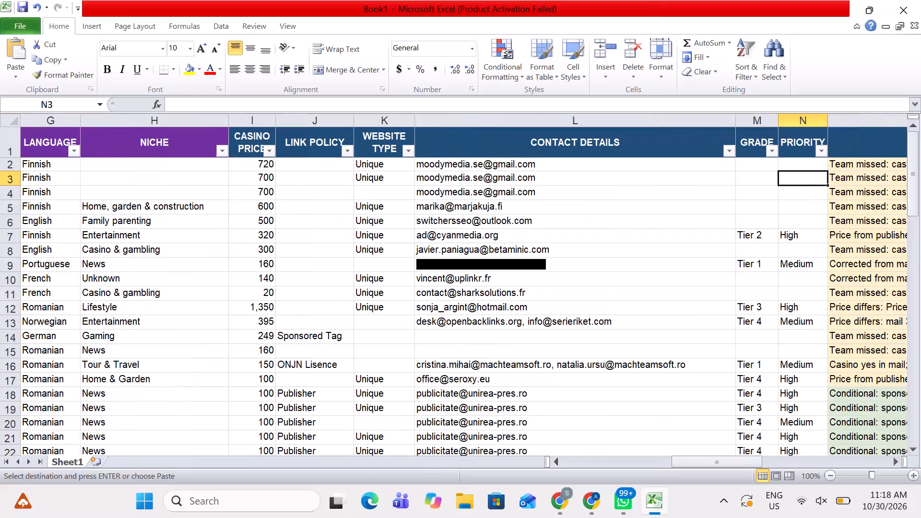
key("Right")
key("Right")
key("Left")
key("Left")
key("Left")
key("Left")
key("Left")
key("Left")
key("Left")
key("Left")
key("Left")
key("Left")
key("Left")
key("Left")
key("Left")
key("Left")
key("Left")
key("Left")
key("Left")
key("Left")
key("Left")
key("Left")
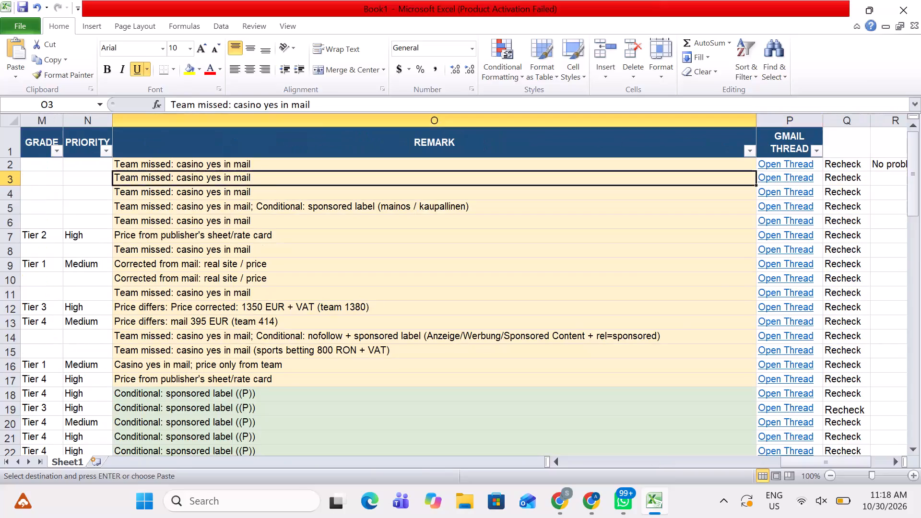
key("Right")
key("Right")
key("Left")
key("ctrl+c")
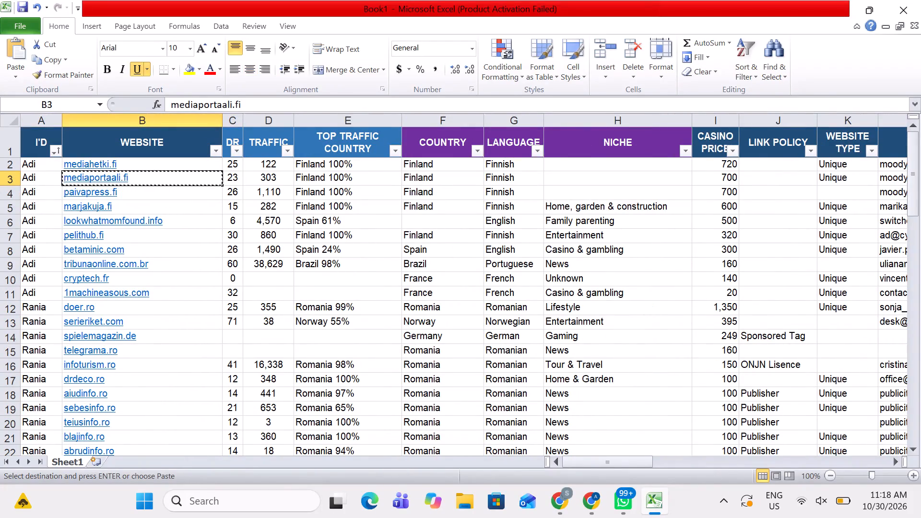
key("alt+Tab")
key("alt+Tab")
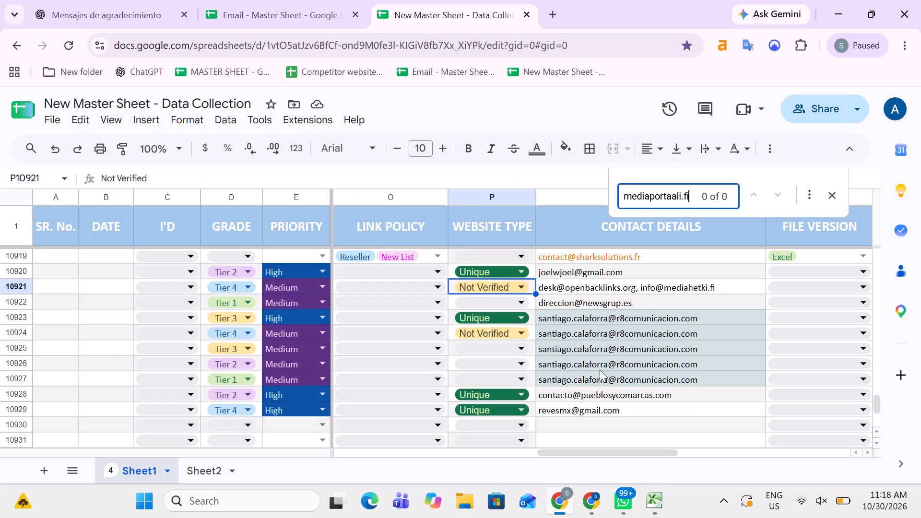
left_click(837, 196)
key("alt+Tab")
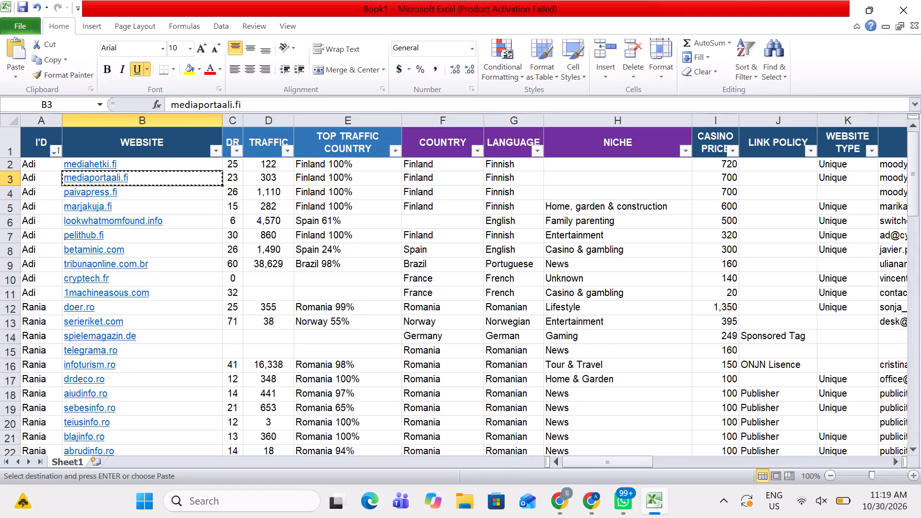
key("Right")
key("Right")
key("Right")
key("Right")
key("Right")
key("Right")
key("Right")
key("Right")
key("Right")
key("Right")
key("Right")
key("Right")
key("Right")
key("Right")
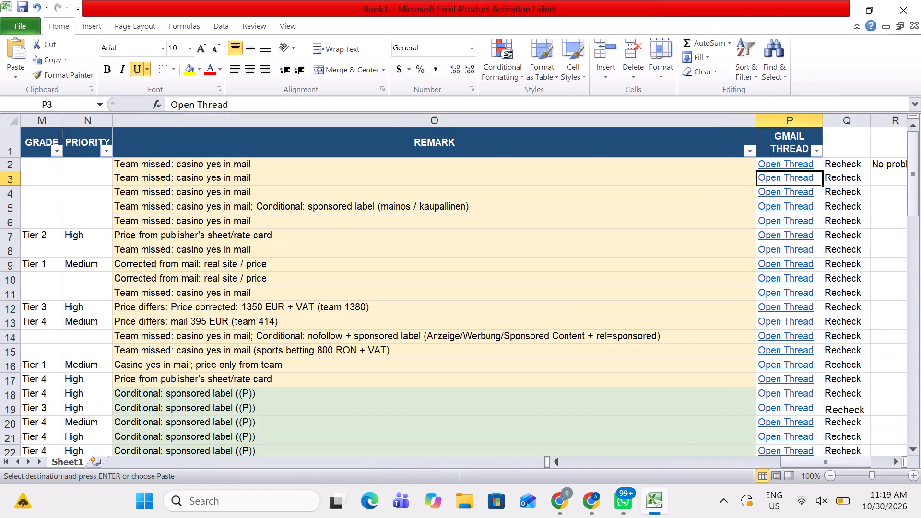
key("Right")
key("Right")
key("Right")
key("Right")
key("Right")
key("Left")
key("Left")
key("Left")
key("Right")
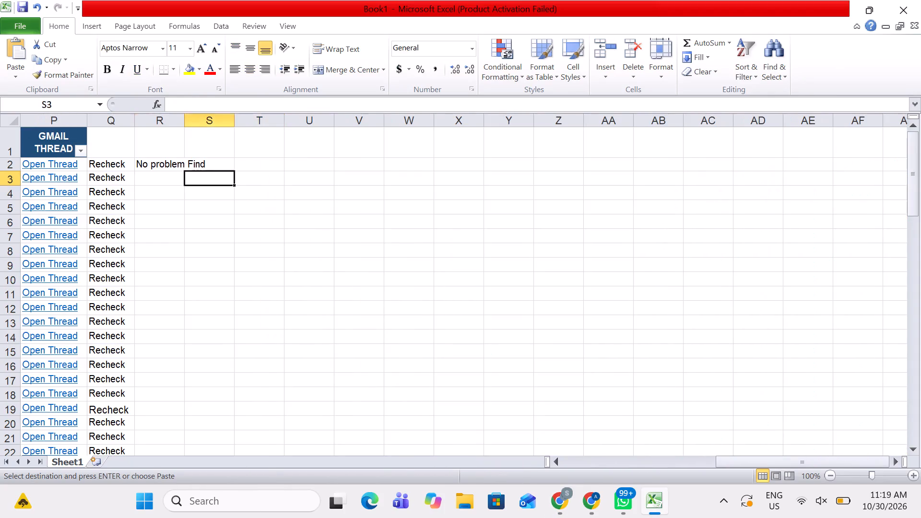
key("Left")
key("Left")
key("Left")
key("Left")
key("Left")
key("Left")
key("Left")
key("Left")
key("Left")
key("Left")
key("Left")
key("Left")
key("Left")
key("Left")
key("Left")
key("Left")
key("Left")
key("Left")
key("Left")
key("Left")
Start a note reading "Not Added in" in the mediaportaali.fi row, in column R beside its Recheck mark.
key("Right")
key("Right")
key("Right")
key("Right")
key("Right")
key("Right")
key("Right")
key("Right")
key("Right")
key("Right")
key("Right")
key("Right")
key("Right")
key("Right")
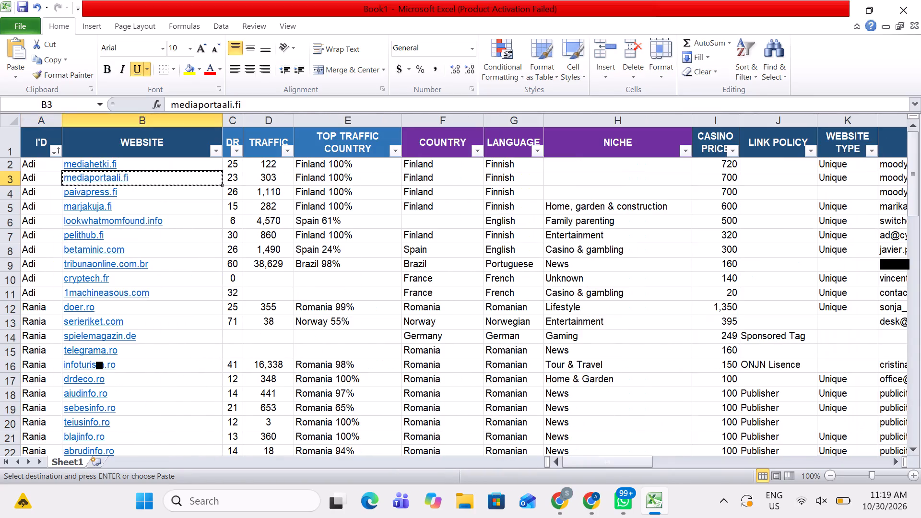
key("Right")
key("Right")
key("Right")
key("Right")
key("Left")
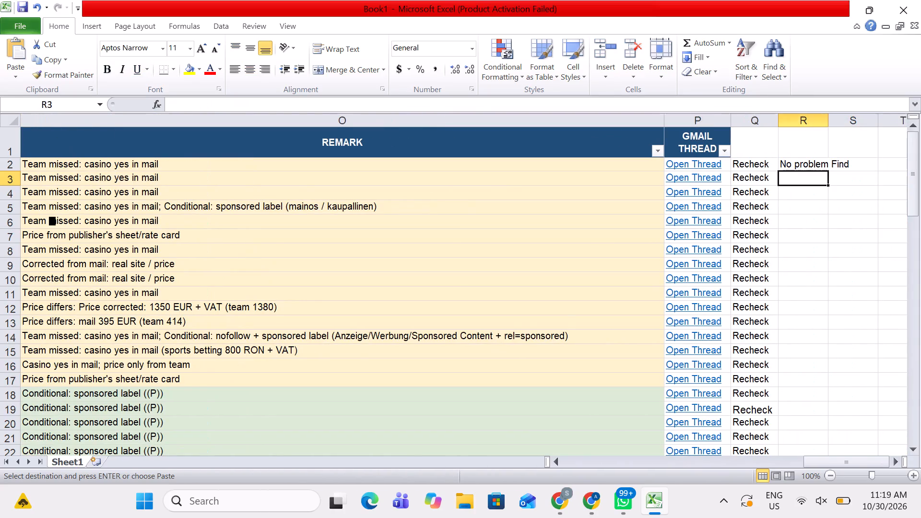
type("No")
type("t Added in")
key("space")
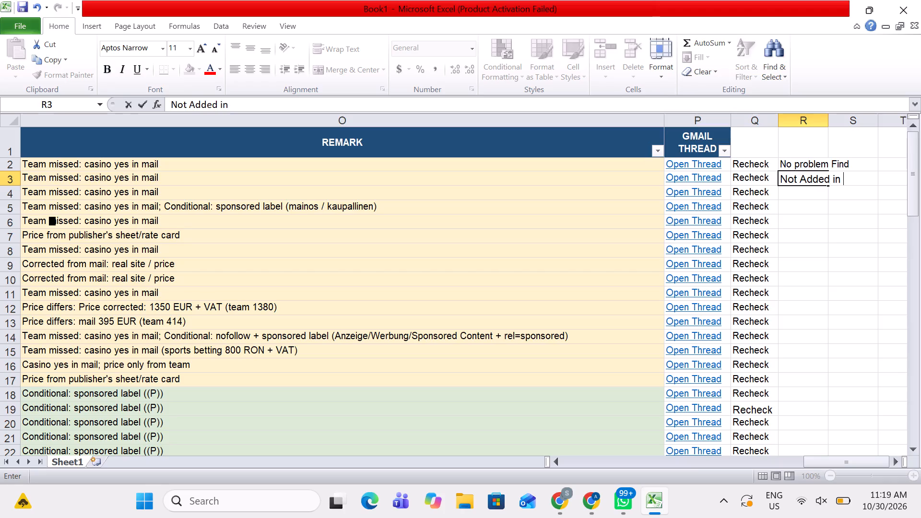
Record "Not Added in Sheet Yet" beside the mediaportaali.fi row, in the column after Recheck.
type("Sheet Yet")
key("Tab")
Copy the website name paivapress.fi from its Book1 row for lookup.
key("Down")
key("Left")
key("Left")
key("Left")
key("Left")
key("Left")
key("Left")
key("Left")
key("Left")
key("Left")
key("Left")
key("Left")
key("Left")
key("Left")
key("Left")
key("Left")
key("Left")
key("Left")
key("Left")
key("Left")
key("Left")
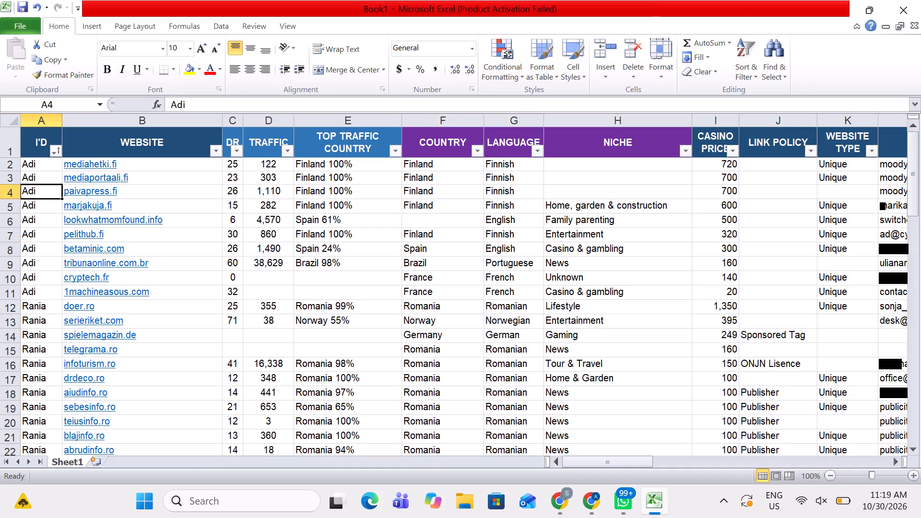
key("Right")
key("Right")
key("Right")
key("Right")
key("Right")
key("Right")
key("Left")
key("Left")
key("Left")
key("Left")
key("Left")
key("Left")
key("Left")
key("Left")
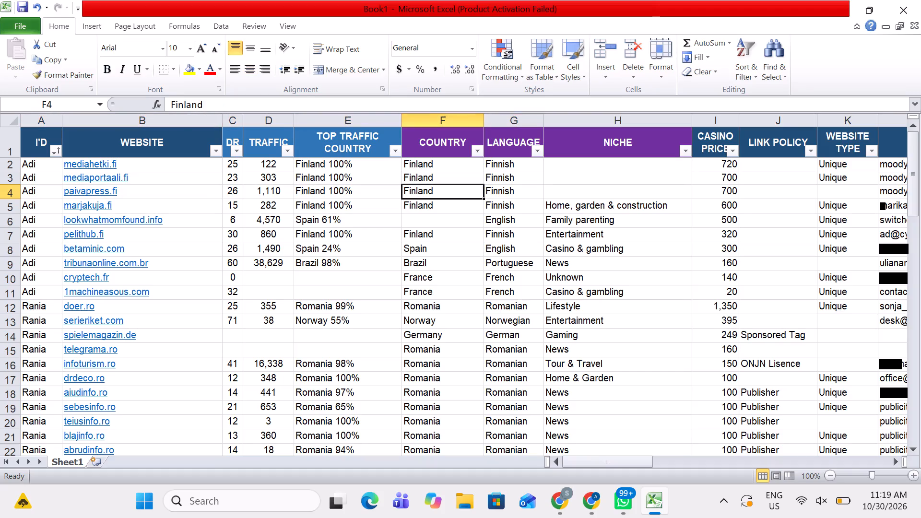
key("Right")
key("Right")
key("Left")
key("ctrl+c")
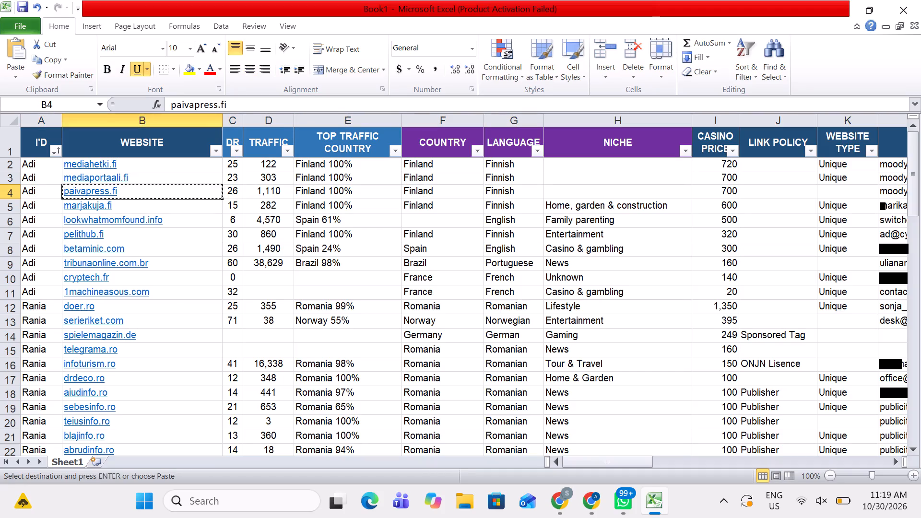
Examine the paivapress.fi row in Book1 across its contact details, grade, priority and remark columns.
key("Right")
key("Right")
key("Right")
key("Right")
key("Right")
key("Right")
key("Right")
key("Right")
key("Right")
key("Right")
key("Right")
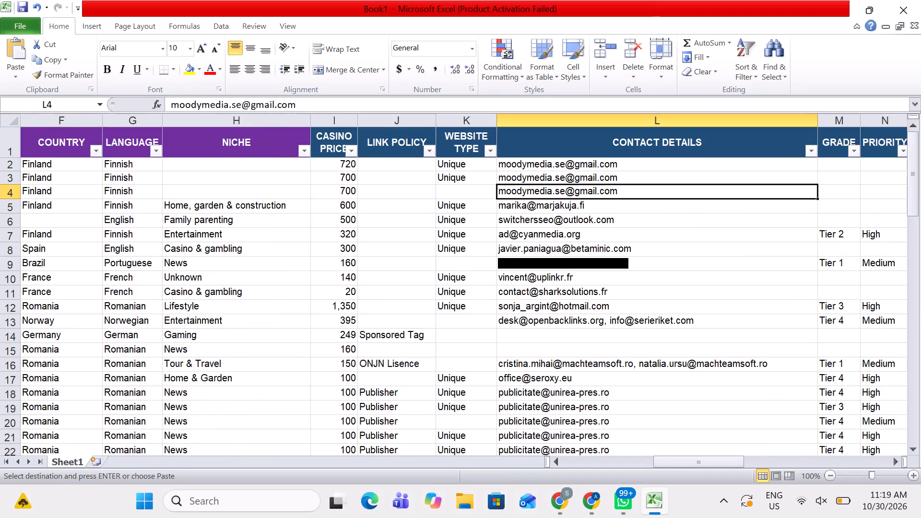
key("Right")
key("Right")
key("Left")
key("Left")
key("Left")
key("Left")
key("Left")
key("Left")
key("Left")
key("Left")
key("Left")
key("Left")
key("Left")
key("Left")
key("Left")
key("Left")
key("Left")
key("Left")
key("Left")
key("Left")
key("Left")
key("Left")
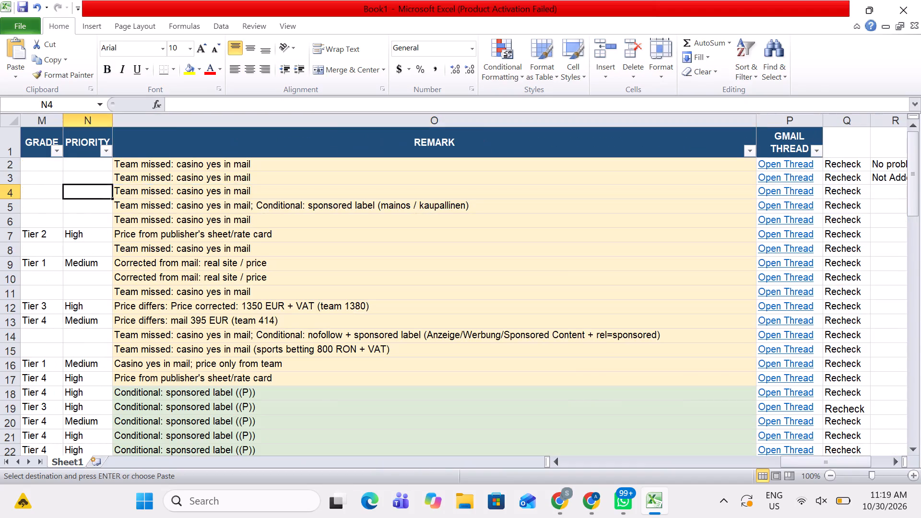
key("alt+Tab")
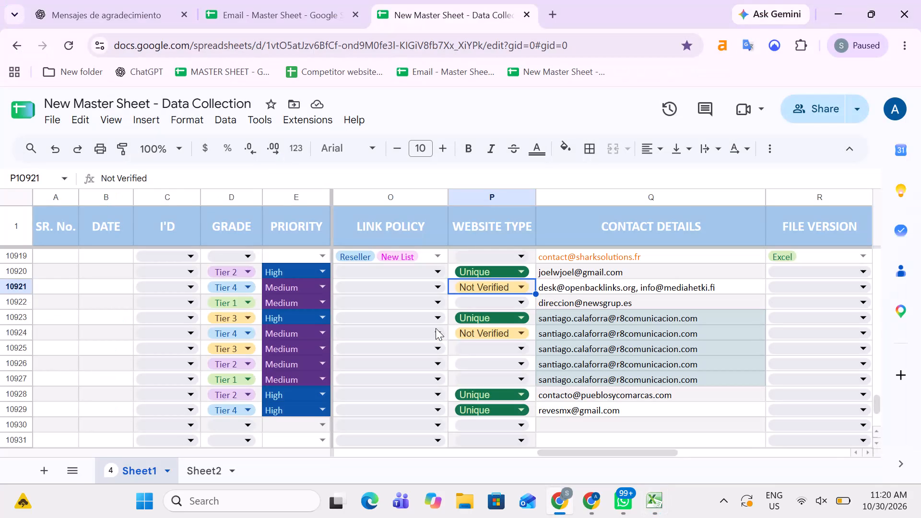
Search the New Master Sheet for paivapress.fi.
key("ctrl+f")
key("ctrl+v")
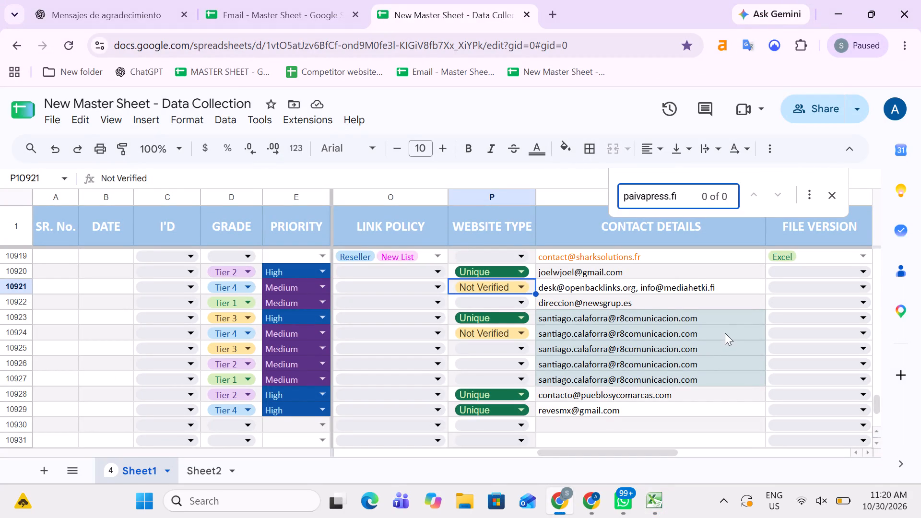
left_click(838, 194)
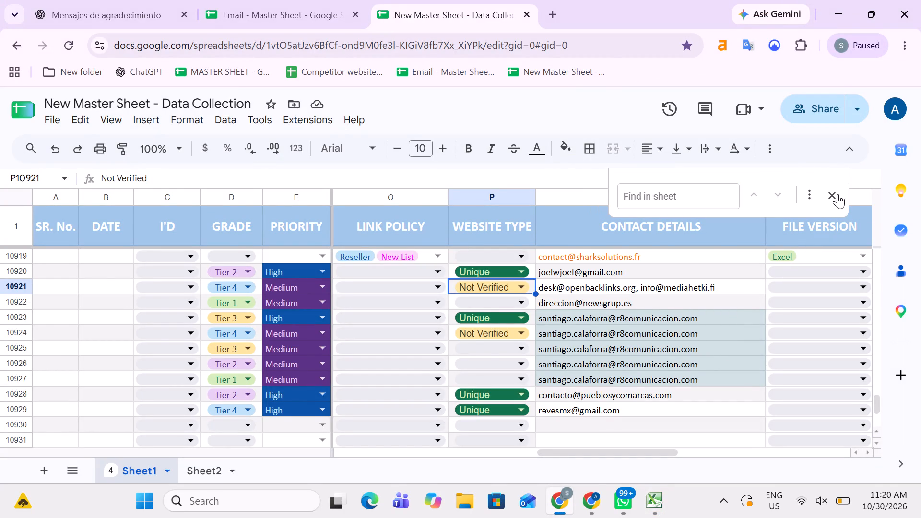
Switch to Gmail and search the mail for paivapress.fi.
key("alt+Tab")
key("alt+Tab")
key("alt+Tab")
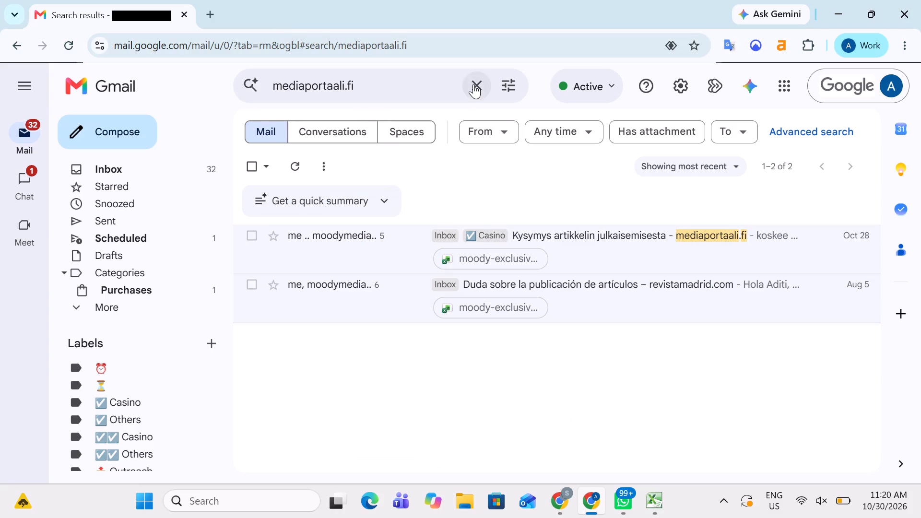
left_click(472, 84)
key("ctrl+v")
key("Return")
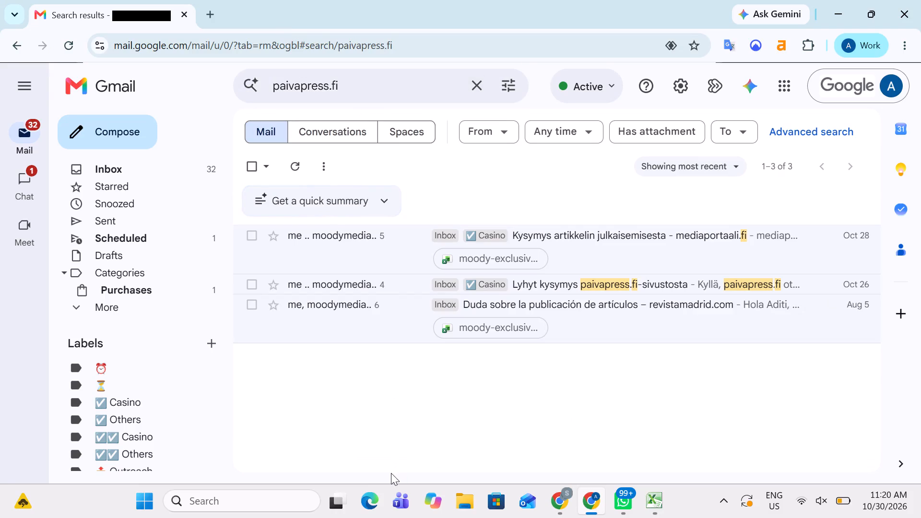
In Book1, copy the mediaportaali.fi finding "Not Added in Sheet Yet" into the paivapress.fi row, in the column after Recheck.
key("alt+Tab")
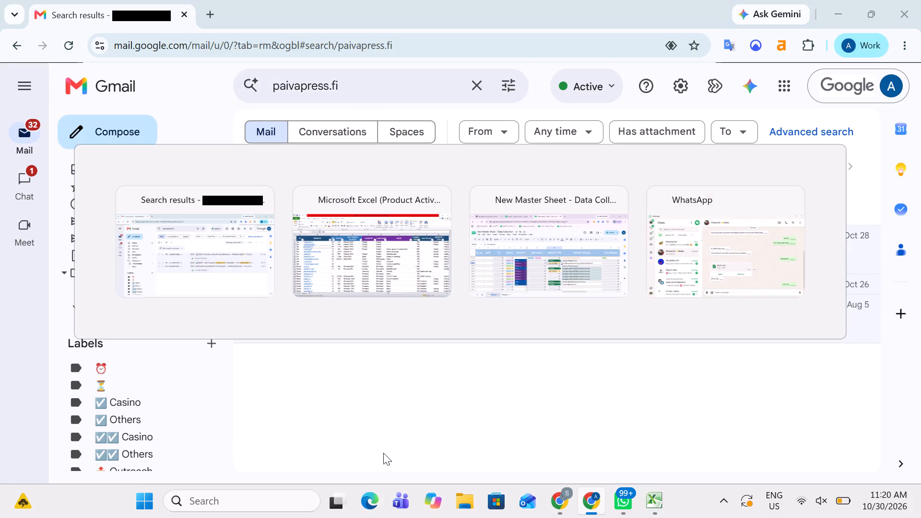
key("alt+Tab")
key("alt+Tab")
key("alt+Tab")
key("alt+Tab")
key("Right")
key("Right")
key("Right")
key("Right")
key("Right")
key("Right")
key("Right")
key("Right")
key("Right")
key("Right")
key("Right")
key("Right")
key("Right")
key("Right")
key("Right")
key("Right")
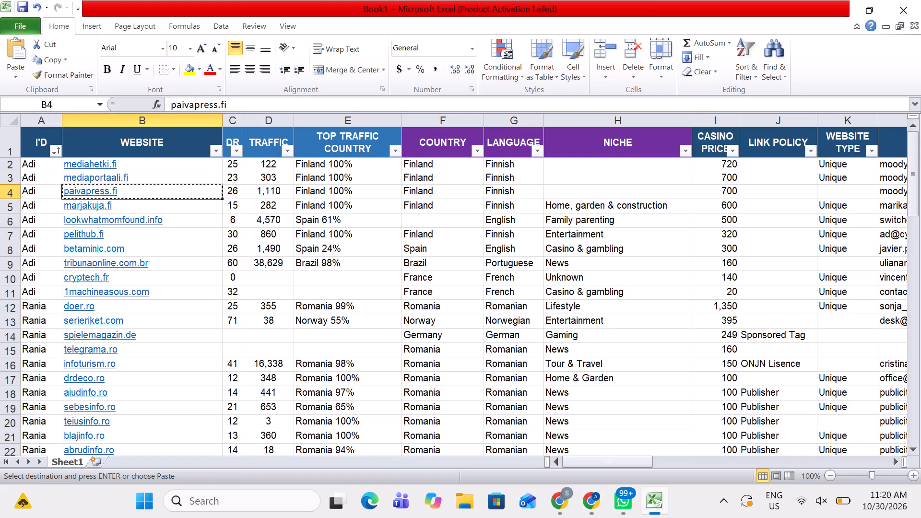
key("Right")
key("Right")
key("Left")
key("Up")
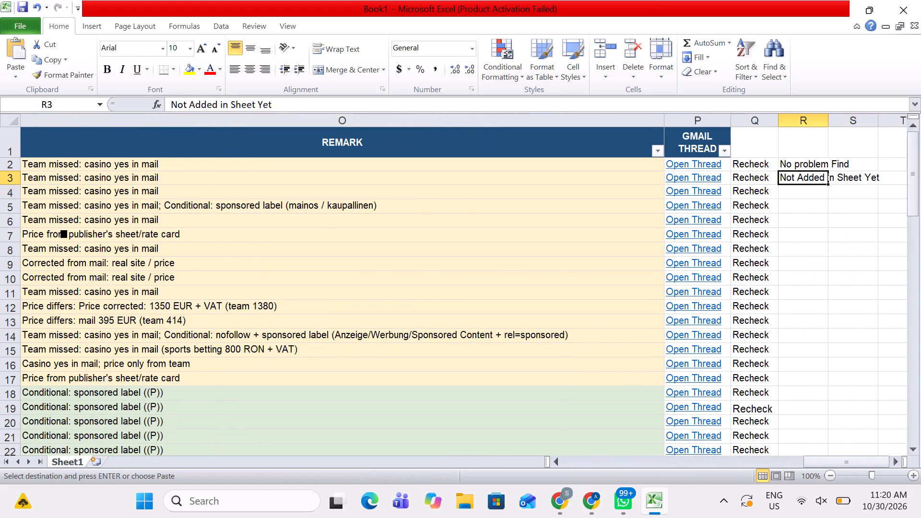
key("ctrl+c")
key("Down")
key("ctrl+v")
Examine the marjakuja.fi row in Book1 across its contact details, grade, priority and remark columns.
key("Down")
key("Left")
key("Left")
key("Left")
key("Left")
key("Left")
key("Left")
key("Left")
key("Left")
key("Left")
key("Left")
key("Left")
key("Left")
key("Left")
key("Left")
key("Left")
key("Left")
key("Left")
key("Left")
key("Left")
key("Left")
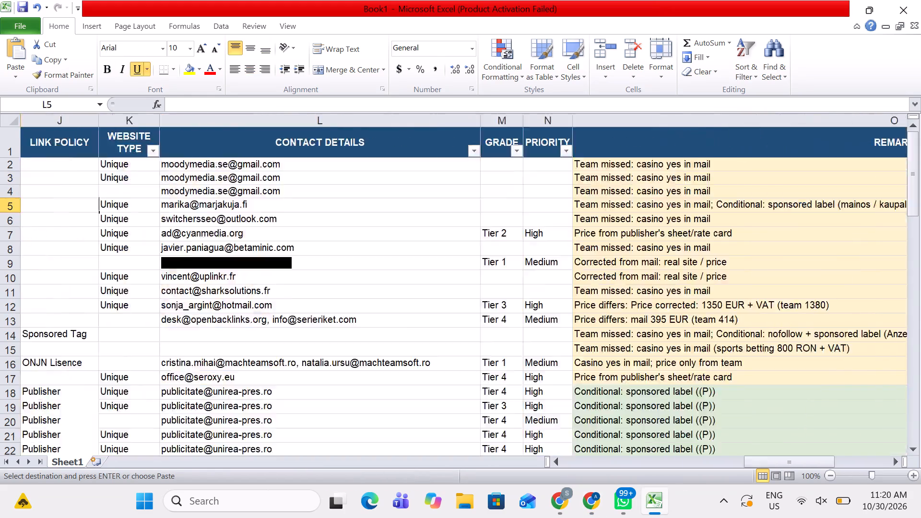
key("Right")
key("Right")
key("Right")
key("Right")
key("Right")
key("Right")
key("Right")
key("Right")
key("Right")
key("Right")
key("Right")
key("Right")
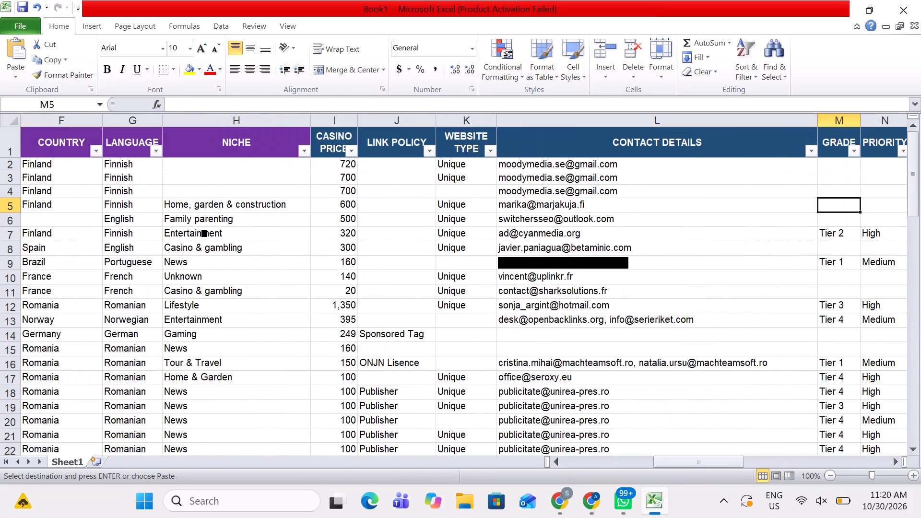
key("Right")
key("Right")
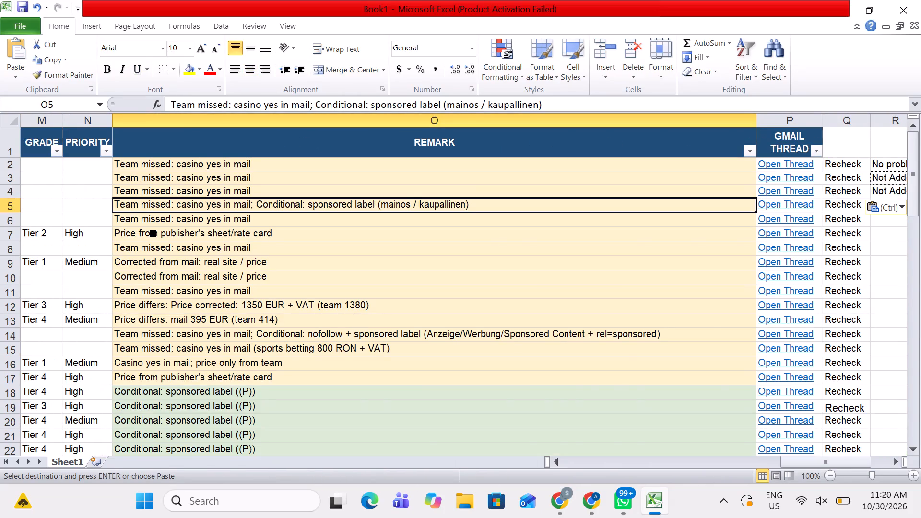
key("Left")
key("Left")
key("Left")
key("Left")
key("Left")
key("Left")
key("Left")
key("Left")
key("Left")
key("Left")
key("Left")
key("Left")
key("Left")
key("Left")
key("Left")
key("Left")
key("Left")
key("Left")
key("Left")
key("Left")
key("Right")
key("Left")
key("Right")
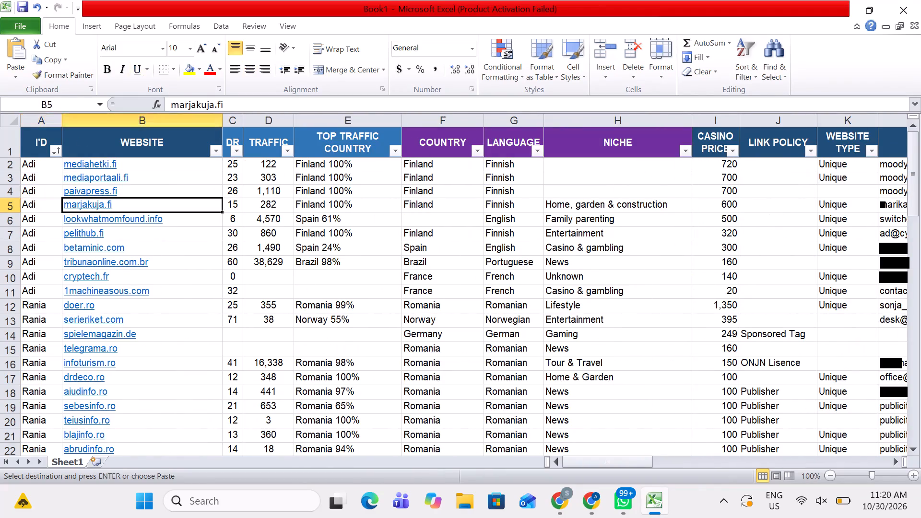
key("ctrl+c")
key("alt+Tab")
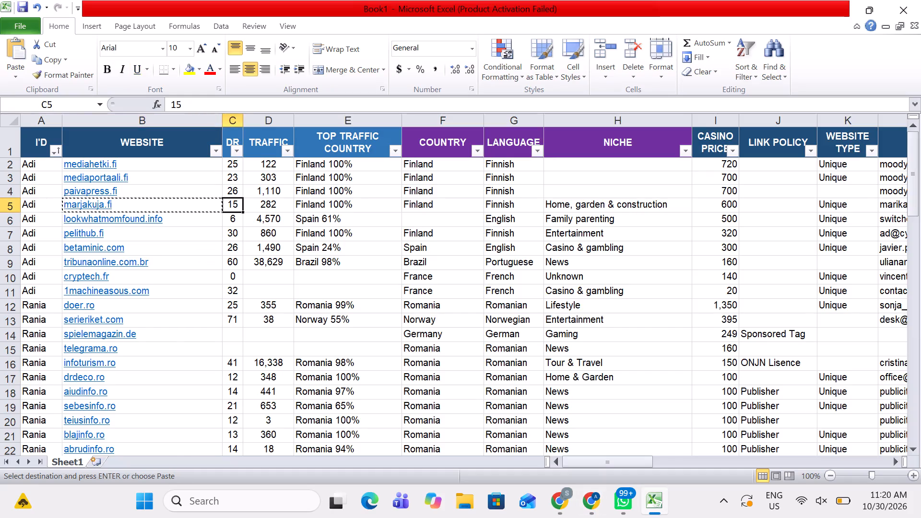
key("Left")
key("Up")
key("ctrl+c")
key("Down")
key("ctrl+v")
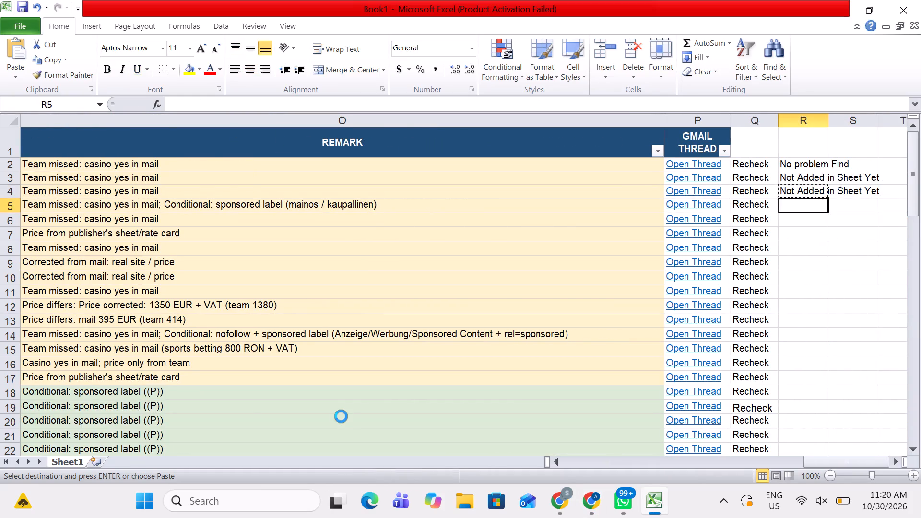
Copy the website name lookwhatmomfound.info from its row in Book1.
key("Down")
key("Left")
key("Left")
key("Left")
key("Left")
key("Left")
key("Left")
key("Left")
key("Left")
key("Left")
key("Left")
key("Left")
key("Left")
key("Left")
key("Left")
key("Left")
key("Left")
key("Left")
key("Left")
key("Left")
key("Left")
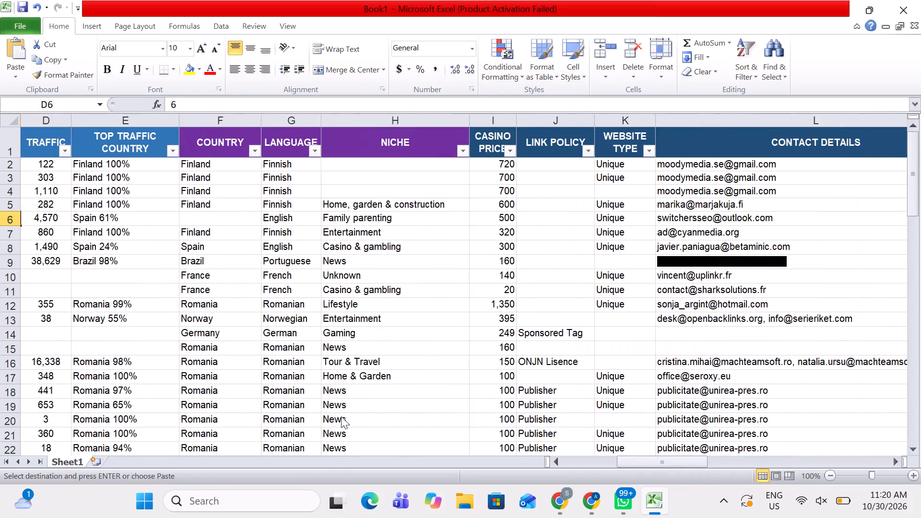
key("Right")
key("Right")
key("Right")
key("Left")
key("Left")
key("Left")
key("Left")
key("Left")
key("Left")
key("Left")
key("Left")
key("Left")
key("Left")
key("Left")
key("Left")
key("Left")
key("Left")
key("Left")
key("Left")
key("Left")
key("Left")
key("Left")
key("Left")
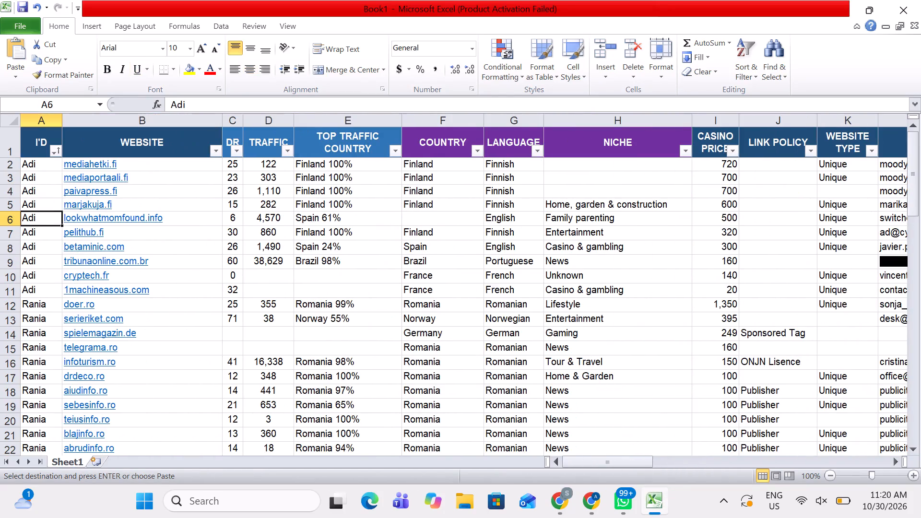
key("Right")
key("ctrl+c")
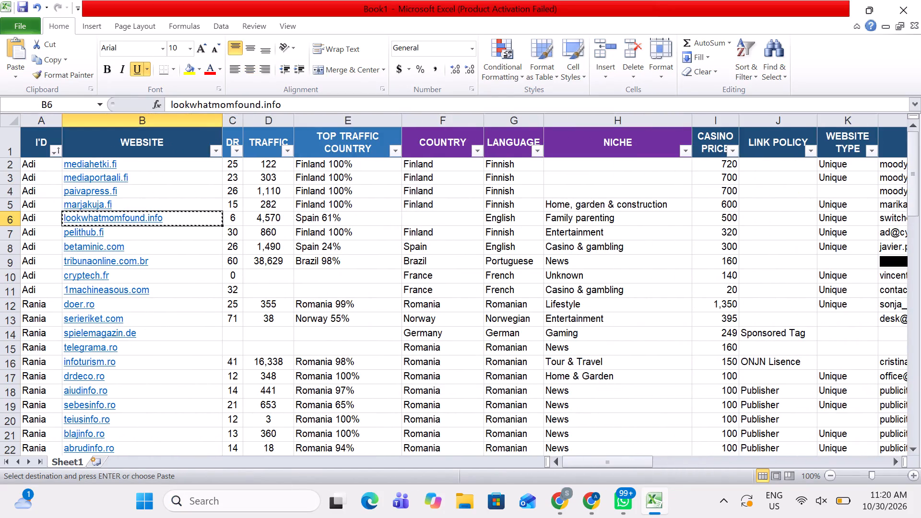
Examine the lookwhatmomfound.info row in Book1 across its traffic, country, niche, casino price, contact, grade and priority columns.
key("Right")
key("Right")
key("Right")
key("Right")
key("Right")
key("Right")
key("Right")
key("Right")
key("Right")
key("Right")
key("Right")
key("Right")
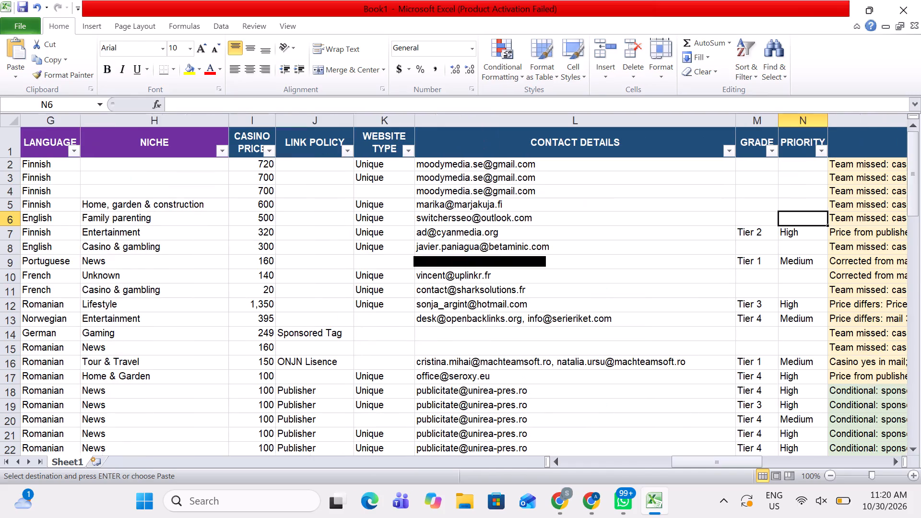
key("Left")
key("Left")
key("Left")
key("Left")
key("Left")
key("Left")
key("Left")
key("Left")
key("Left")
key("Left")
key("Left")
key("Left")
key("Left")
key("Left")
key("Left")
key("Left")
key("Left")
key("Left")
key("Left")
Switch from Book1 to the Gmail search results to look up lookwhatmomfound.info.
key("alt+Tab")
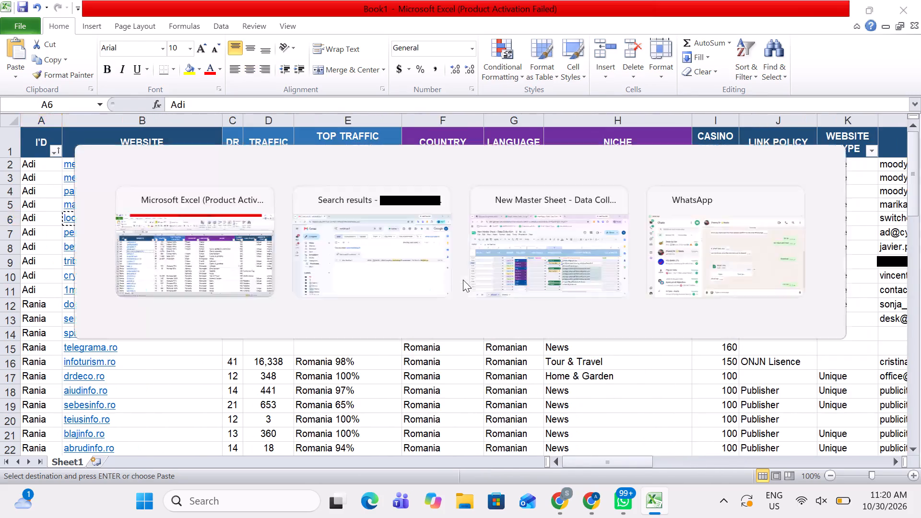
Switch to the New Master Sheet - Data Collection and search it for lookwhatmomfound.info.
key("alt+Tab")
key("alt+Tab")
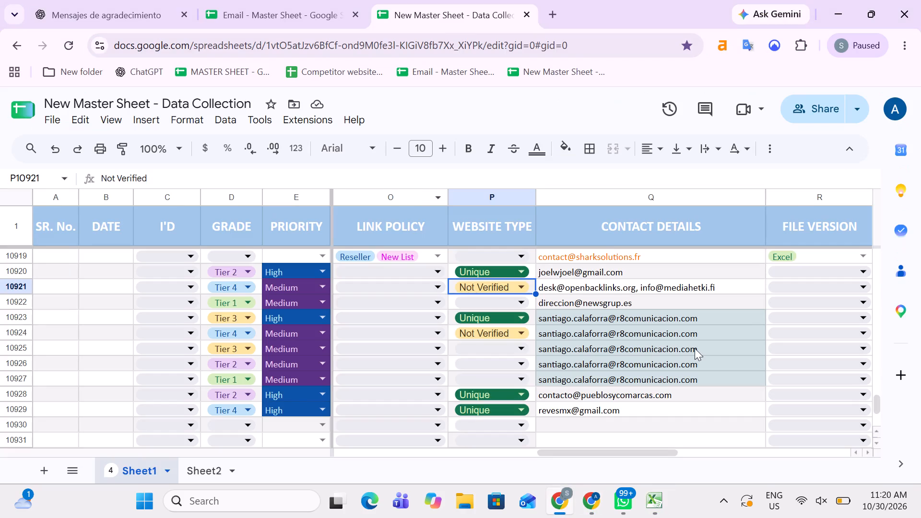
key("ctrl+f")
key("ctrl+v")
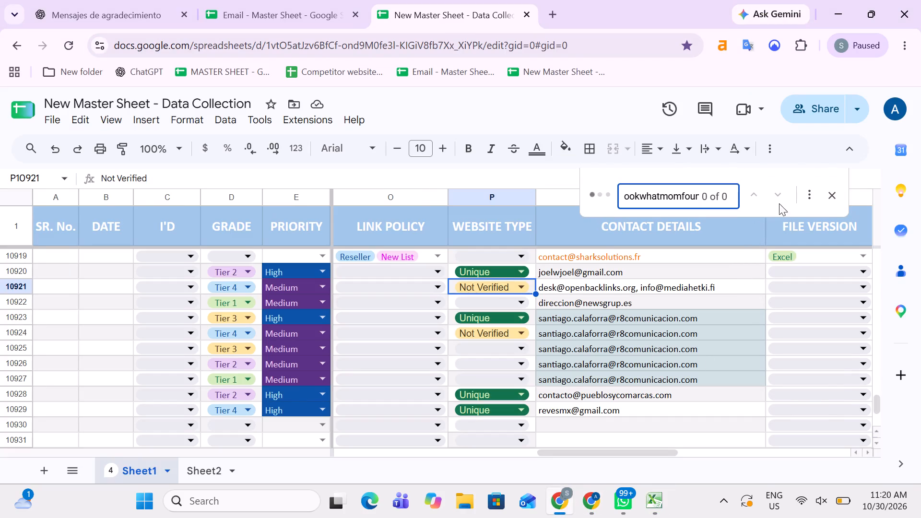
left_click(833, 197)
Return to Book1 and paste the copied website name lookwhatmomfound.info beside its own row, in the column after Recheck.
key("alt+Tab")
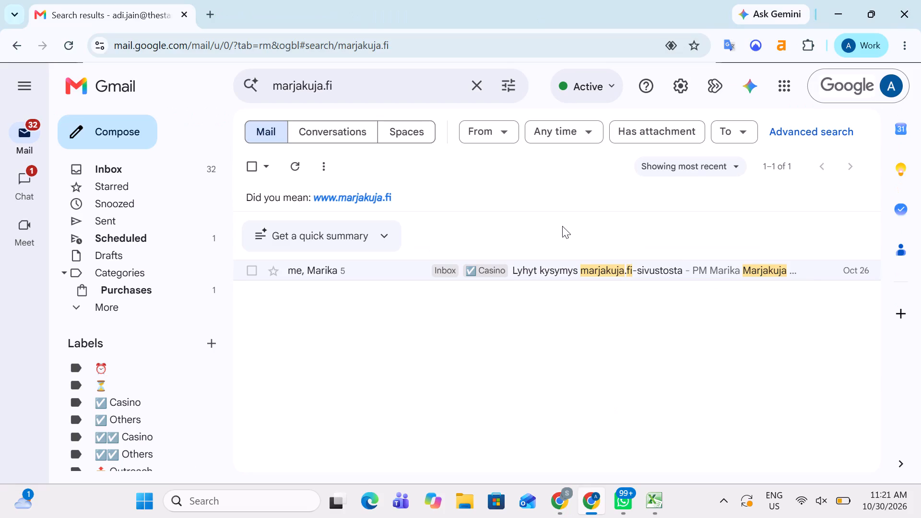
key("alt+Tab")
key("alt+Tab")
key("Right")
key("Right")
key("Right")
key("Right")
key("Right")
key("Right")
key("Right")
key("Right")
key("Right")
key("Right")
key("Right")
key("Right")
key("Right")
key("Right")
key("Right")
key("Right")
key("Right")
key("Right")
key("Right")
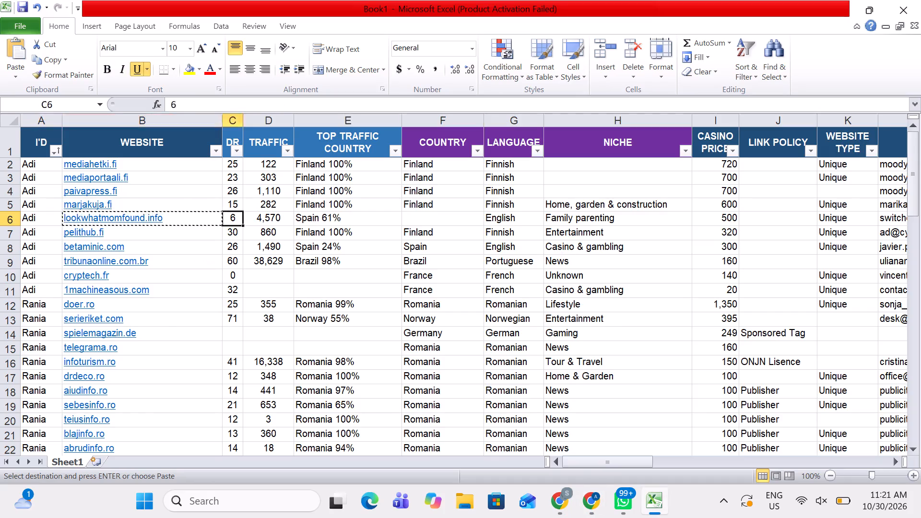
key("Left")
key("Left")
key("ctrl+v")
key("Down")
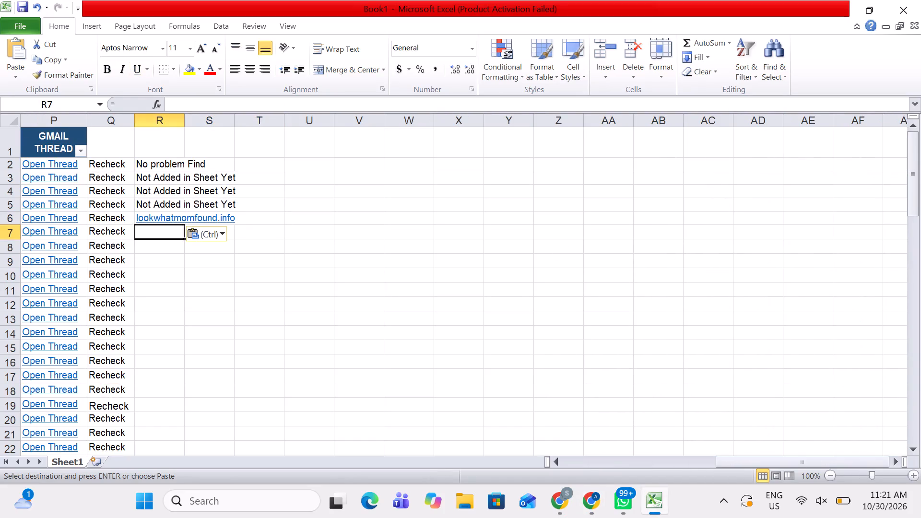
Copy the website name pelithub.fi from its Book1 row for lookup.
key("Left")
key("Left")
key("Left")
key("Left")
key("Left")
key("Left")
key("Left")
key("Left")
key("Left")
key("Left")
key("Left")
key("Left")
key("Left")
key("Left")
key("Left")
key("Left")
key("Left")
key("Left")
key("Left")
key("Left")
key("Right")
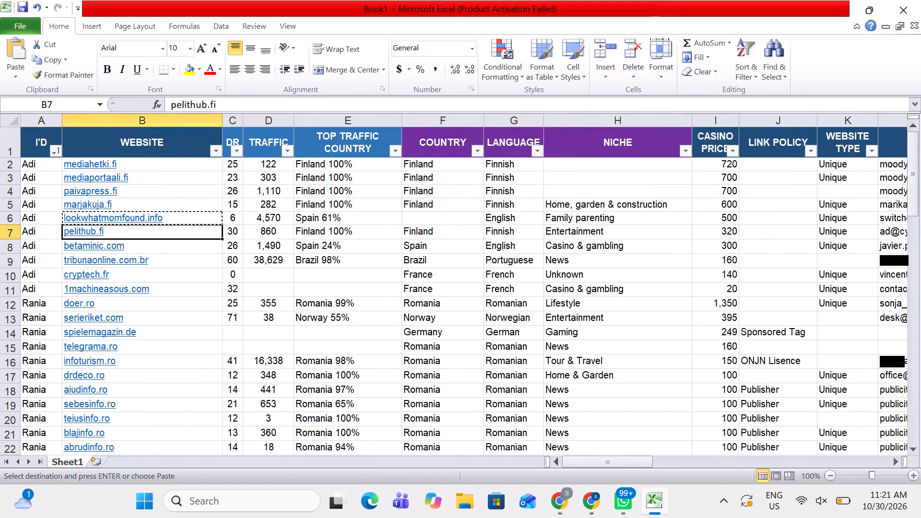
key("Right")
key("Right")
key("Right")
key("Right")
key("Right")
key("Right")
key("Down")
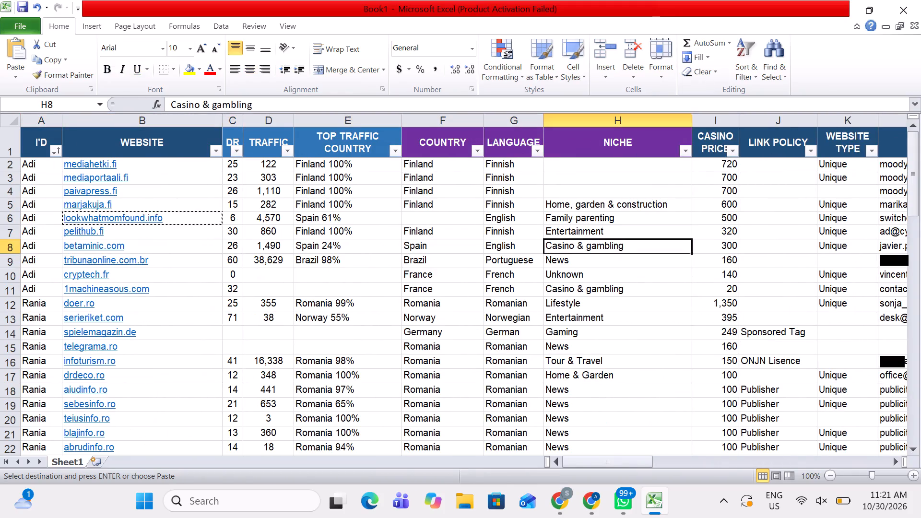
key("Left")
key("Up")
key("Right")
key("Left")
key("Left")
key("Left")
key("Left")
key("Left")
key("Left")
key("Left")
key("Left")
key("Left")
key("Left")
key("Left")
key("Left")
key("Left")
key("Left")
key("Left")
key("Right")
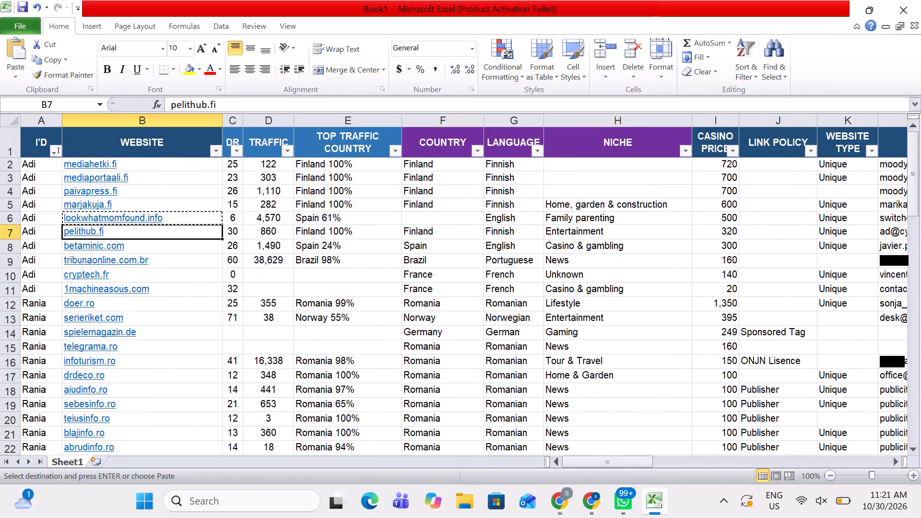
key("ctrl+c")
key("alt+Tab")
key("alt+Tab")
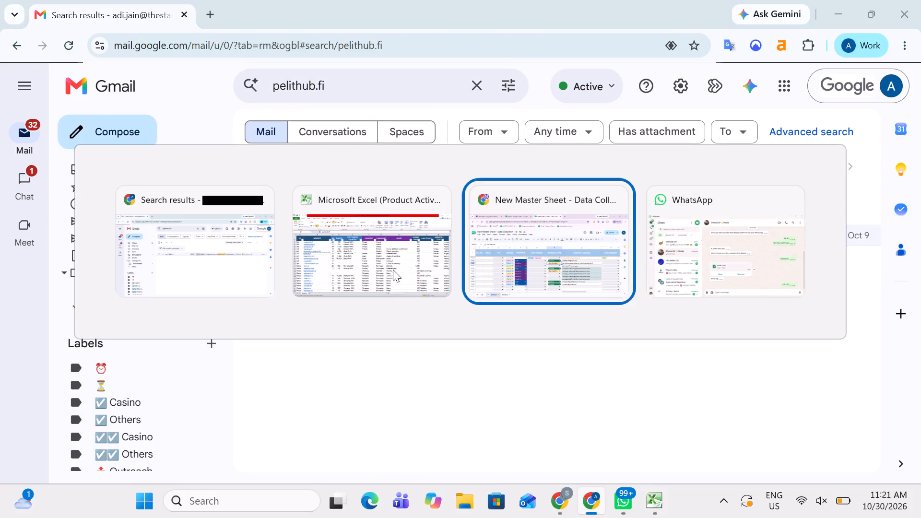
key("ctrl+f")
key("ctrl+v")
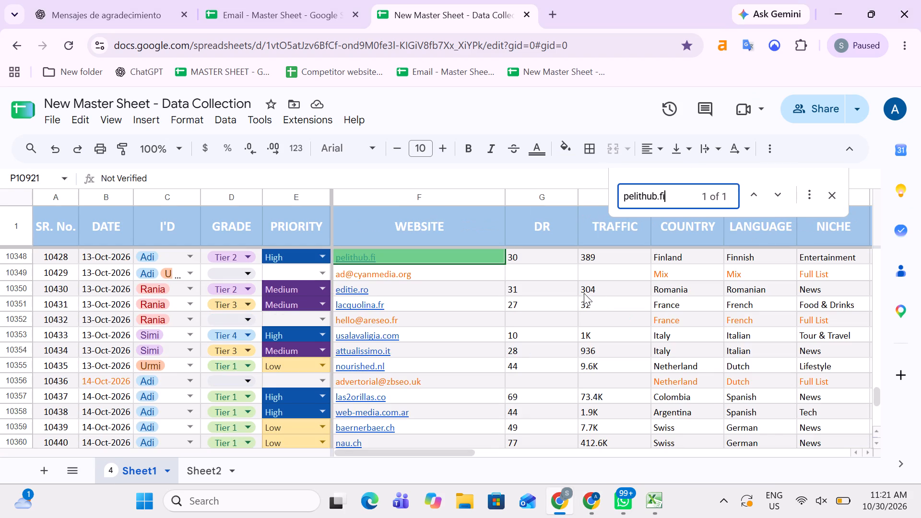
Examine the pelithub.fi row in the master sheet across DR, traffic, country, language, niche, casino price and link policy.
left_click(544, 260)
key("Right")
key("Right")
key("Right")
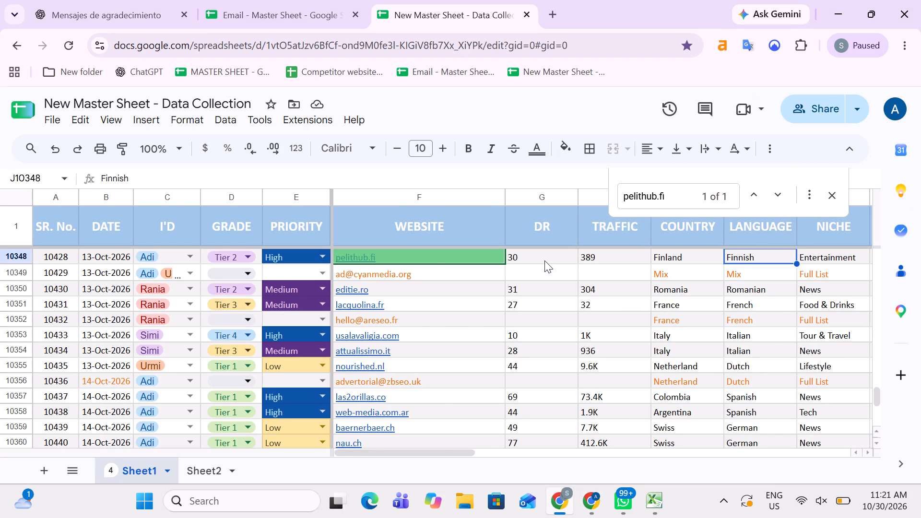
key("Right")
key("Right")
key("Right")
key("Right")
key("Right")
key("Right")
key("Left")
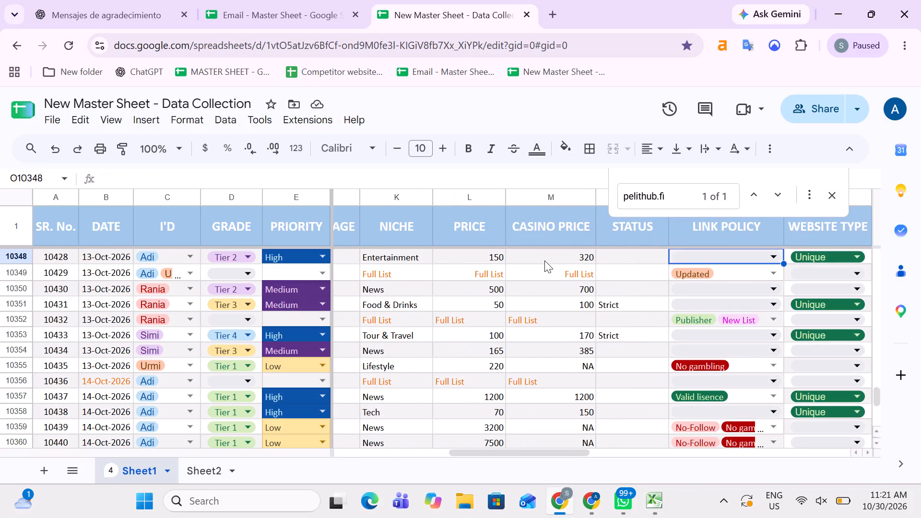
key("Left")
Return to Book1 and examine the pelithub.fi row from its niche and casino price through grade, priority and remark.
key("alt+Tab")
key("alt+Tab")
key("Right")
key("Right")
key("Right")
key("Right")
key("Right")
key("Right")
key("Right")
key("Right")
key("Right")
key("Right")
key("Right")
key("Right")
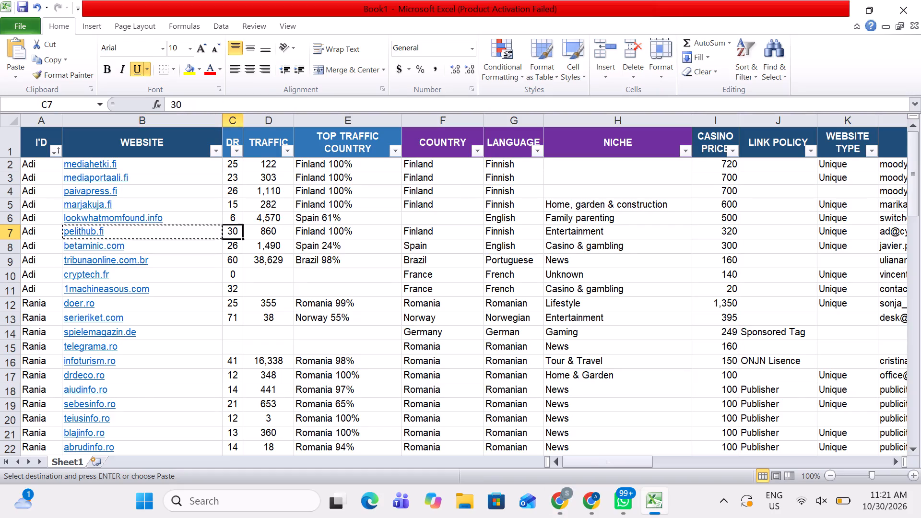
key("Right")
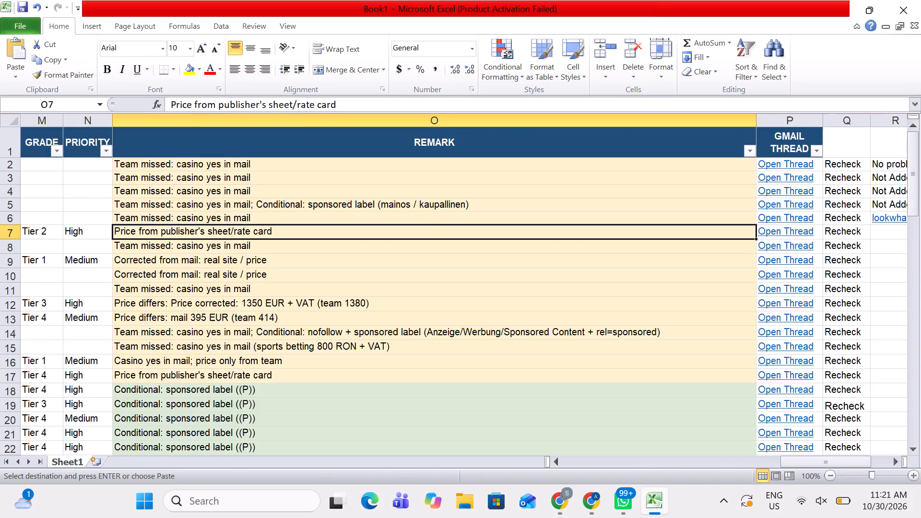
key("Right")
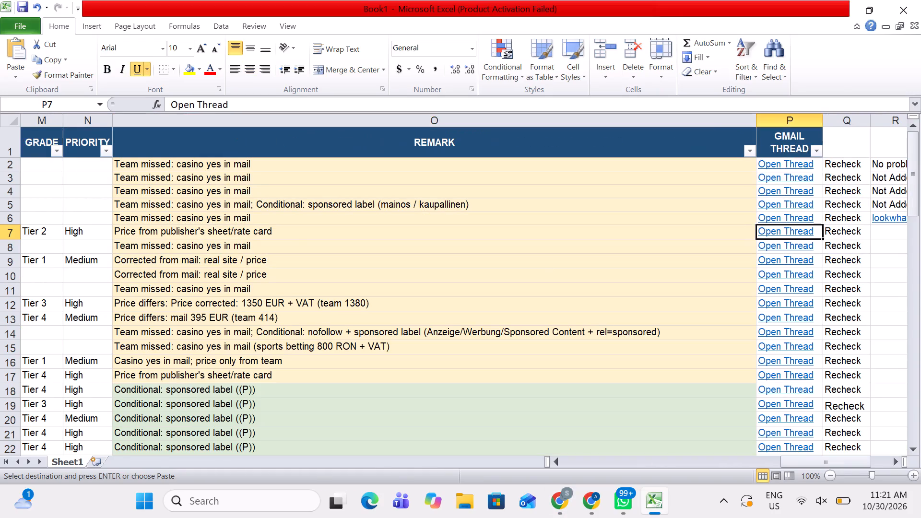
key("Right")
key("Right")
key("Right")
key("Left")
key("Left")
key("Left")
key("Left")
key("Left")
key("Left")
key("Left")
key("Left")
key("Left")
key("Left")
key("Left")
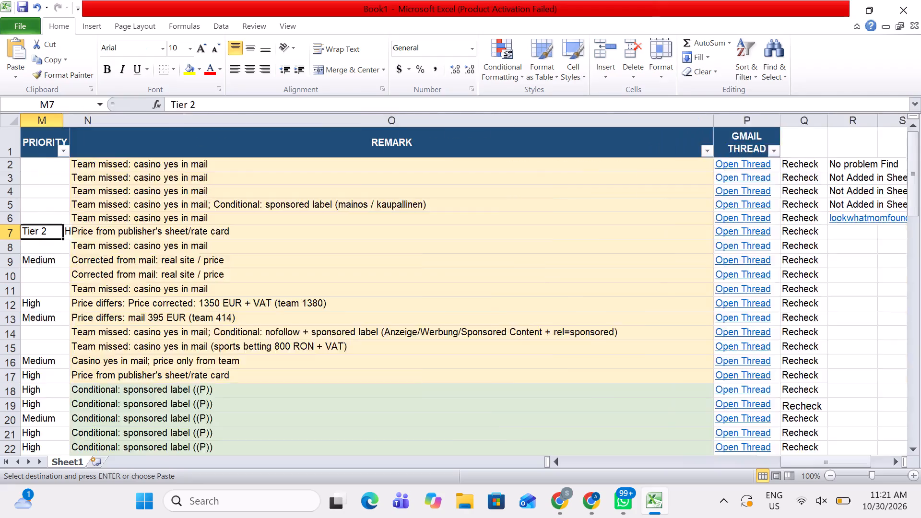
Enter "No problem Find" beside the Recheck mark in the pelithub.fi row.
key("Right")
key("Right")
key("Right")
key("Right")
key("Right")
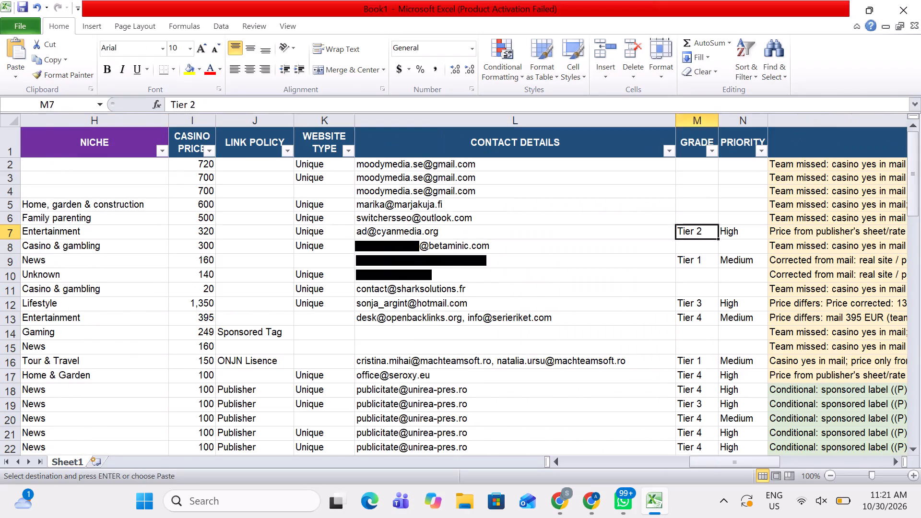
key("Right")
key("Right")
key("Right")
key("Right")
key("Right")
key("Right")
key("Left")
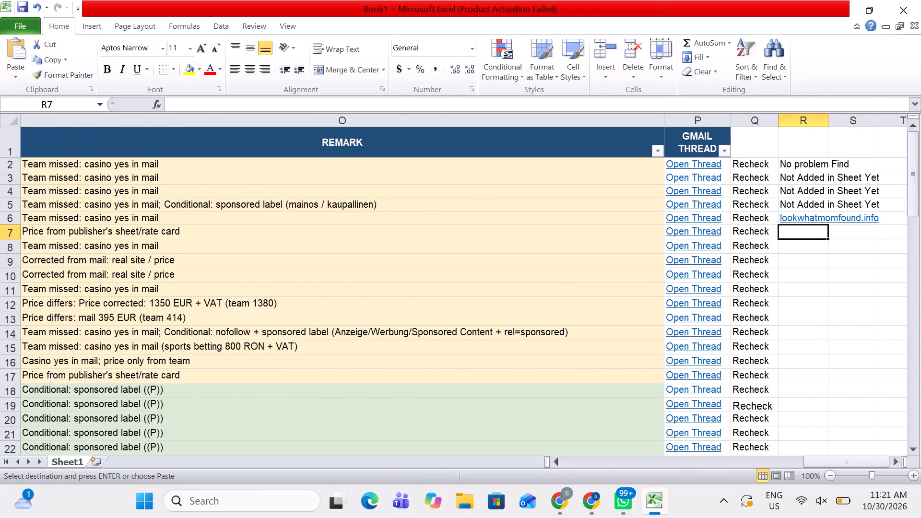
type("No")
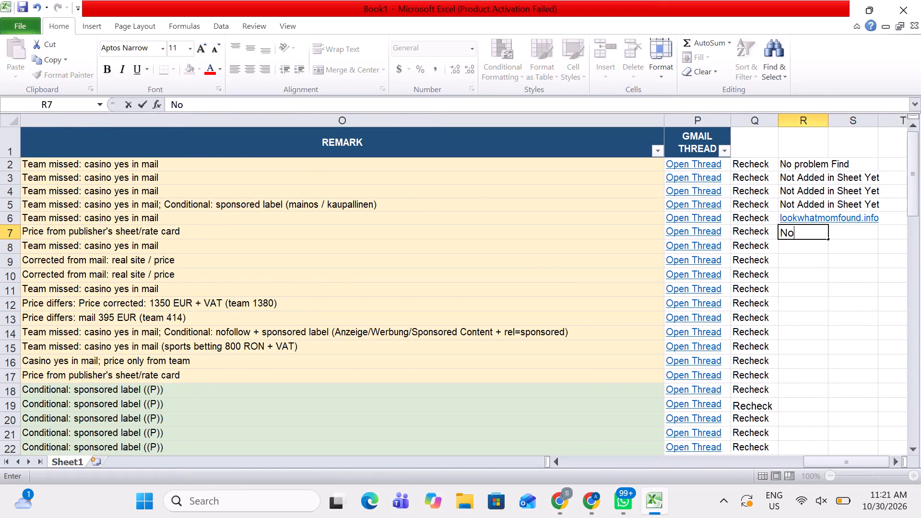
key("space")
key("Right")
Examine the betaminic.com row in Book1 from top traffic country, niche and casino price through website type and remark.
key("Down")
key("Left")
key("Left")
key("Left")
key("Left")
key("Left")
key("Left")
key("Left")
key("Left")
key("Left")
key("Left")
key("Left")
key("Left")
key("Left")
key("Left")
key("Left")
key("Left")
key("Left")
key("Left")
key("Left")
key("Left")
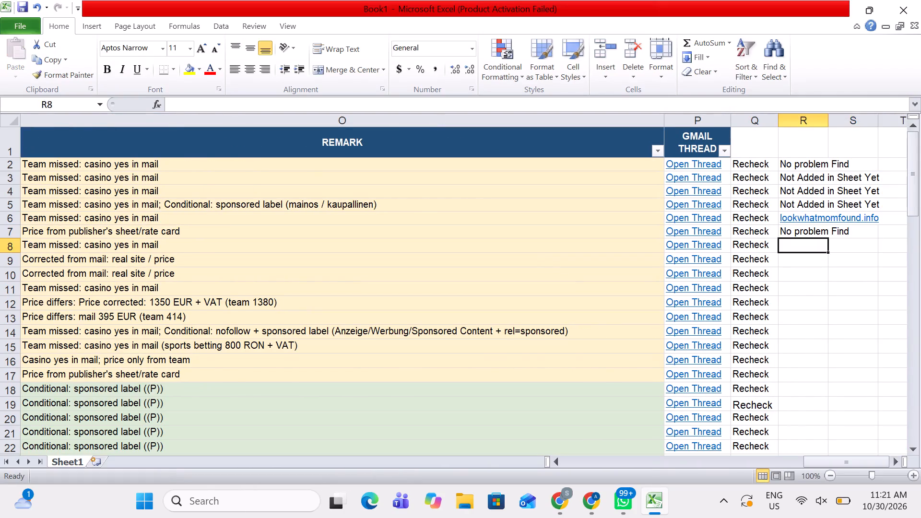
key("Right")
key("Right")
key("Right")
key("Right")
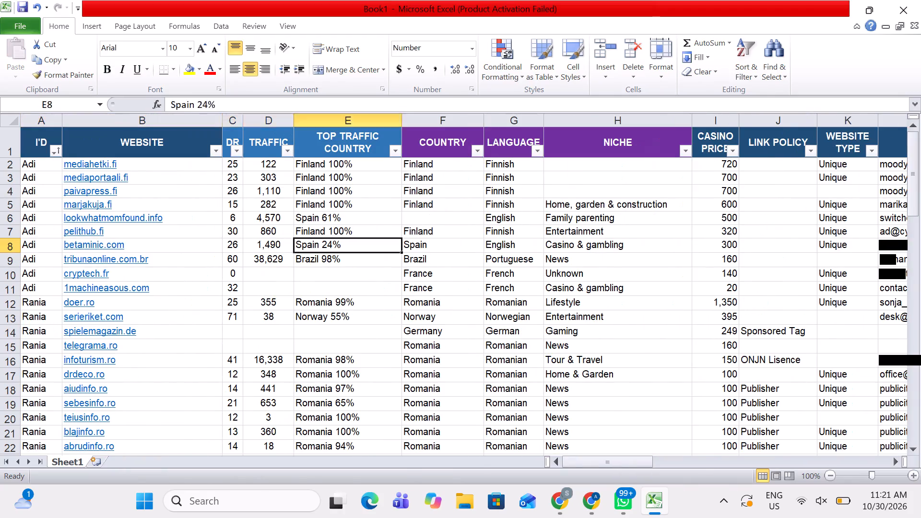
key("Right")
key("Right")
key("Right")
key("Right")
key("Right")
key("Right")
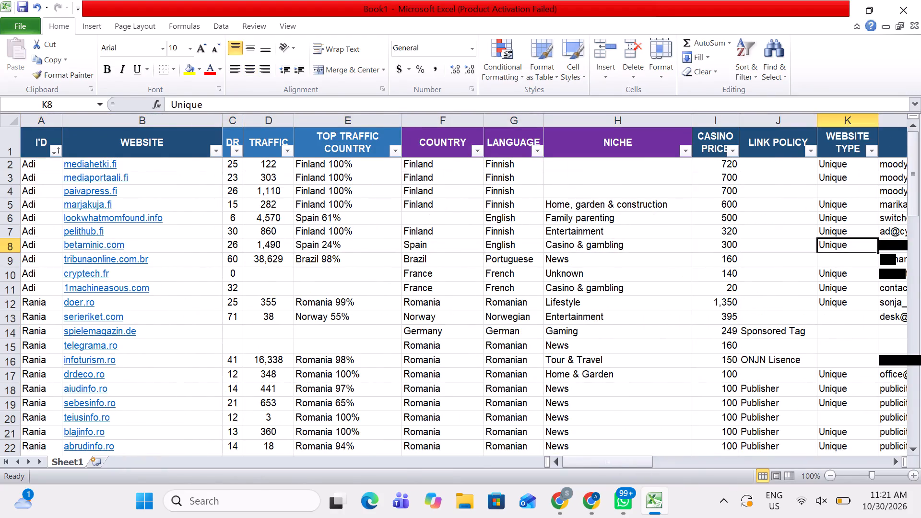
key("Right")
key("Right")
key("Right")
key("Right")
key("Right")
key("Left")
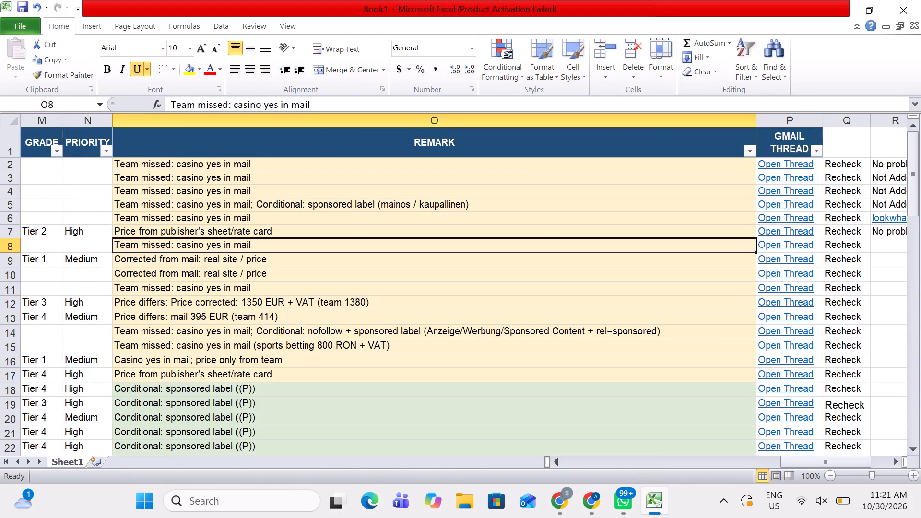
Copy the website name betaminic.com from Book1 and search the New Master Sheet - Data Collection for it.
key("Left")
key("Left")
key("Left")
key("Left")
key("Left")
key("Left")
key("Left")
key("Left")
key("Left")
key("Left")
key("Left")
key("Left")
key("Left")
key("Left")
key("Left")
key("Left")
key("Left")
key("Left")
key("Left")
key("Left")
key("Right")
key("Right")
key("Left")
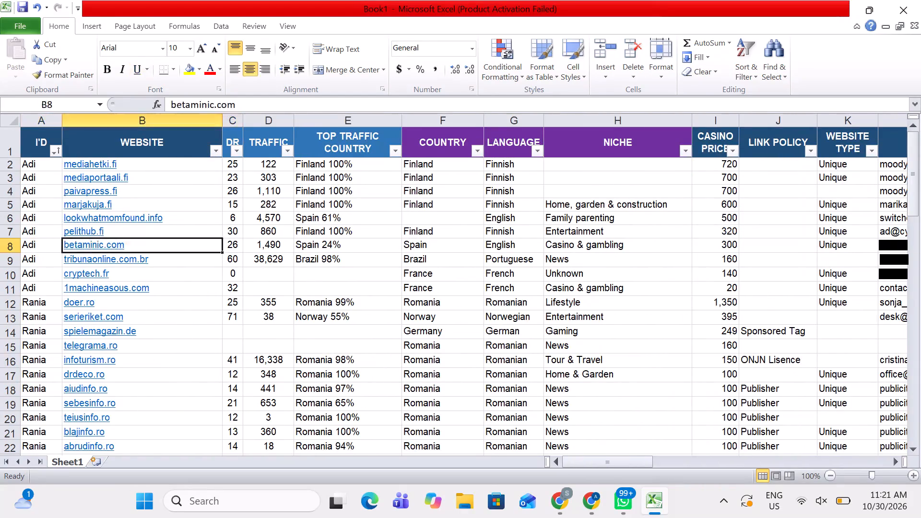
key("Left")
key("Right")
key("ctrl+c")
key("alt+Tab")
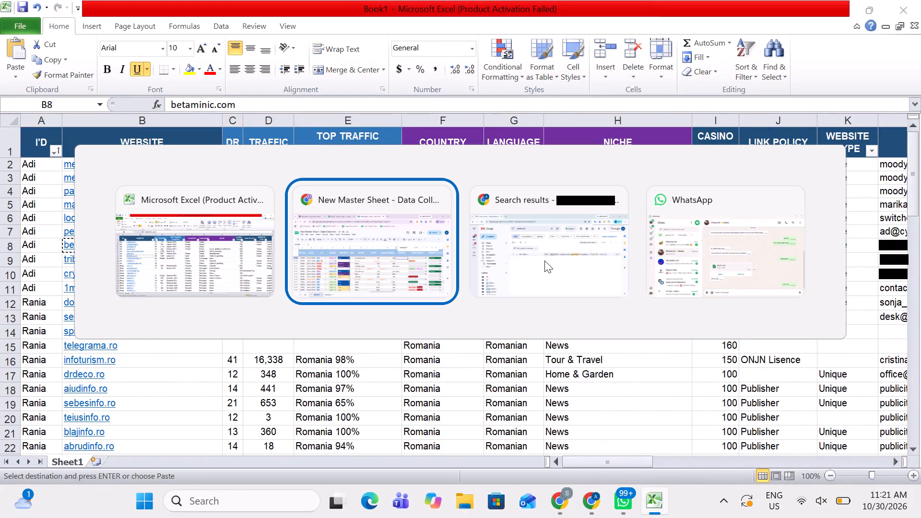
triple_click(654, 190)
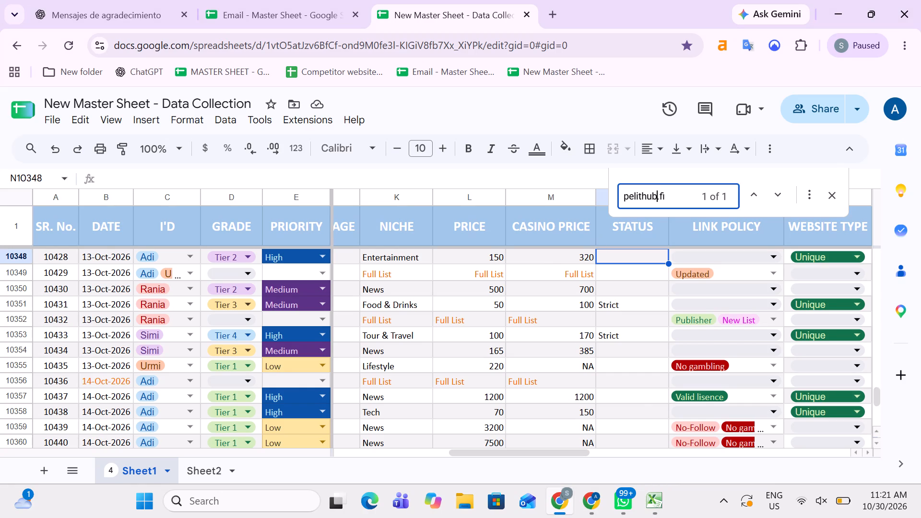
key("ctrl+v")
Examine the betaminic.com row in the master sheet, including its DR, traffic, country, language and niche.
scroll(413, 466, "down", 2)
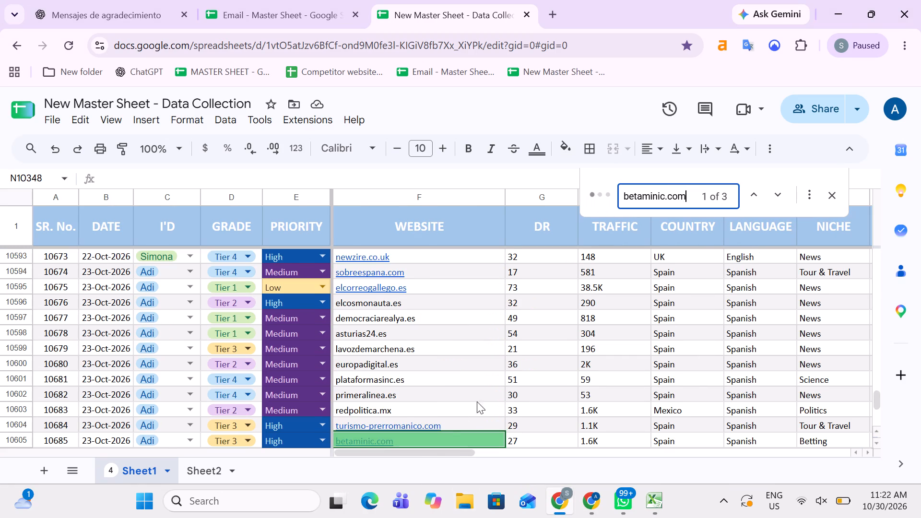
scroll(492, 390, "down", 2)
Examine the betaminic.com entry's price, website type, contact details and notes, and return to Book1.
left_click(556, 299)
key("Right")
key("Right")
key("Right")
key("Right")
key("Right")
key("Right")
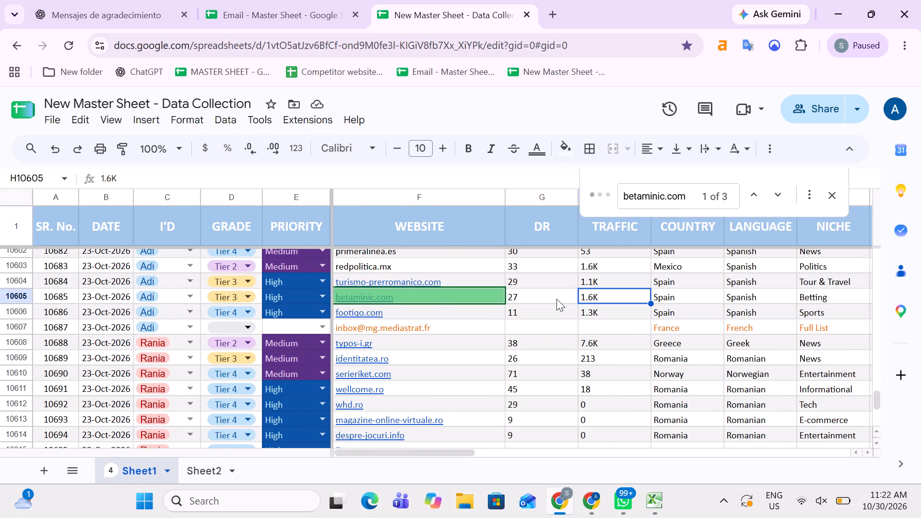
key("Right")
key("Right")
key("Right")
key("Right")
key("Right")
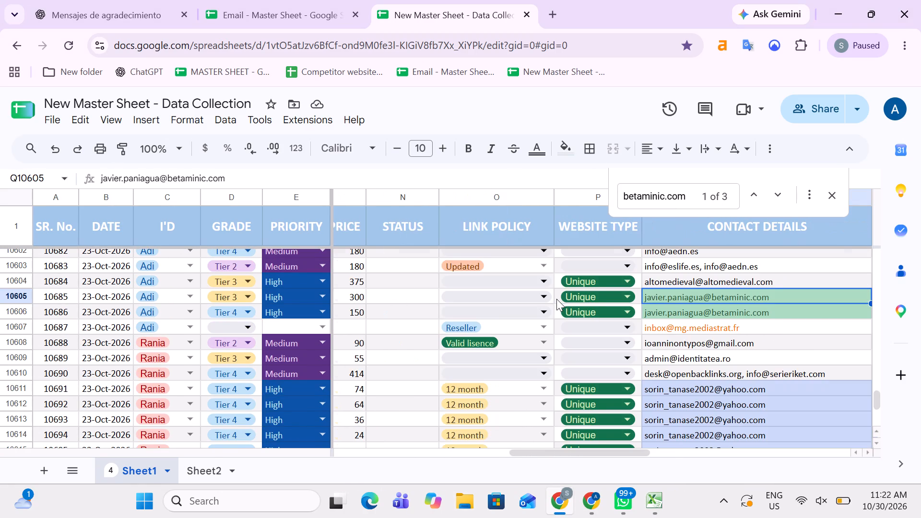
key("Right")
key("Right")
key("Left")
key("Left")
key("Left")
key("Left")
key("Left")
key("Left")
key("Left")
key("Left")
key("Left")
key("Left")
key("Left")
key("Left")
key("Left")
key("Left")
key("Left")
key("Left")
key("Left")
key("Left")
key("Left")
key("Left")
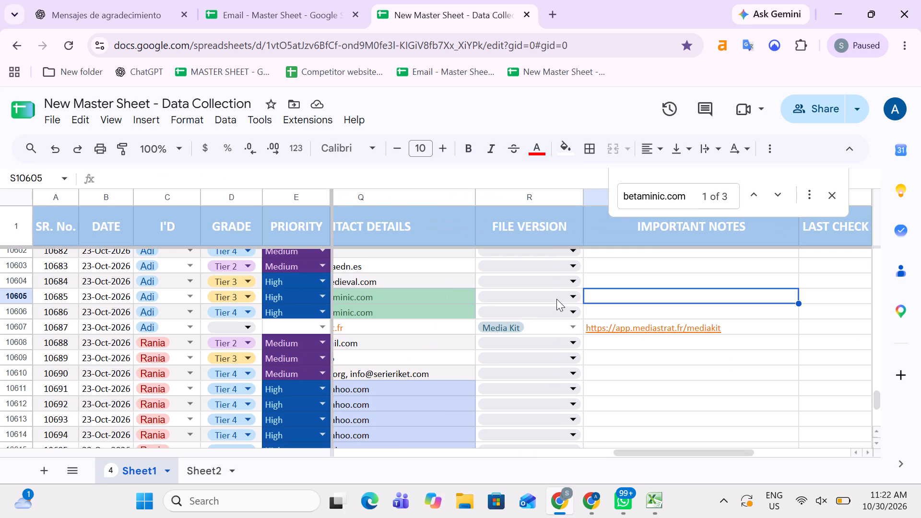
key("alt+Tab")
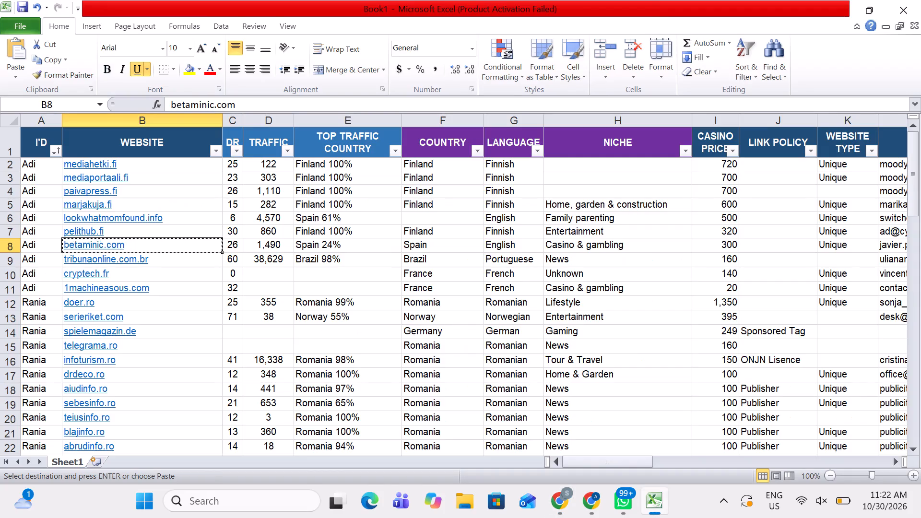
Record "No problem Find" beside the Recheck note in the betaminic.com row.
key("Right")
key("Right")
key("Right")
key("Right")
key("Right")
key("Right")
key("Right")
key("Right")
key("Right")
key("Right")
key("Right")
key("Right")
key("Right")
key("Right")
key("Right")
key("Right")
key("Right")
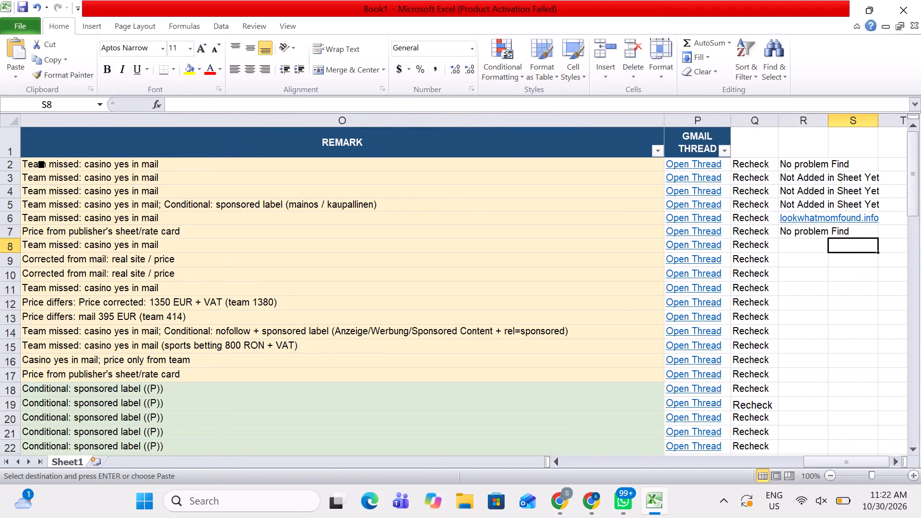
key("Left")
key("shift+n")
type("o")
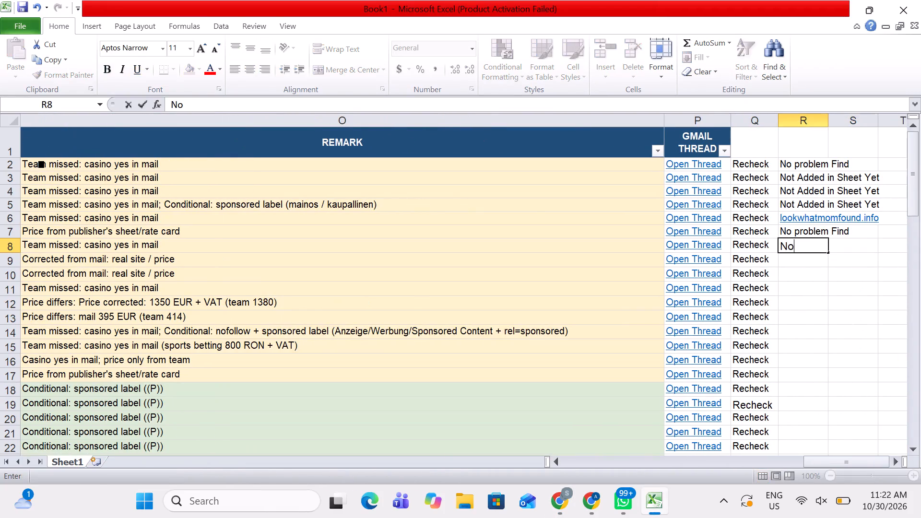
key("space")
key("Right")
Examine the tribunaonline.com.br row in Book1 across its traffic, country, casino price, grade, priority and remark columns.
key("Down")
key("Left")
key("Left")
key("Left")
key("Left")
key("Left")
key("Left")
key("Left")
key("Left")
key("Left")
key("Left")
key("Left")
key("Left")
key("Left")
key("Left")
key("Left")
key("Left")
key("Left")
key("Left")
key("Left")
key("Left")
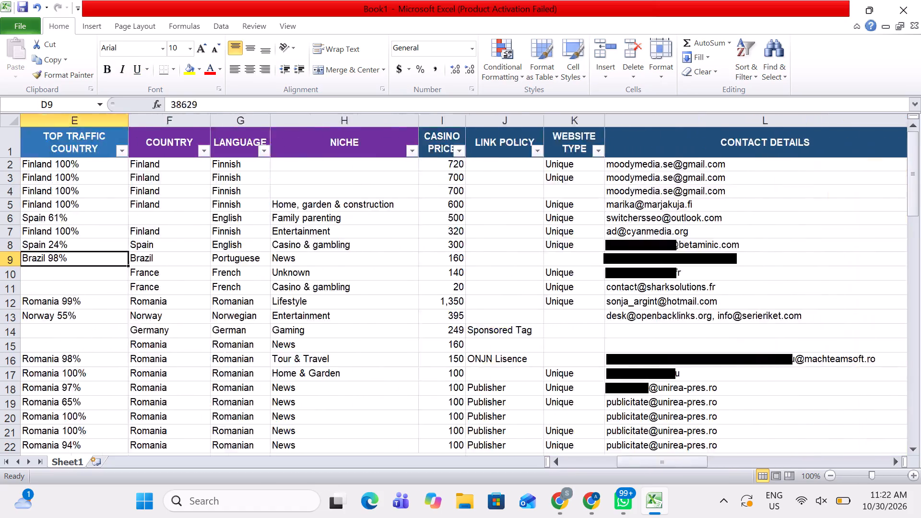
key("Right")
key("Right")
key("Right")
key("Right")
key("Right")
key("Right")
key("Right")
key("Right")
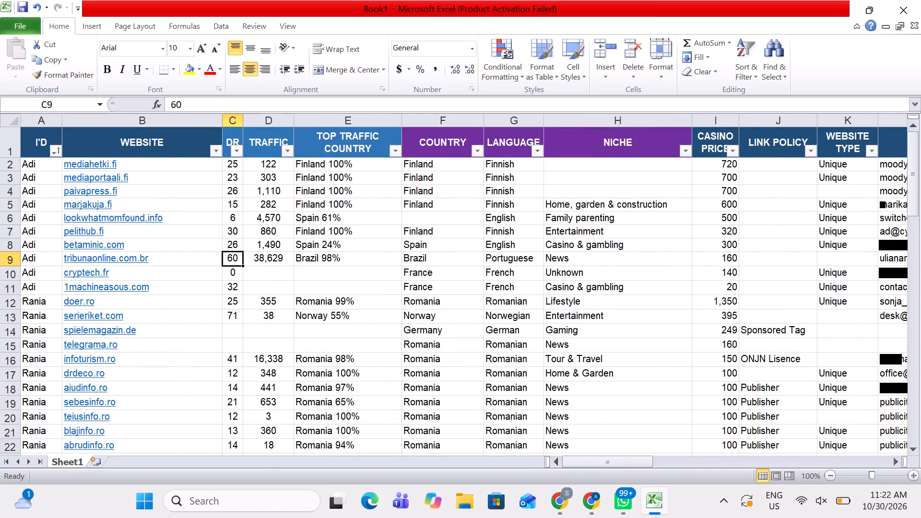
key("Right")
key("Right")
key("Right")
key("Right")
key("Right")
key("Right")
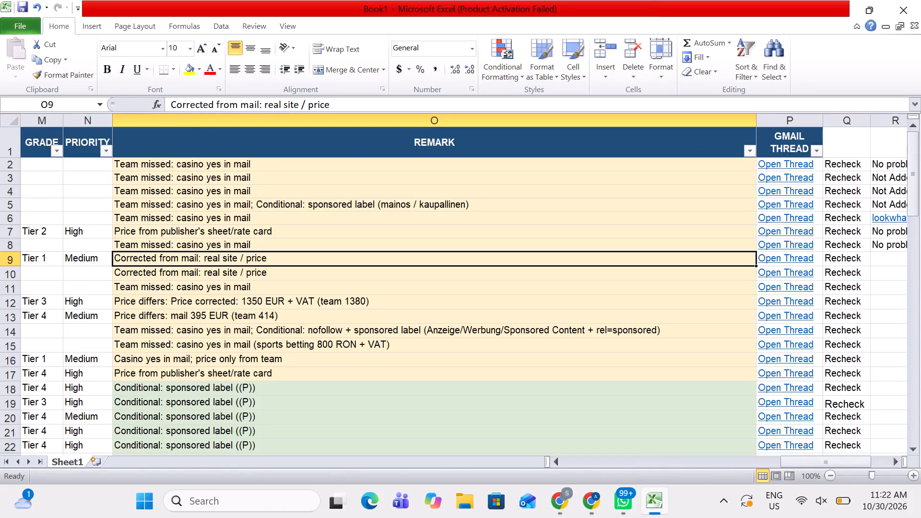
Copy the website tribunaonline.com.br from Book1 and search the New Master Sheet - Data Collection for it.
key("Left")
key("Left")
key("Left")
key("Left")
key("Left")
key("Left")
key("Left")
key("Left")
key("Left")
key("Left")
key("Left")
key("Left")
key("Left")
key("Left")
key("Left")
key("Left")
key("Left")
key("Left")
key("Left")
key("Left")
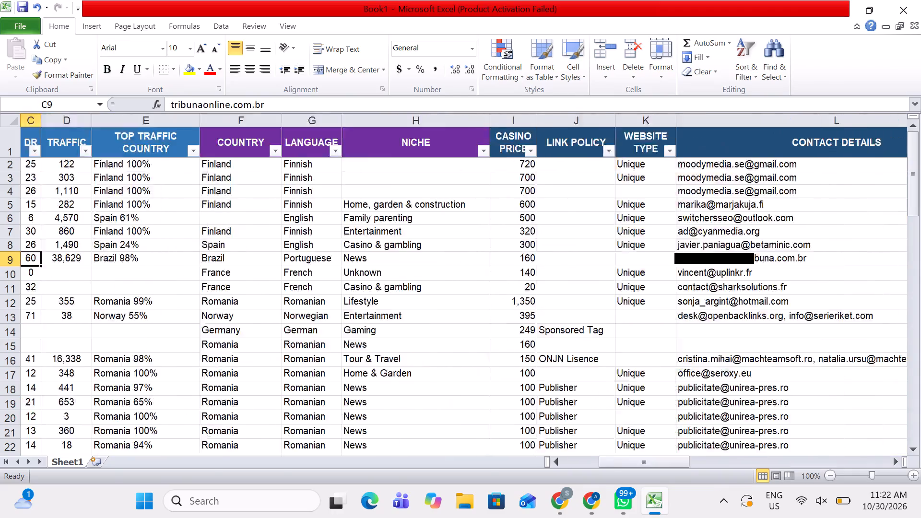
key("Right")
key("ctrl+c")
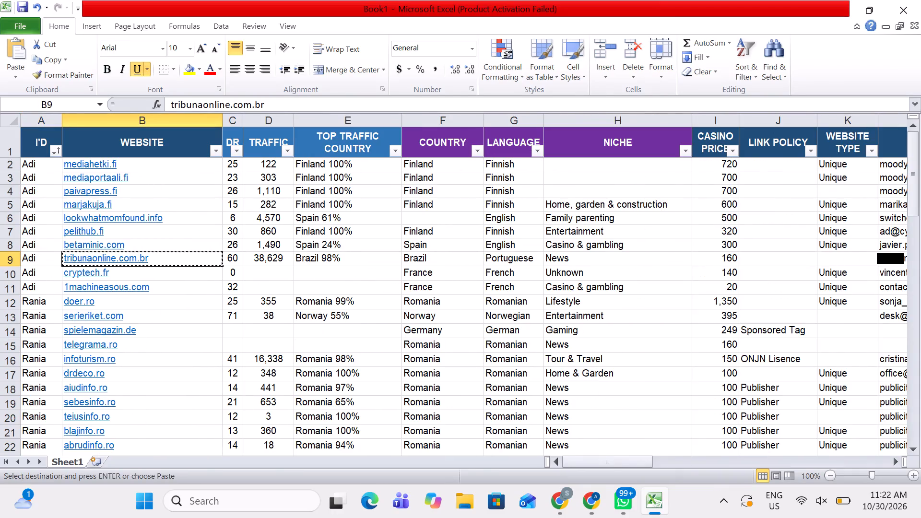
key("alt+Tab")
triple_click(668, 194)
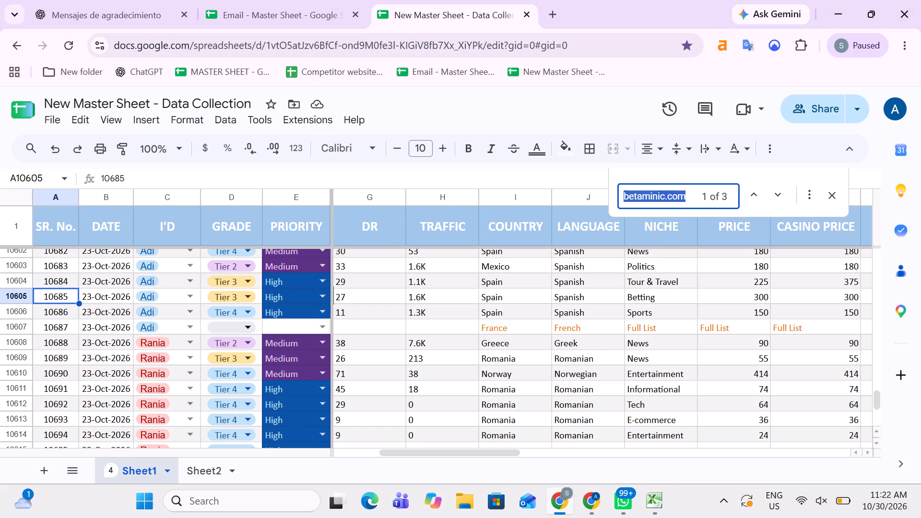
key("ctrl+v")
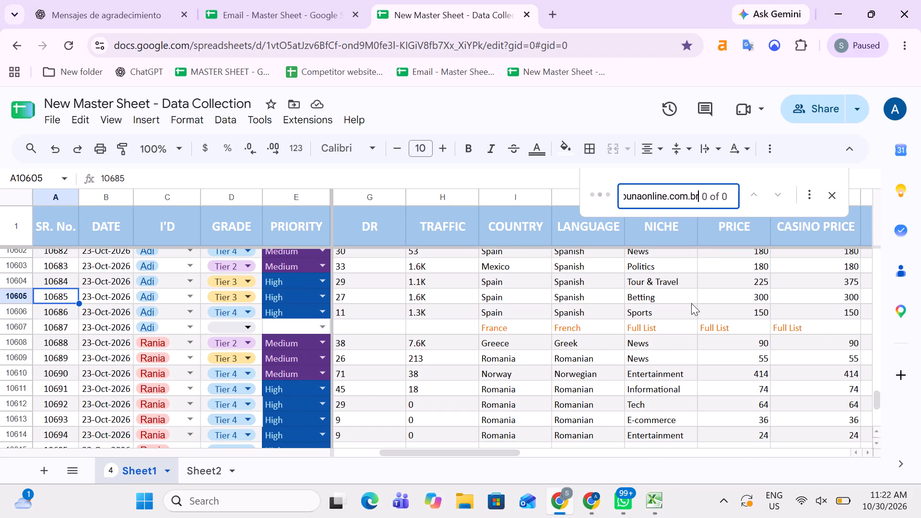
Examine the tribunaonline.com.br entry's country, niche, price, casino price, link policy, website type and contact details.
left_click(515, 257)
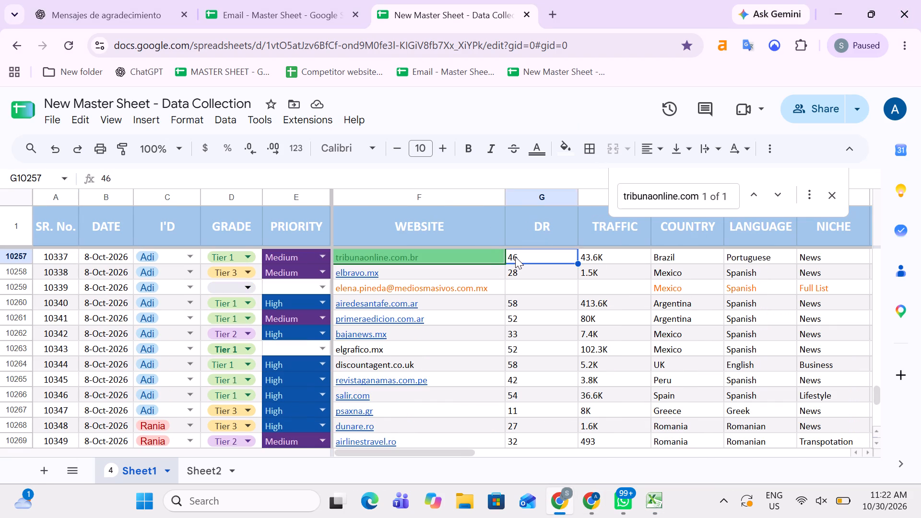
key("Right")
key("Right")
key("Right")
key("Right")
key("Right")
key("Right")
key("Right")
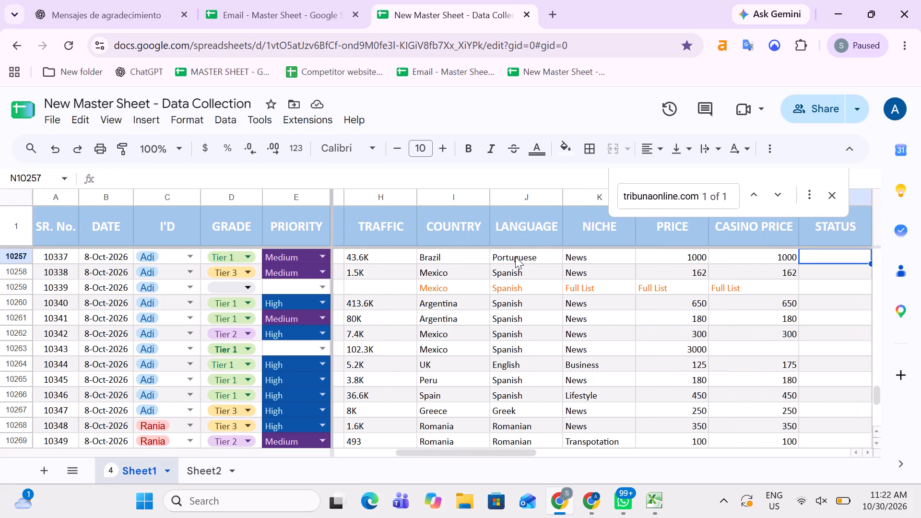
key("Right")
key("Right")
key("Right")
key("Right")
key("Right")
key("Right")
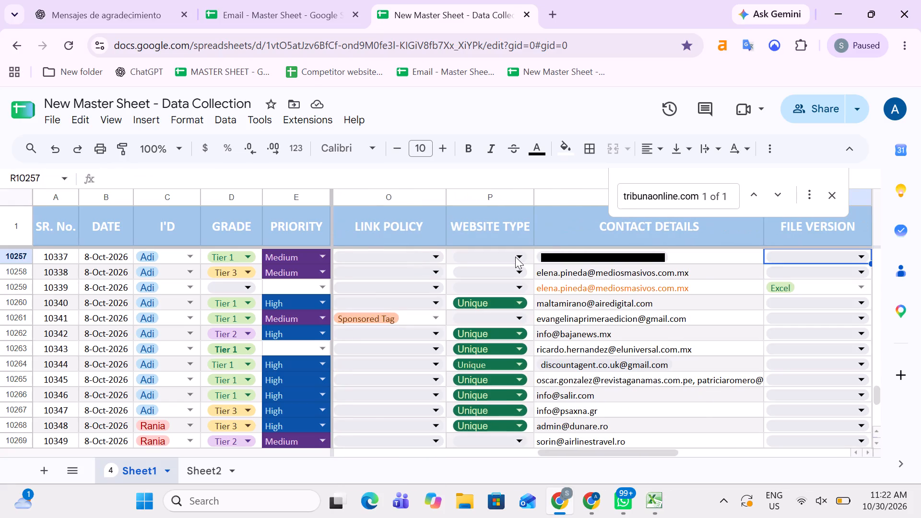
key("Right")
Examine the tribunaonline.com.br row in Book1 again, covering traffic, language, casino price, contact details, grade, priority and remark.
key("alt+Tab")
key("Right")
key("Right")
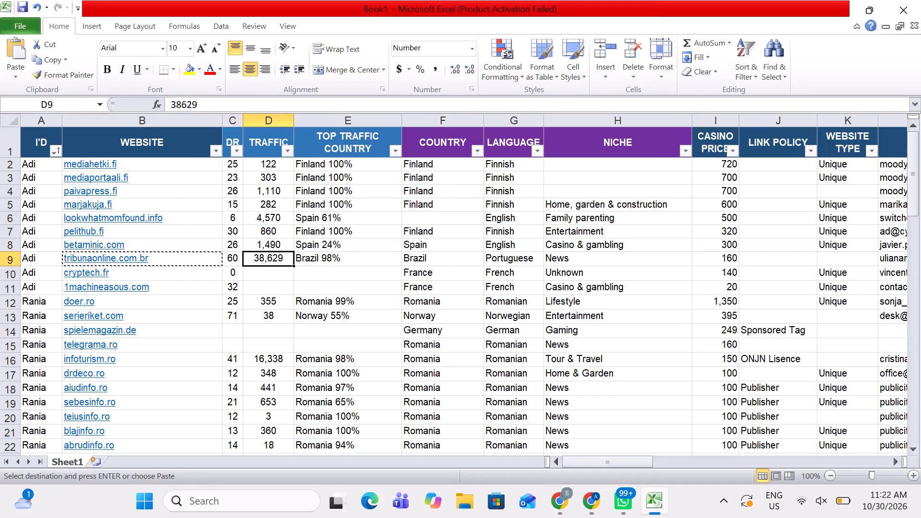
key("Right")
key("Right")
key("Right")
key("Right")
key("Right")
key("Right")
key("Right")
key("Right")
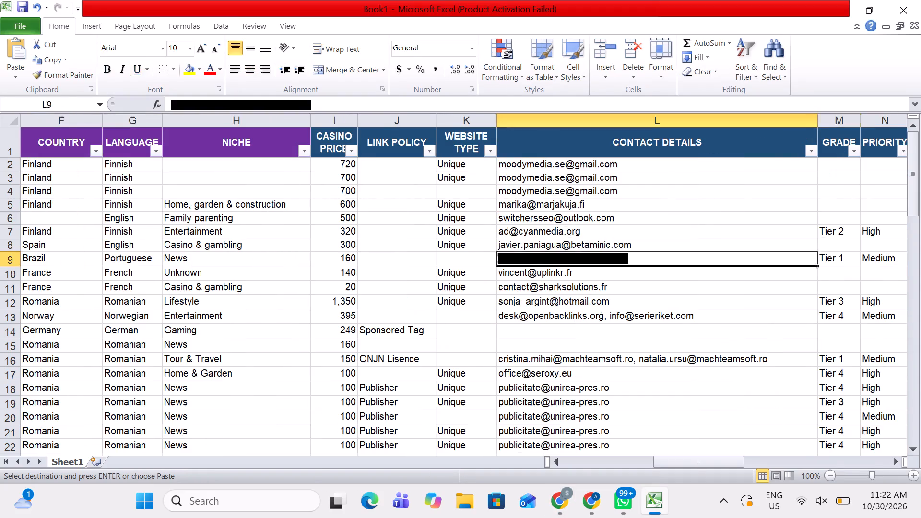
key("Right")
key("Right")
key("Right")
key("Right")
key("Left")
key("Left")
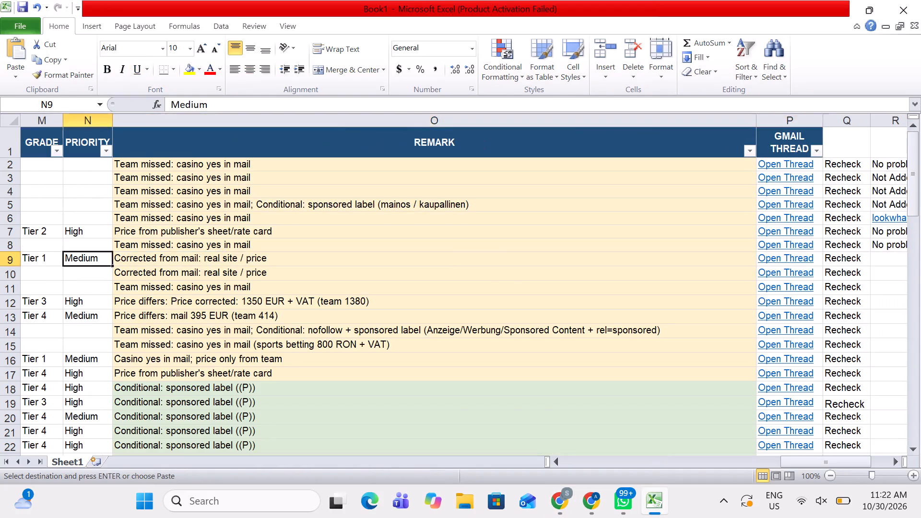
key("Left")
key("Left")
key("Left")
key("Left")
key("Left")
key("Left")
key("Left")
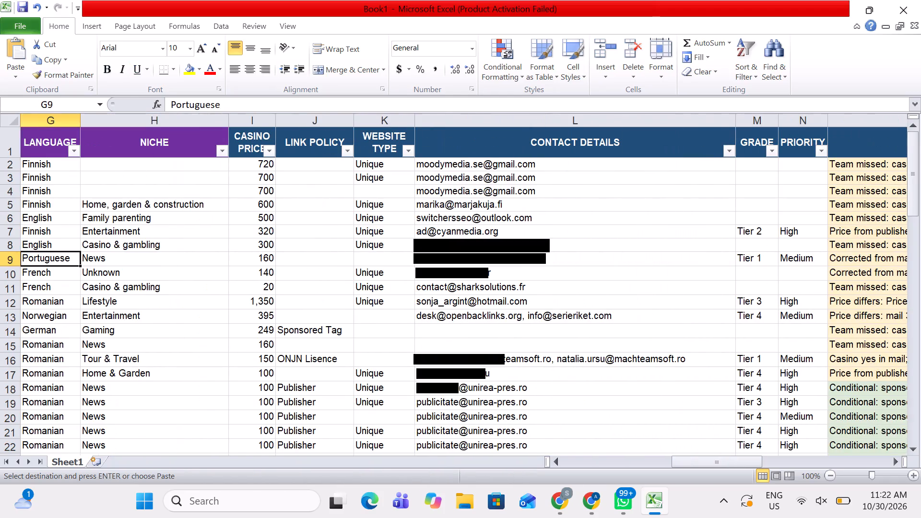
key("Right")
key("Right")
key("Right")
key("Left")
key("Right")
key("Left")
key("Left")
key("Left")
key("Left")
key("Left")
key("Left")
key("Left")
key("Left")
key("Left")
key("Left")
key("Left")
key("Left")
key("Left")
key("Left")
key("Left")
key("Left")
key("Left")
key("Left")
key("Left")
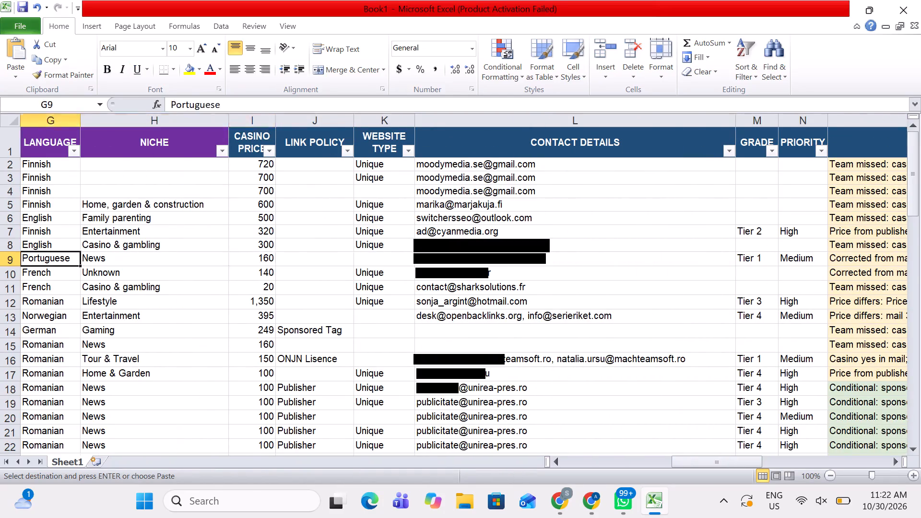
key("Right")
key("Right")
key("Left")
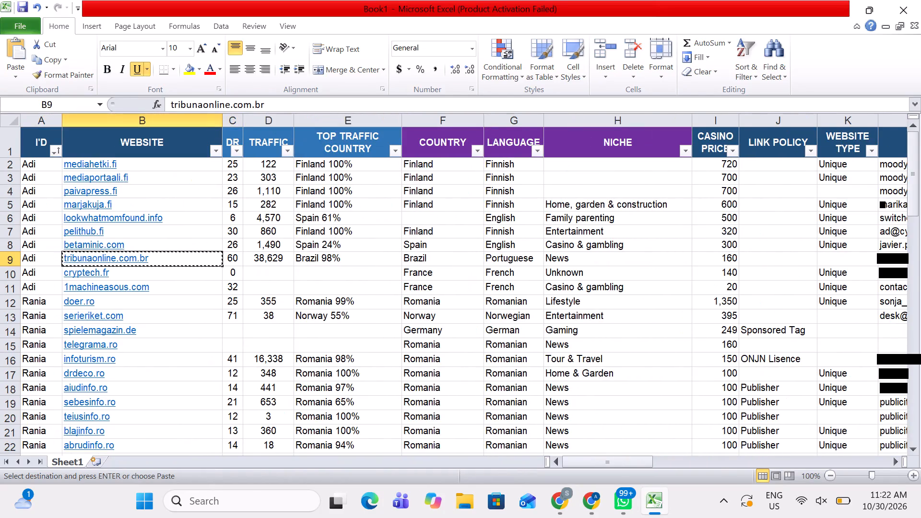
Switch to Gmail and search the mail for tribunaonline.com.br.
key("alt+Tab")
key("alt+Tab")
key("alt+Tab")
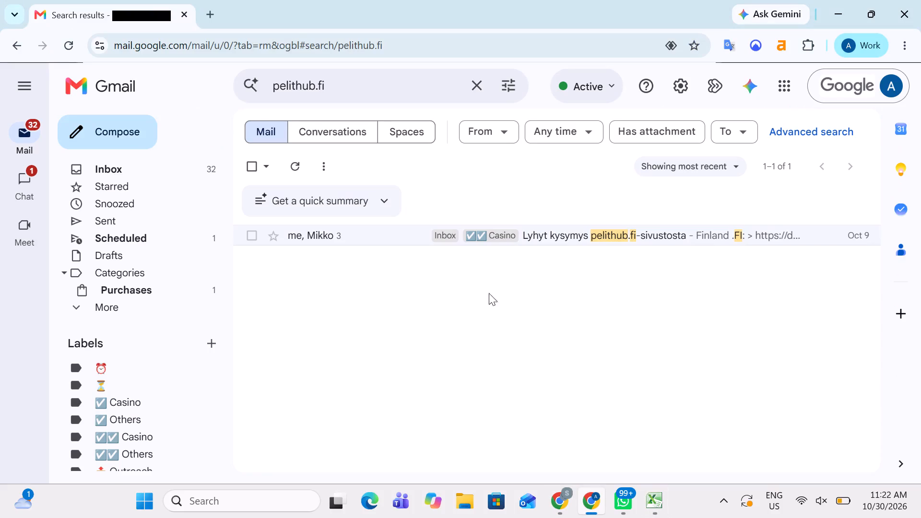
left_click(485, 82)
key("ctrl+v")
key("Return")
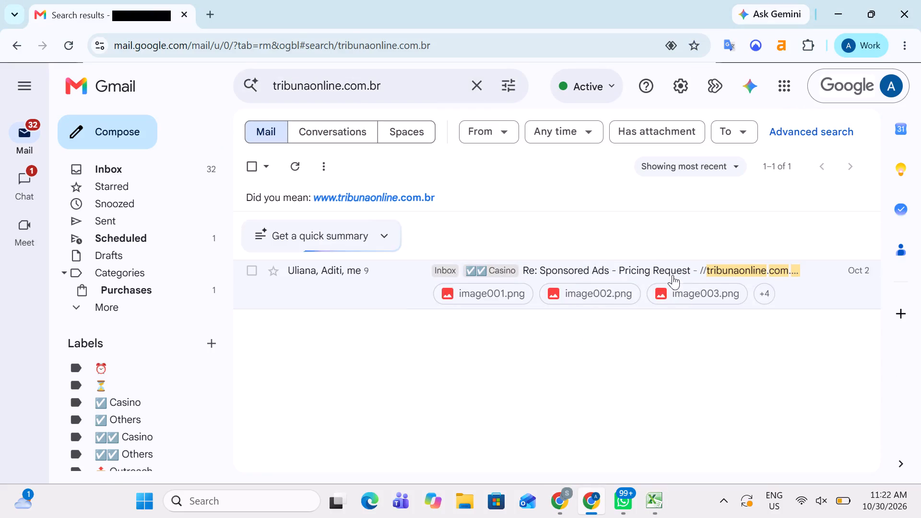
Return to the New Master Sheet and review the tribunaonline.com.br row from its notes columns back to the serial number and grade.
key("alt+Tab")
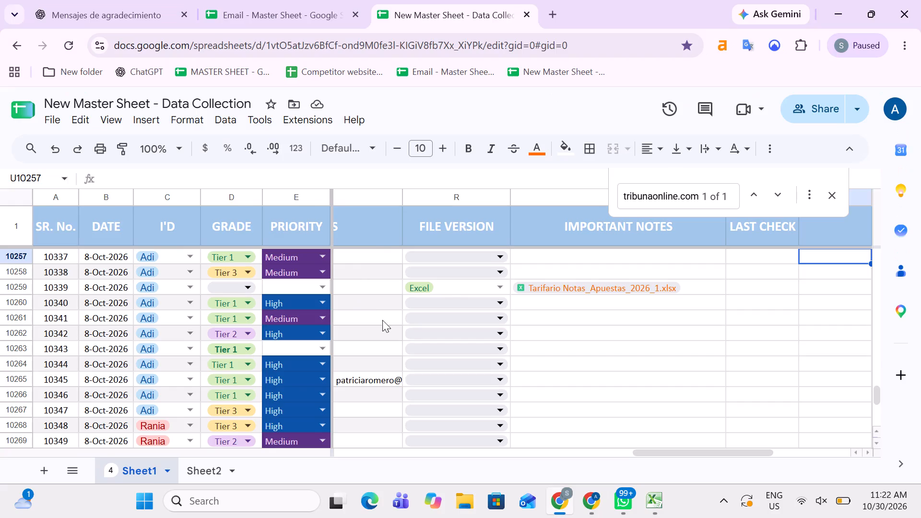
key("alt+Tab")
key("alt+Tab")
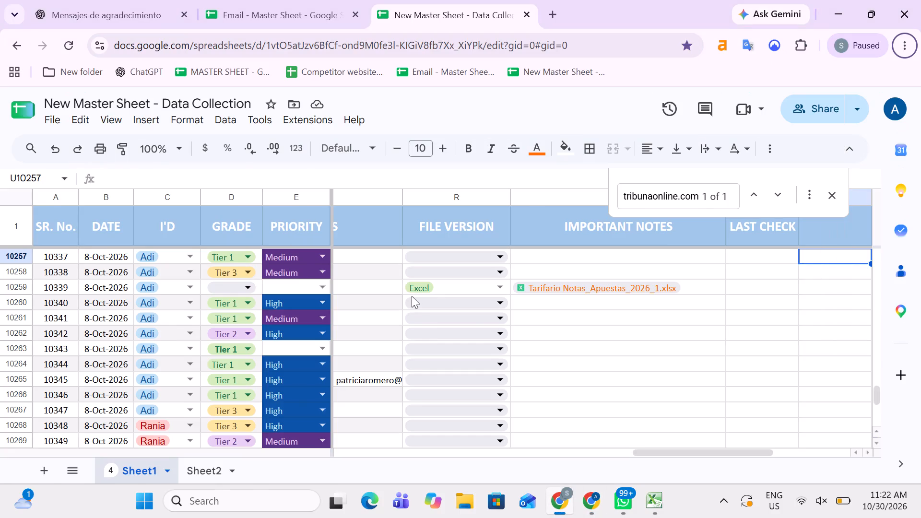
left_click(774, 255)
key("Left")
key("Left")
key("Left")
key("Left")
key("Left")
key("Left")
key("Left")
key("Left")
key("Left")
key("Left")
key("Left")
key("Left")
key("Left")
key("Left")
key("Left")
key("Left")
key("Left")
key("Left")
key("Left")
key("Left")
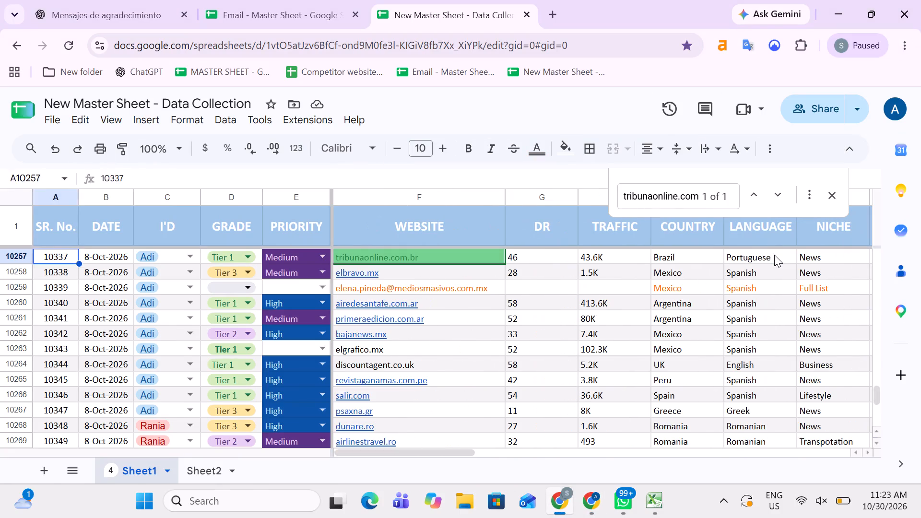
key("Right")
key("Right")
key("Right")
key("Right")
key("alt+Tab")
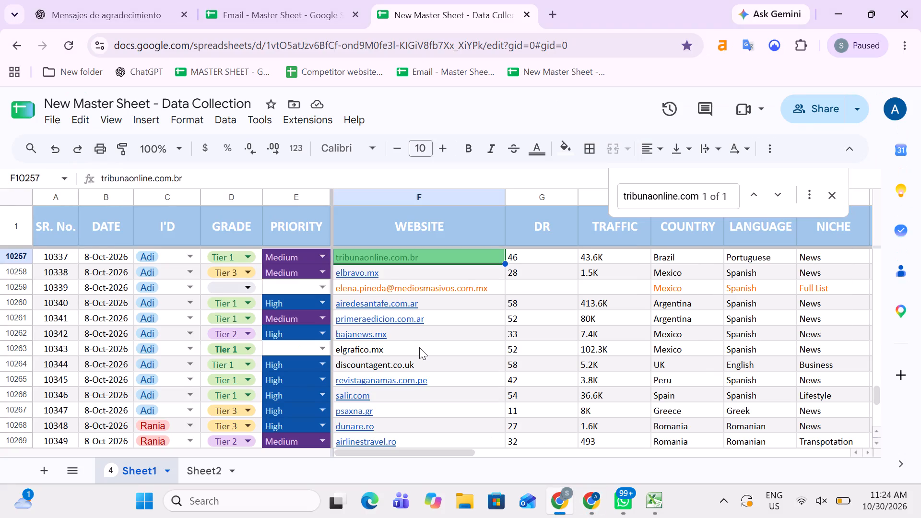
key("Right")
key("Right")
key("Right")
key("Right")
key("Right")
key("Right")
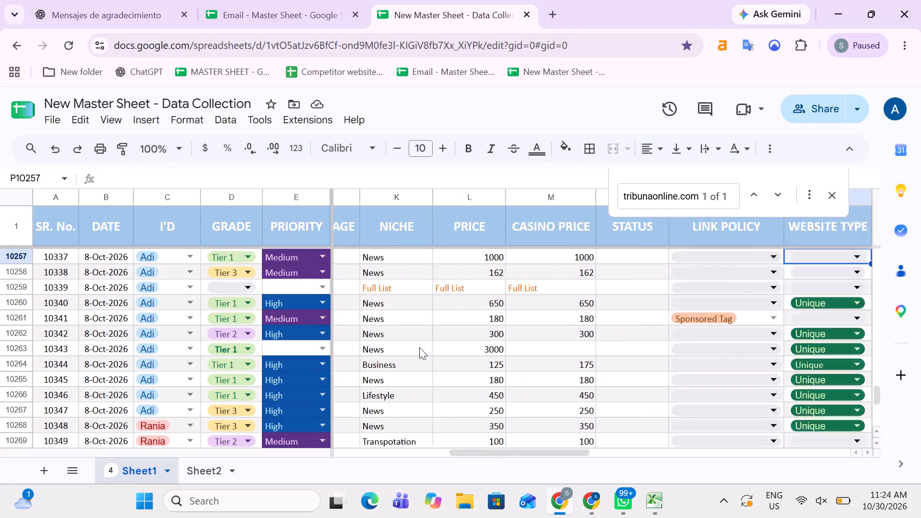
key("Right")
key("Right")
key("Left")
key("Left")
key("Right")
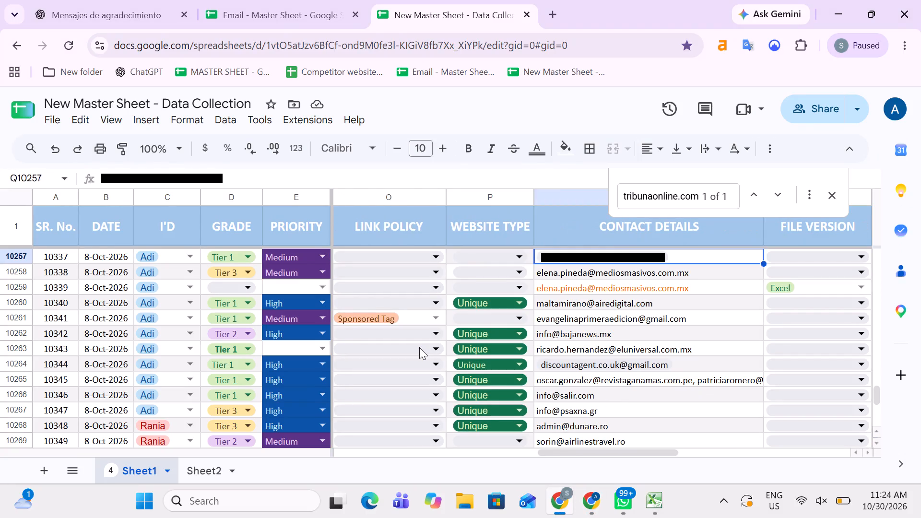
Switch to the Book1 workbook in Excel and set the casino price for tribunaonline.com.br to 1000.
key("alt+Tab")
key("alt+Tab")
key("alt+Tab")
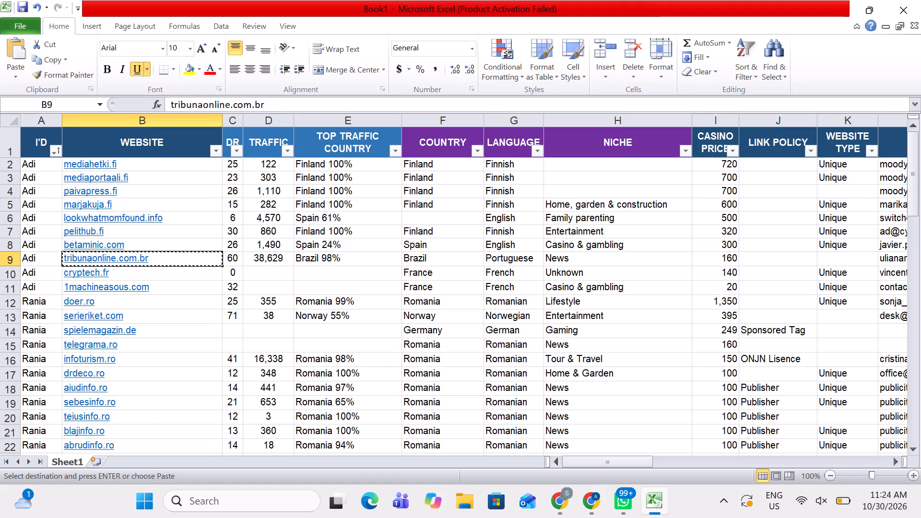
key("Right")
key("Right")
key("Right")
key("Right")
key("Right")
key("Right")
key("Right")
key("Right")
key("Right")
key("Left")
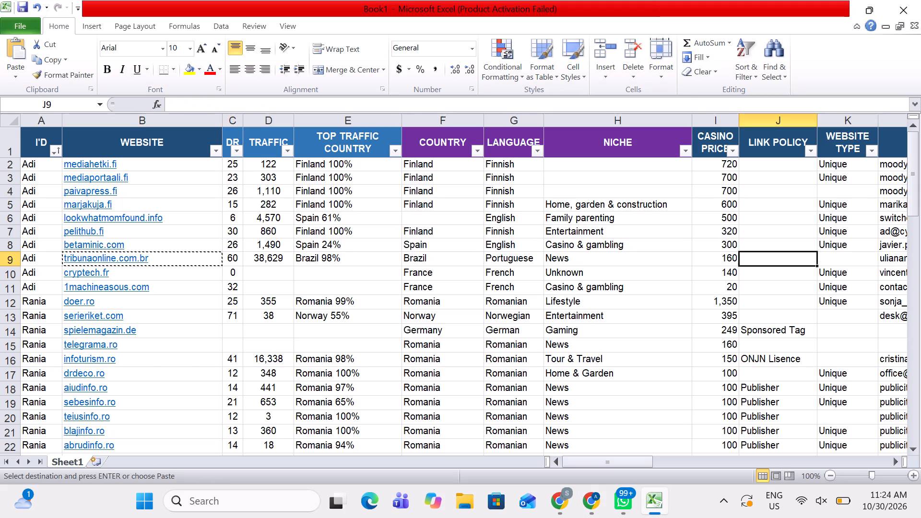
key("Left")
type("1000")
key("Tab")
Record "Wrong Price Mentioned here" beside the Recheck note in the tribunaonline.com.br row.
key("Right")
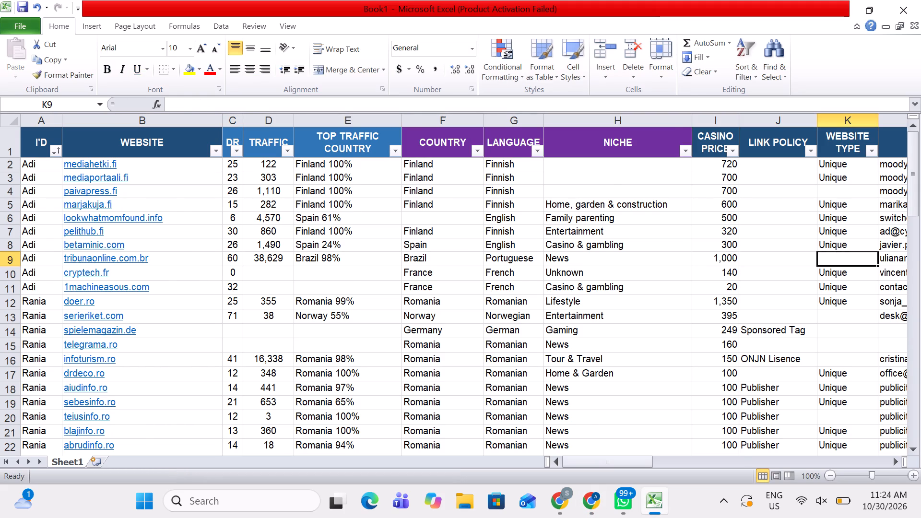
key("Right")
key("Right")
key("Right")
key("Right")
key("Right")
key("Right")
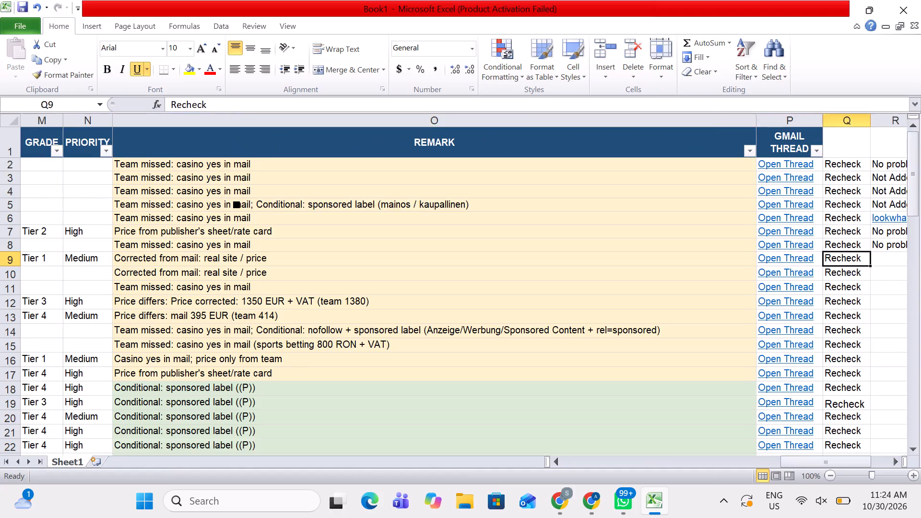
key("Right")
key("Right")
key("Right")
key("Left")
key("Left")
type("Wrong Pr")
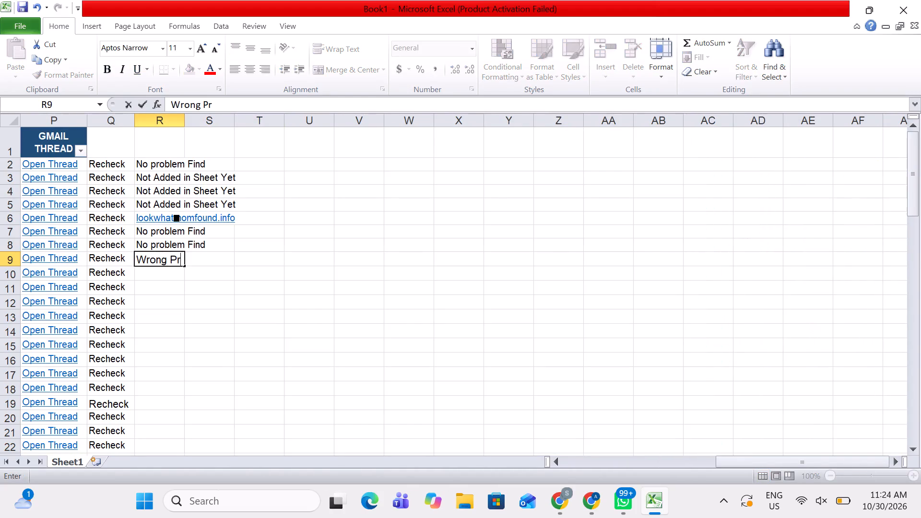
type("ice Men")
type("tioned here")
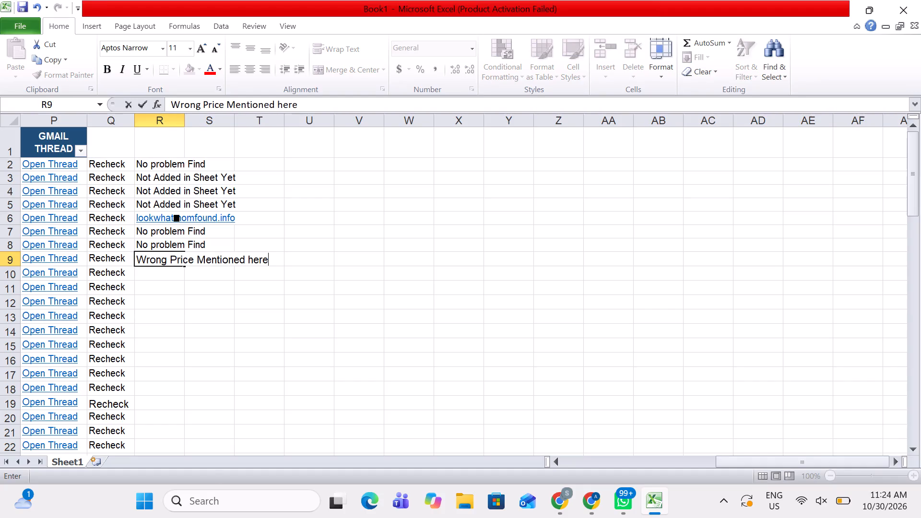
Commit the "Wrong Price Mentioned here" note in the tribunaonline.com.br row.
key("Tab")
Examine the cryptech.fr row in Book1, covering its casino price, website type, contact details and remark.
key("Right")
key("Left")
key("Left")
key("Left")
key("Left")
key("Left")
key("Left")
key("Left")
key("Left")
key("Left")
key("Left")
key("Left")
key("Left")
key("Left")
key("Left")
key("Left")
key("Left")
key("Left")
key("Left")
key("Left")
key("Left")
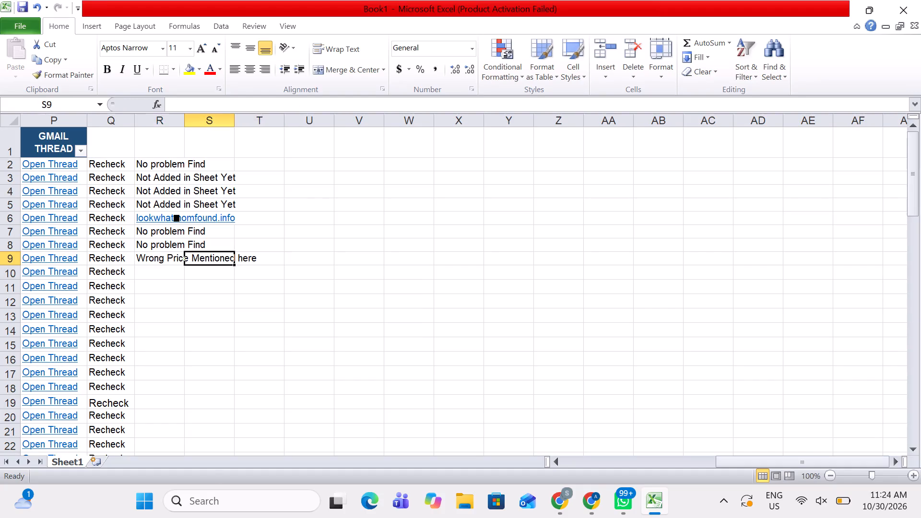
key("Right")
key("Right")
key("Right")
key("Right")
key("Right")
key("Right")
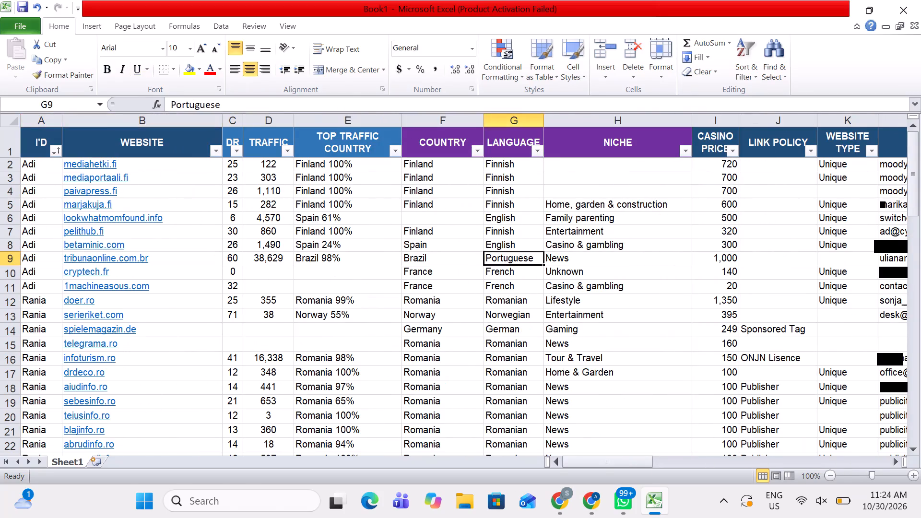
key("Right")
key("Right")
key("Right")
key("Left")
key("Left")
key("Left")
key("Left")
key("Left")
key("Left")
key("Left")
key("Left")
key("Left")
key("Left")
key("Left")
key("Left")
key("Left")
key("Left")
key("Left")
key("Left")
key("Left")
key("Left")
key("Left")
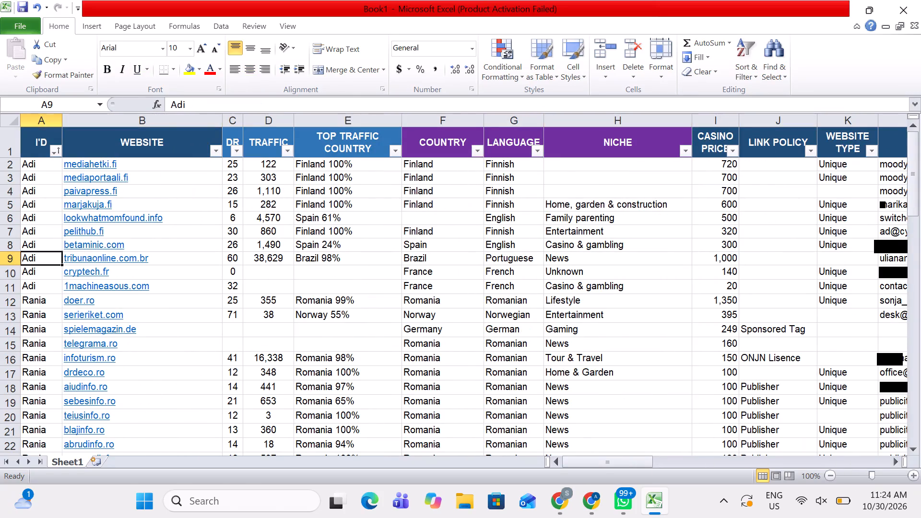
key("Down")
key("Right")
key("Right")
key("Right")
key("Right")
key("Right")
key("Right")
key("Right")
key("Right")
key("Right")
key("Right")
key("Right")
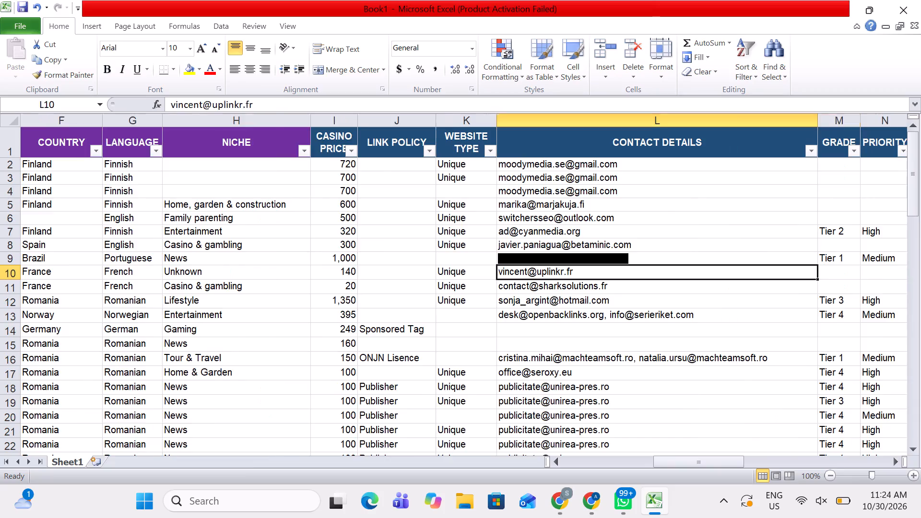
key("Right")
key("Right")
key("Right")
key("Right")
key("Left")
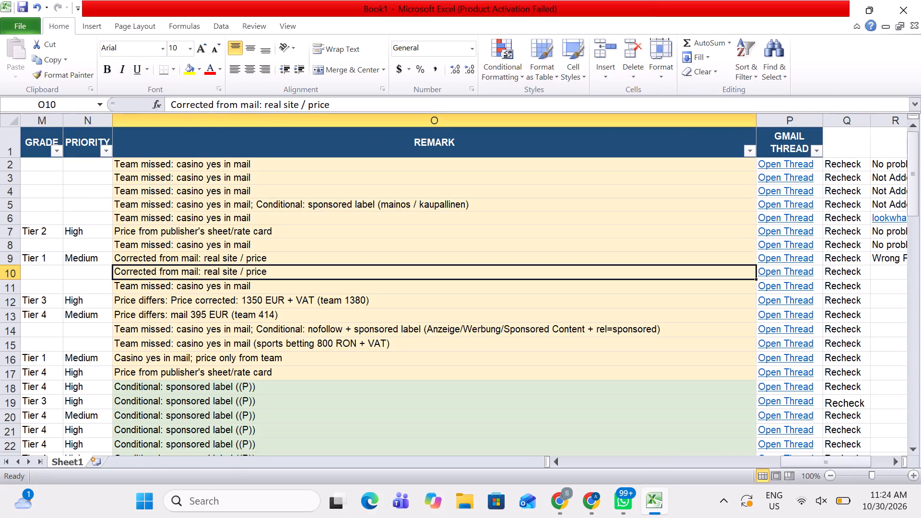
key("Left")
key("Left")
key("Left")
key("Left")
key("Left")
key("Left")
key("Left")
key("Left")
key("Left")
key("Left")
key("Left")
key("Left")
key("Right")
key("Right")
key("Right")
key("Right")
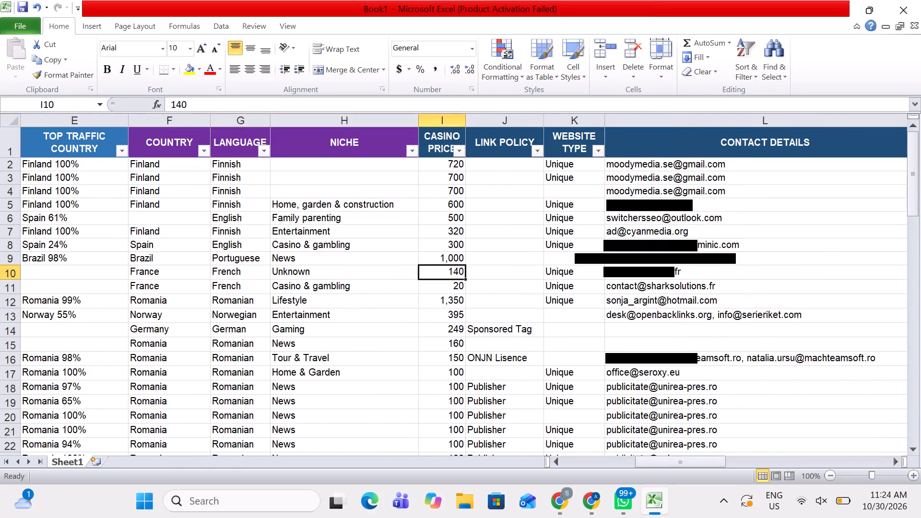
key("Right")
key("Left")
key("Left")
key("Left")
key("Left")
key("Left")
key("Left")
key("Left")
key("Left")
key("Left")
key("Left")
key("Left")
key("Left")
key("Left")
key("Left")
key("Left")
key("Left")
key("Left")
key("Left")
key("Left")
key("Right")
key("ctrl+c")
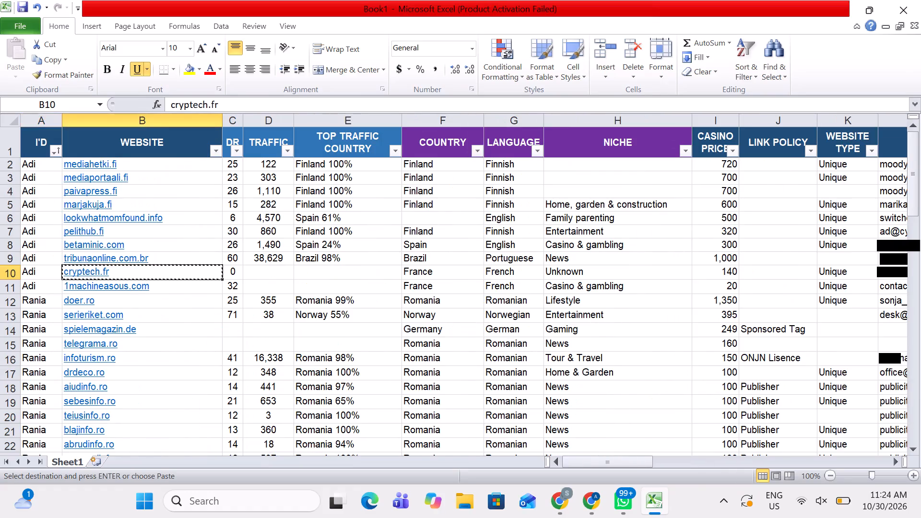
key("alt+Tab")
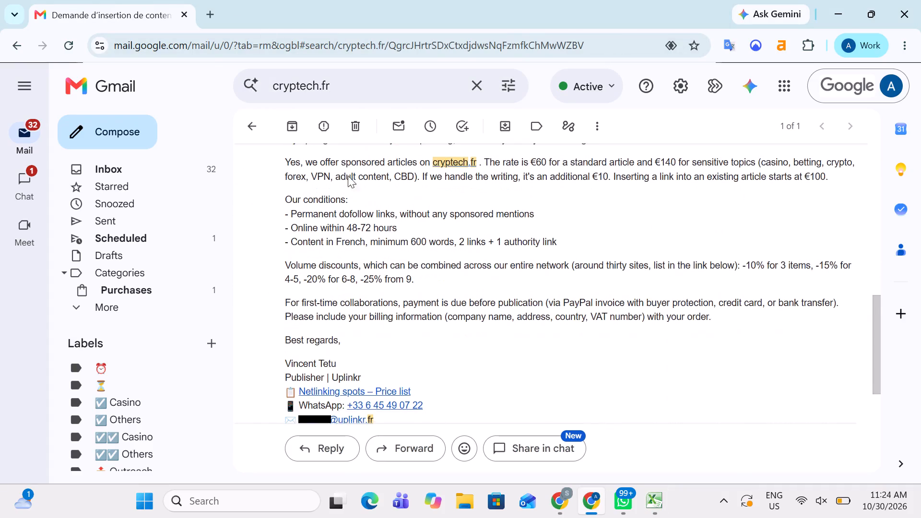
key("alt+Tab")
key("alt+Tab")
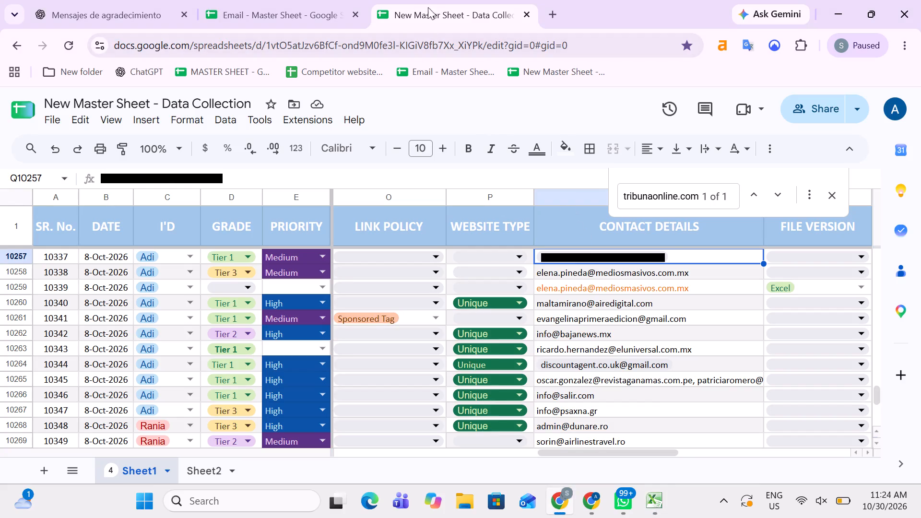
triple_click(655, 197)
key("ctrl+v")
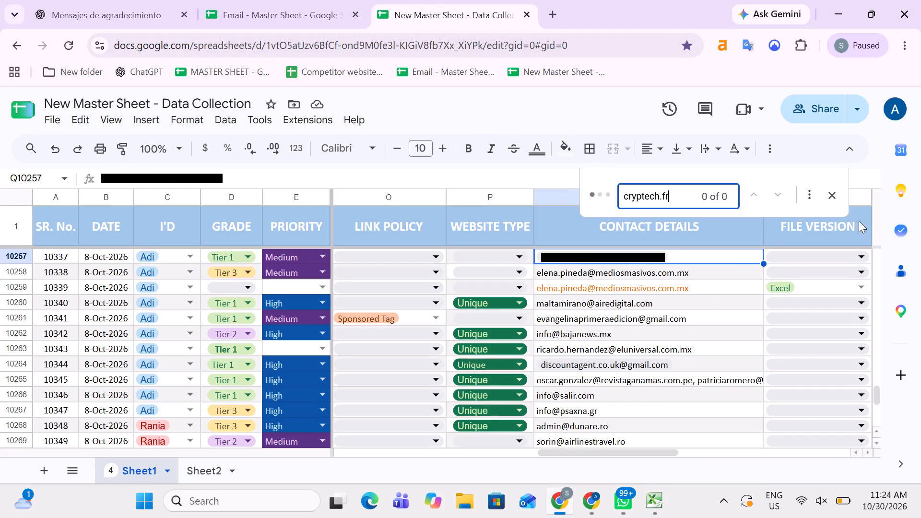
left_click(834, 195)
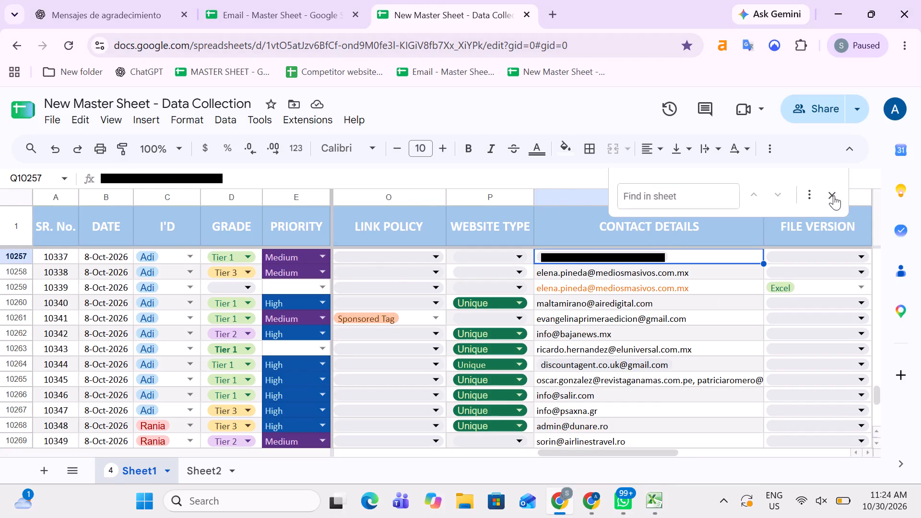
Return to Book1 and move along the cryptech.fr row toward its Recheck notes.
key("alt+Tab")
key("Right")
key("Right")
key("Right")
key("Right")
key("Right")
key("Right")
key("Right")
key("Right")
key("Right")
key("Right")
key("Right")
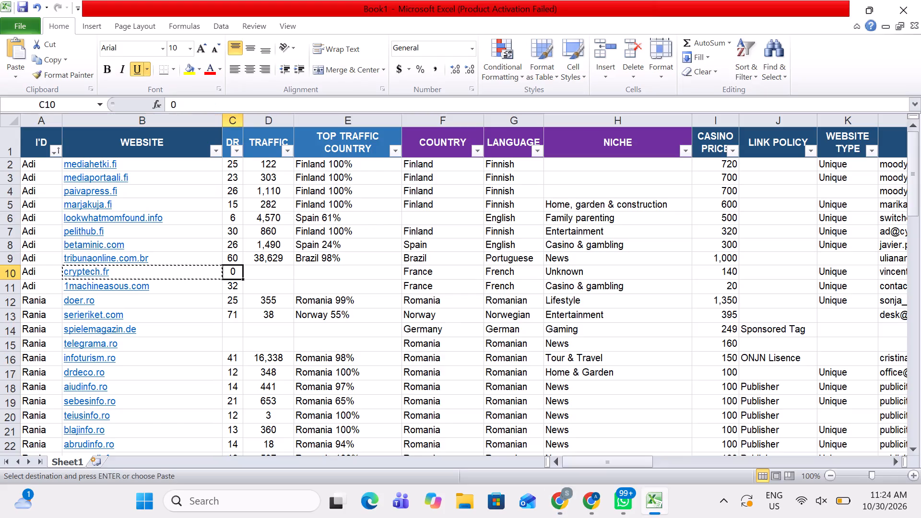
Record "Not Added in Sheet Yet" beside the Recheck note in the cryptech.fr row.
key("Right")
key("Right")
key("Right")
key("Right")
key("Right")
key("Right")
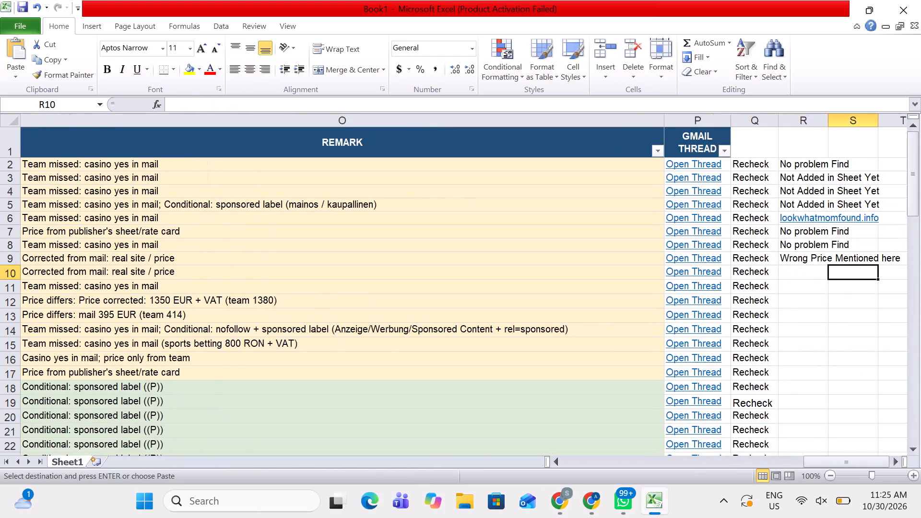
key("Left")
key("Up")
key("Up")
key("Down")
key("Down")
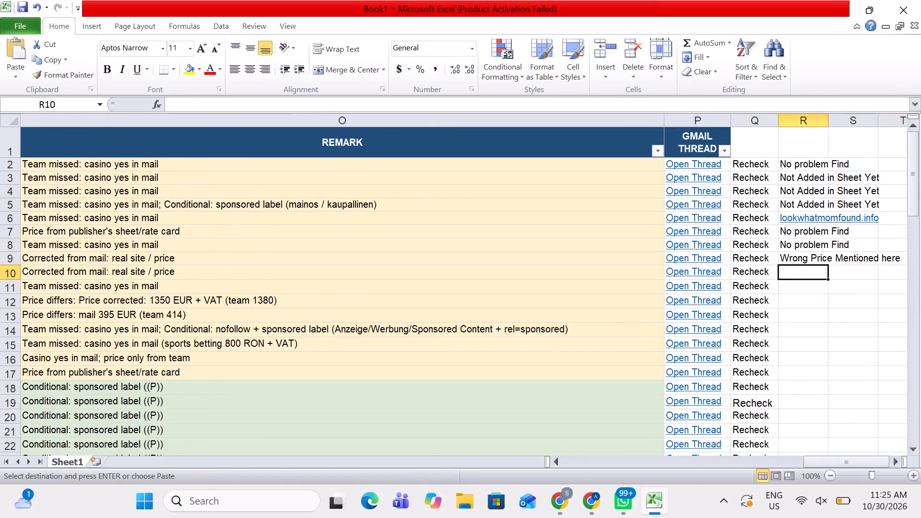
type("not")
key("Tab")
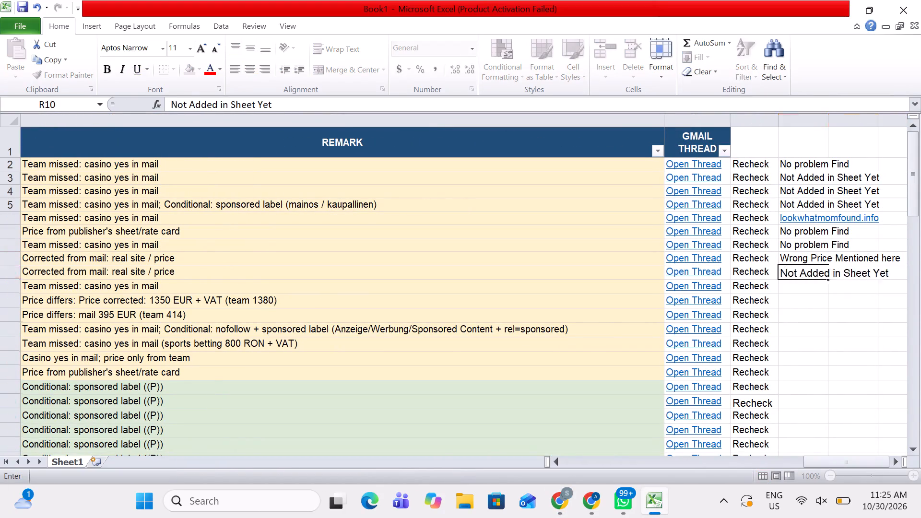
Copy the website 1machineasous.com from Book1 and search for it in the New Master Sheet - Data Collection in Chrome.
key("Down")
key("Left")
key("Left")
key("Left")
key("Left")
key("Left")
key("Left")
key("Left")
key("Left")
key("Left")
key("Left")
key("Left")
key("Left")
key("Left")
key("Left")
key("Left")
key("Left")
key("Left")
key("Left")
key("Left")
key("Left")
key("Right")
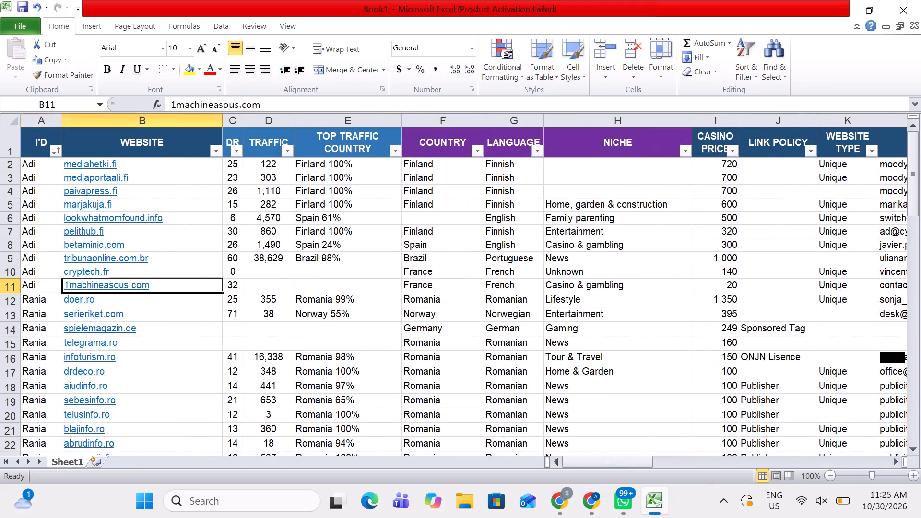
key("ctrl+c")
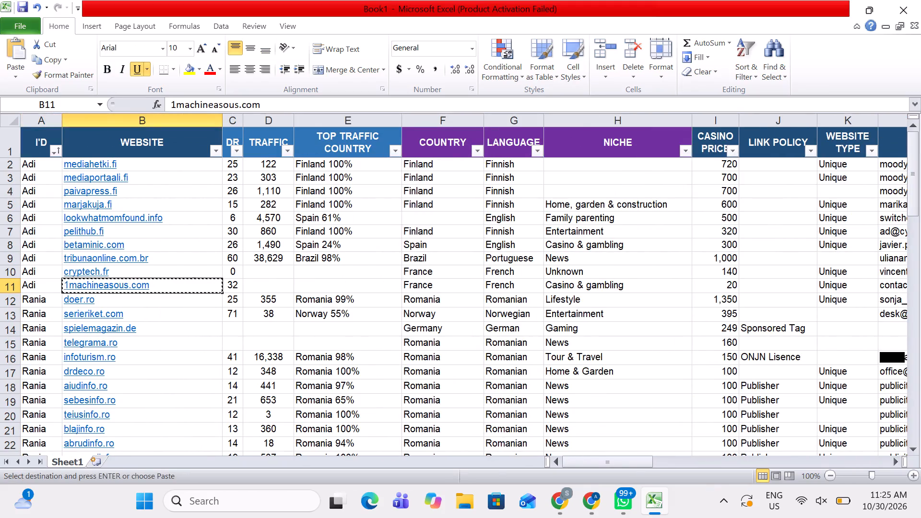
key("alt+Tab")
key("ctrl+f")
key("ctrl+v")
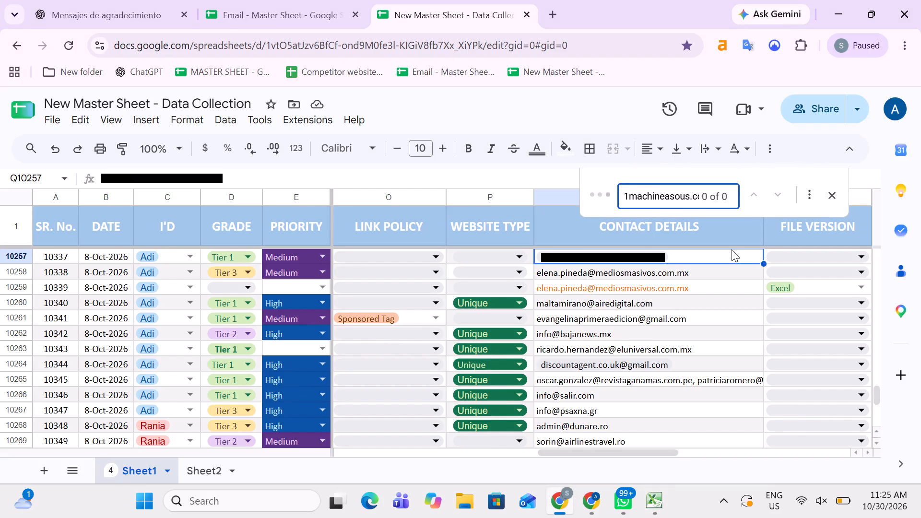
left_click(827, 196)
Return to Book1 and review the 1machineasous.com row, from its website and country through to its casino price.
key("alt+Tab")
key("Right")
key("Right")
key("Right")
key("Right")
key("Right")
key("Right")
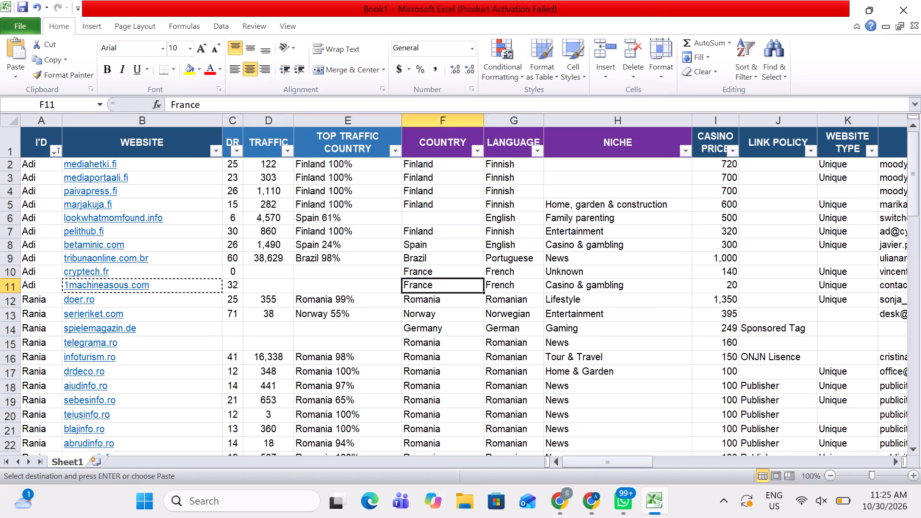
key("Left")
key("Left")
key("Left")
key("Left")
key("Left")
key("Left")
key("Left")
key("Left")
key("Left")
key("Left")
key("Left")
key("Left")
key("Right")
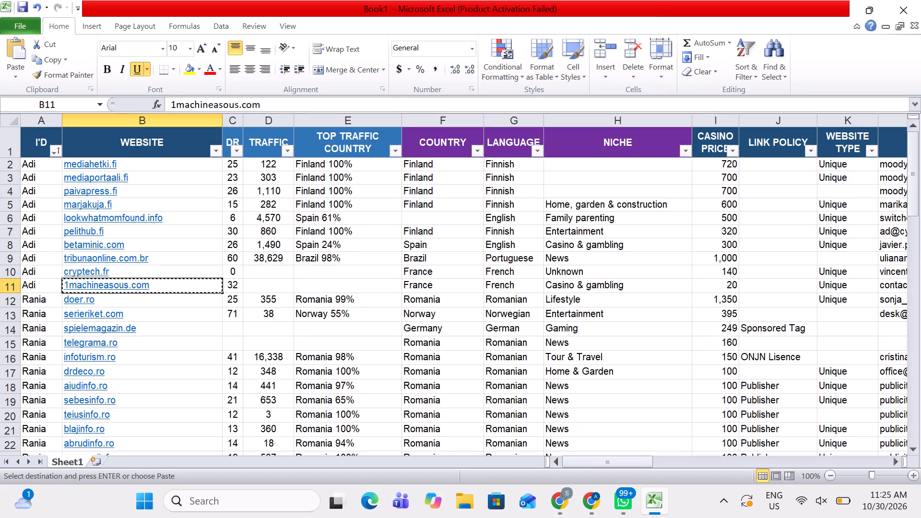
key("Left")
key("Right")
key("Right")
key("Right")
key("Right")
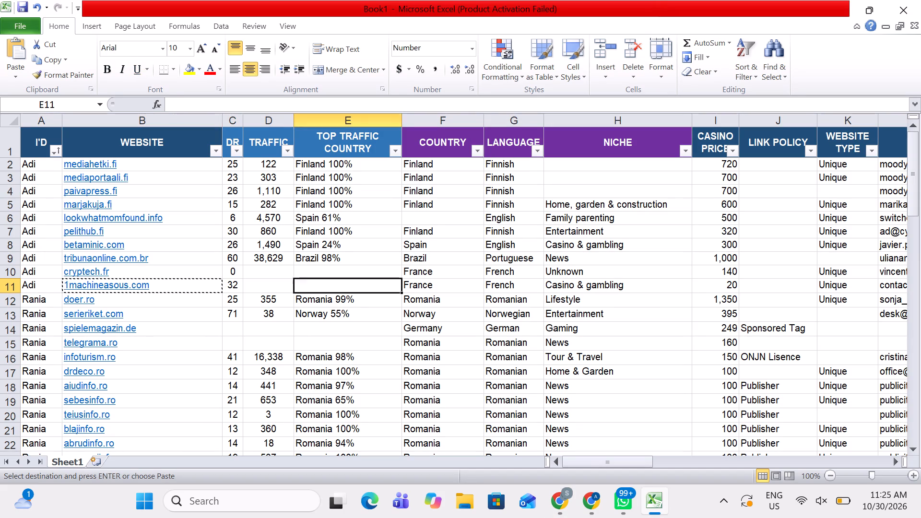
key("Right")
key("Right")
key("Left")
key("Right")
key("Right")
key("Right")
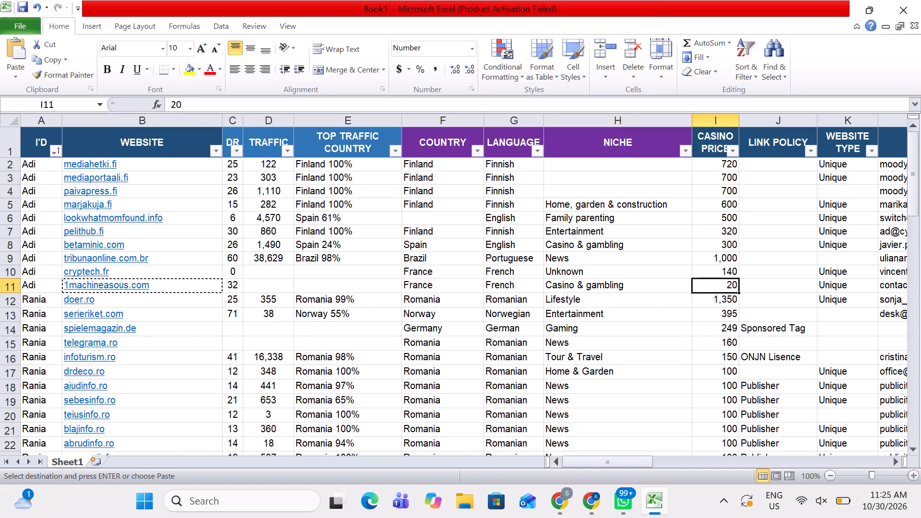
key("Right")
key("Left")
key("Right")
key("Left")
key("alt+Tab")
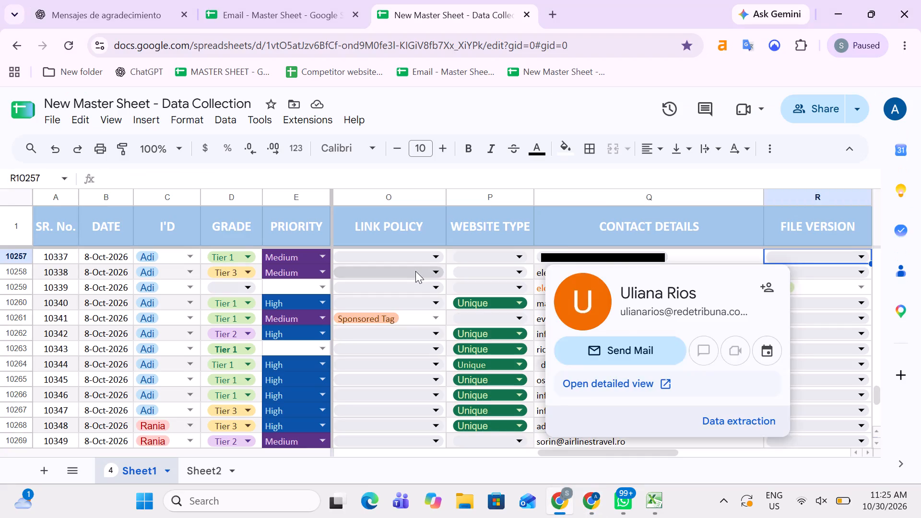
key("Right")
key("Left")
key("alt+Tab")
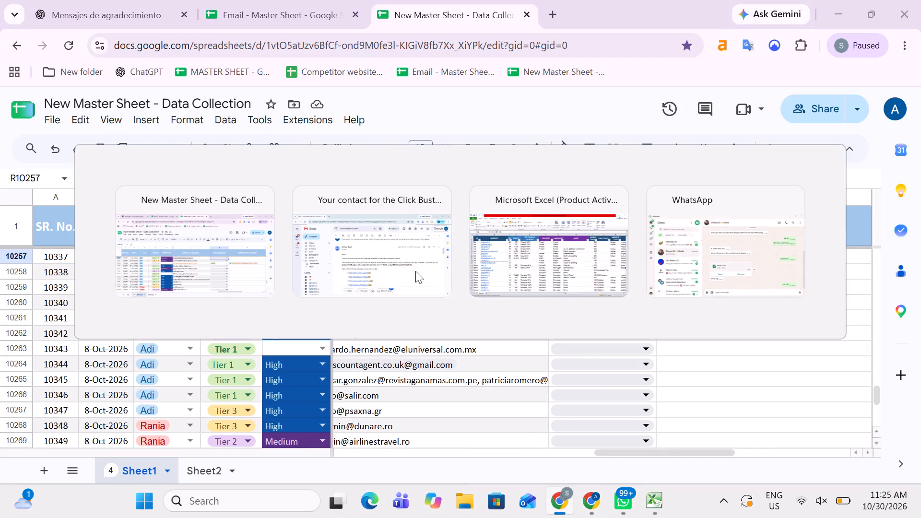
key("alt+Tab")
key("Right")
key("Right")
key("Right")
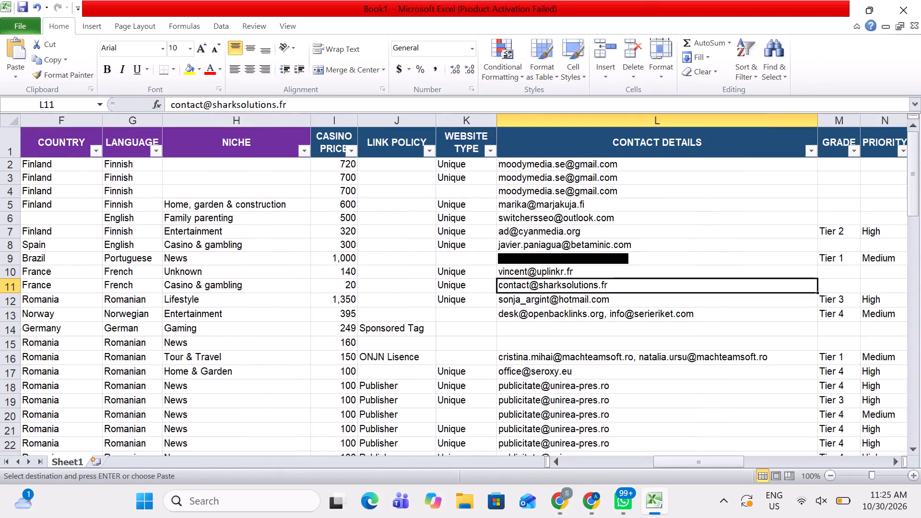
key("Right")
key("Right")
key("Right")
key("Right")
key("Right")
key("Right")
key("Right")
key("Left")
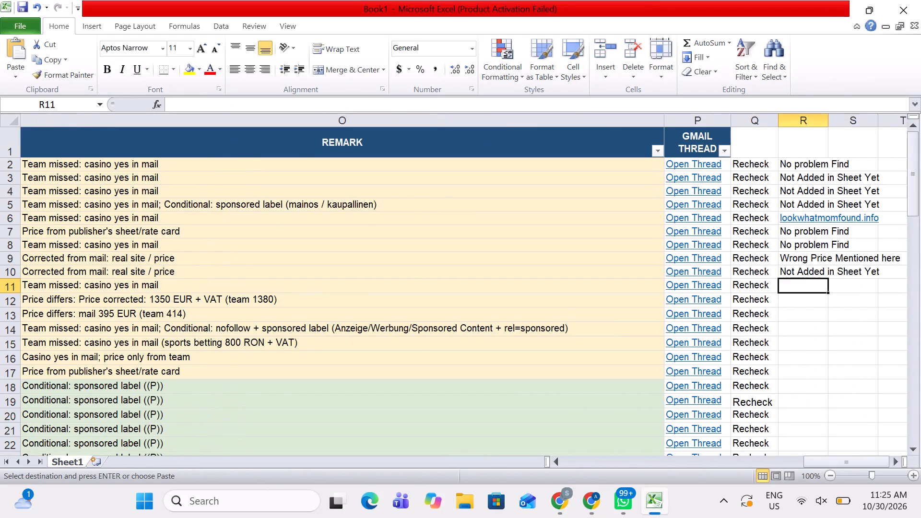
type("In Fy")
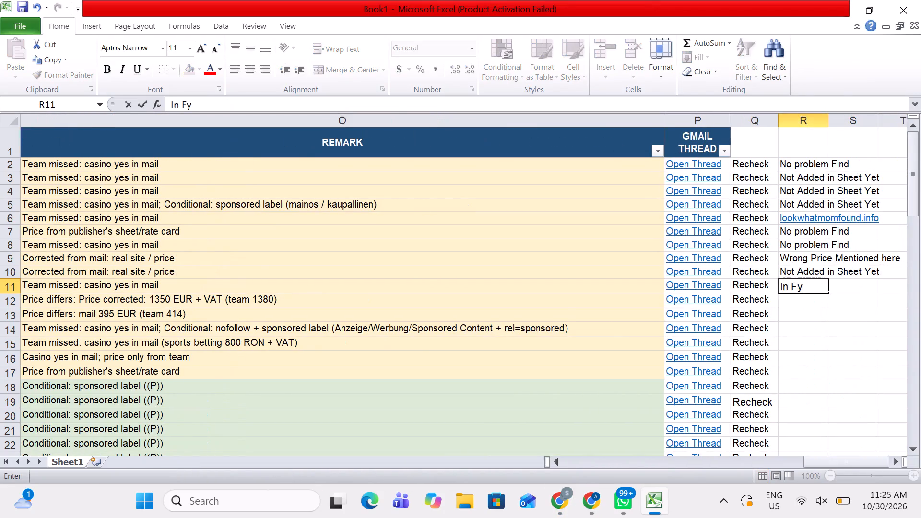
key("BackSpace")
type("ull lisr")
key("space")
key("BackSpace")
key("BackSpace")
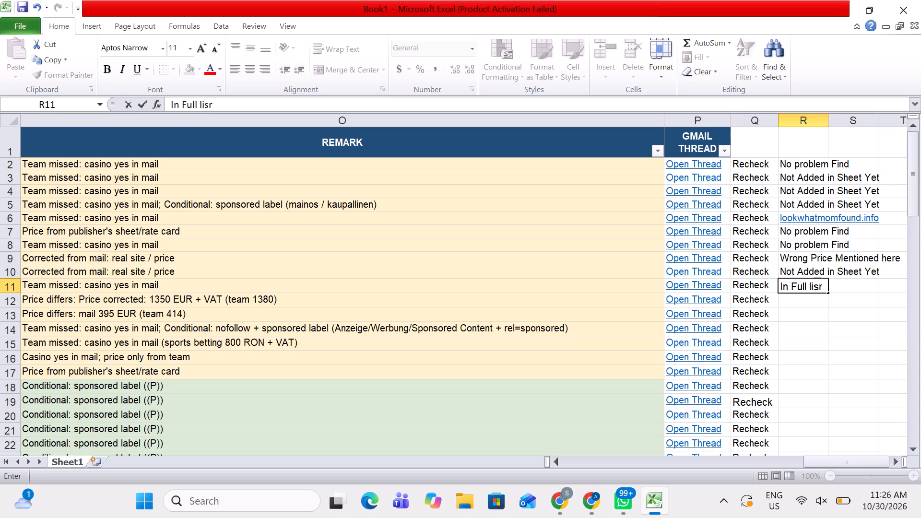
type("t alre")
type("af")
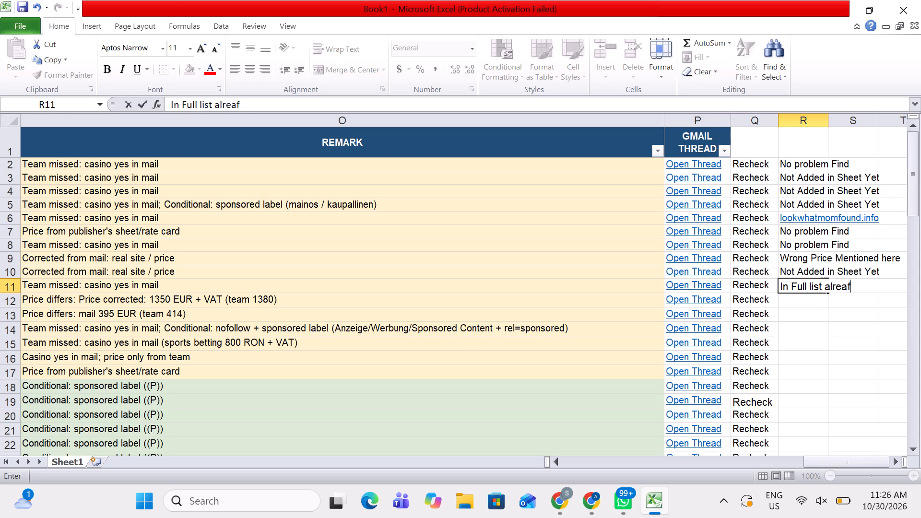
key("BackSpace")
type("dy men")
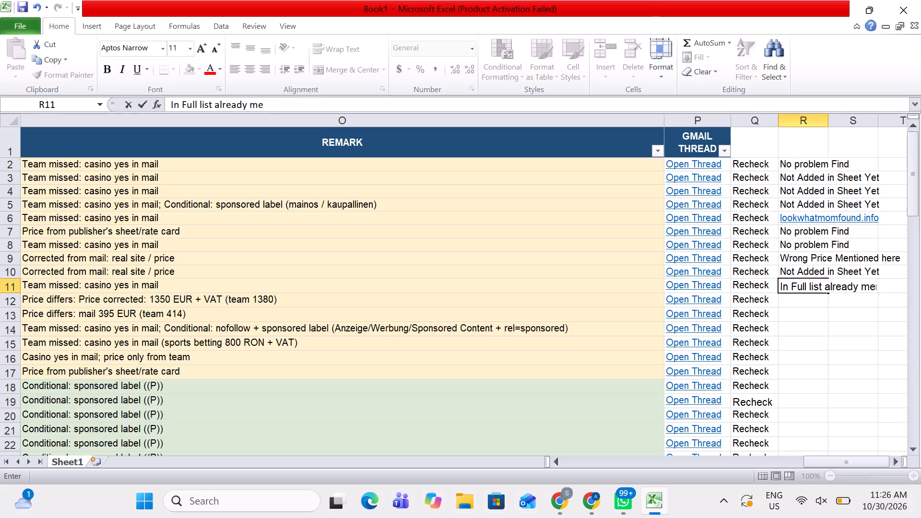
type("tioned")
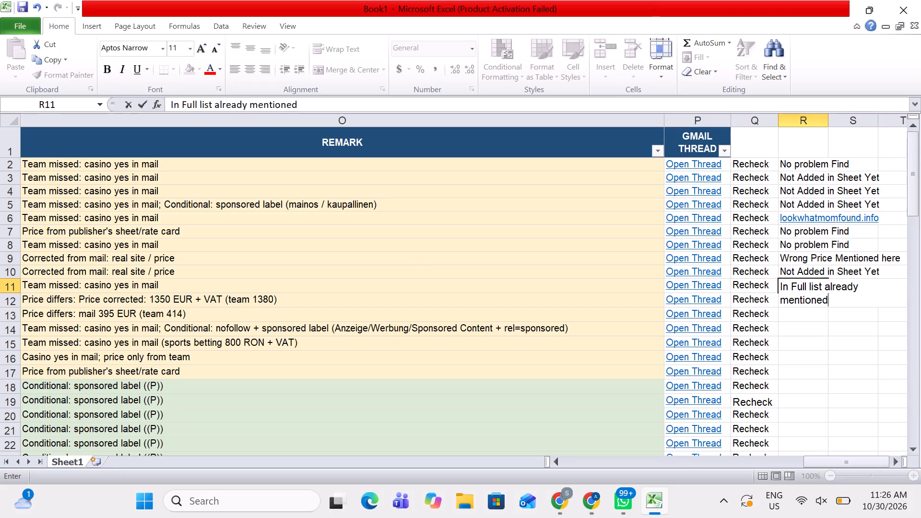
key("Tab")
Copy the website doer.ro from its row in Book1.
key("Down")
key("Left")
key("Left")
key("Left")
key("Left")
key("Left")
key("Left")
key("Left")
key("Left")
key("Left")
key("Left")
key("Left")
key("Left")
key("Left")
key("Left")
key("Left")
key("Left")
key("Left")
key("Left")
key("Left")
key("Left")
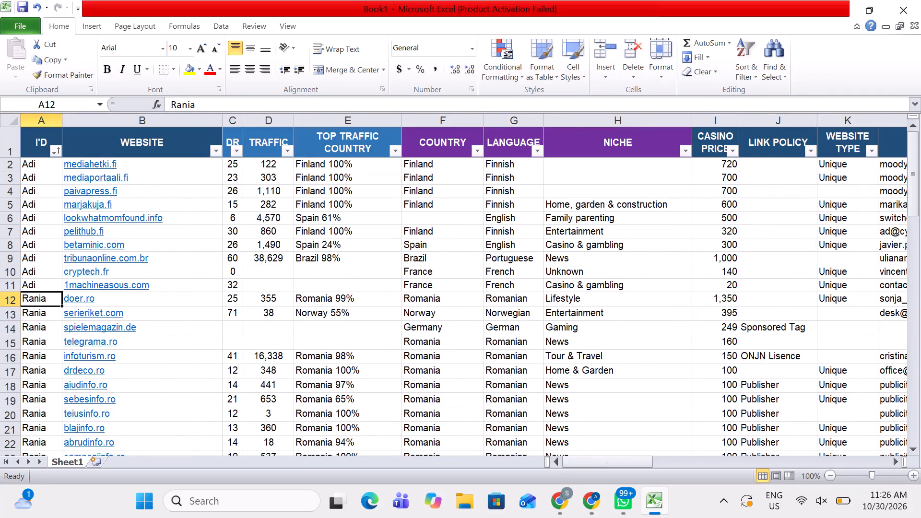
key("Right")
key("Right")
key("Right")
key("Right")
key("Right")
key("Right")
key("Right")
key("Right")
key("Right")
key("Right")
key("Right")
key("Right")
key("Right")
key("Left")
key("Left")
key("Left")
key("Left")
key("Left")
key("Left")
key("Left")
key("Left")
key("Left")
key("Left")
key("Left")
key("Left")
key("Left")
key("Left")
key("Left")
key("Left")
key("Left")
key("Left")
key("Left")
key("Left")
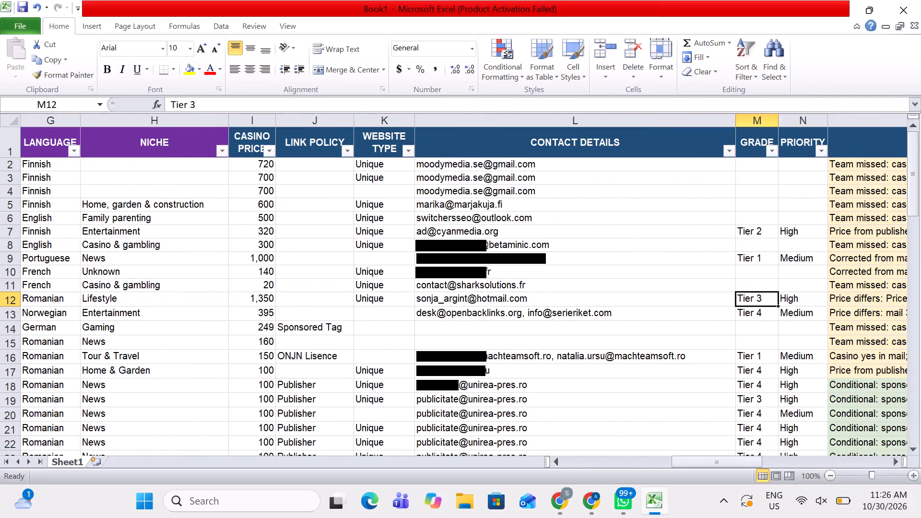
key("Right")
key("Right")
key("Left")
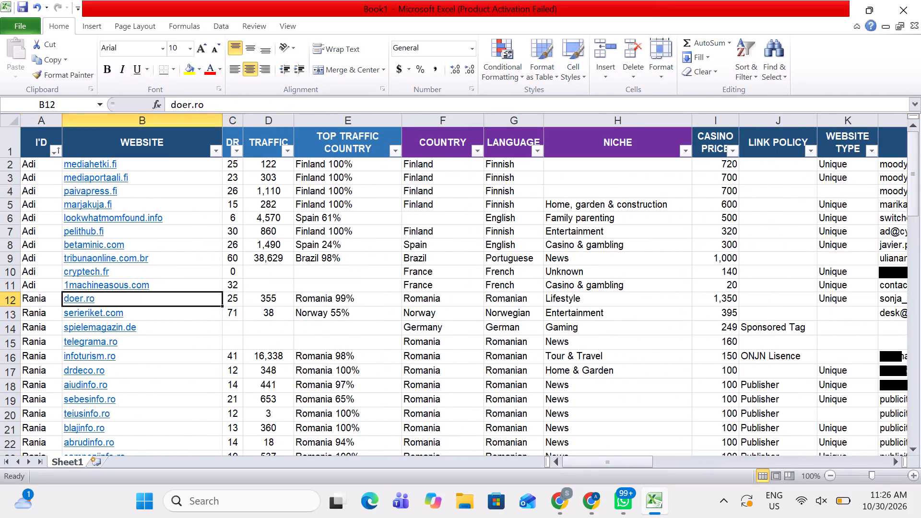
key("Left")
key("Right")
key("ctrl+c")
Review the doer.ro row in Book1, from its DR and casino price through to its remark.
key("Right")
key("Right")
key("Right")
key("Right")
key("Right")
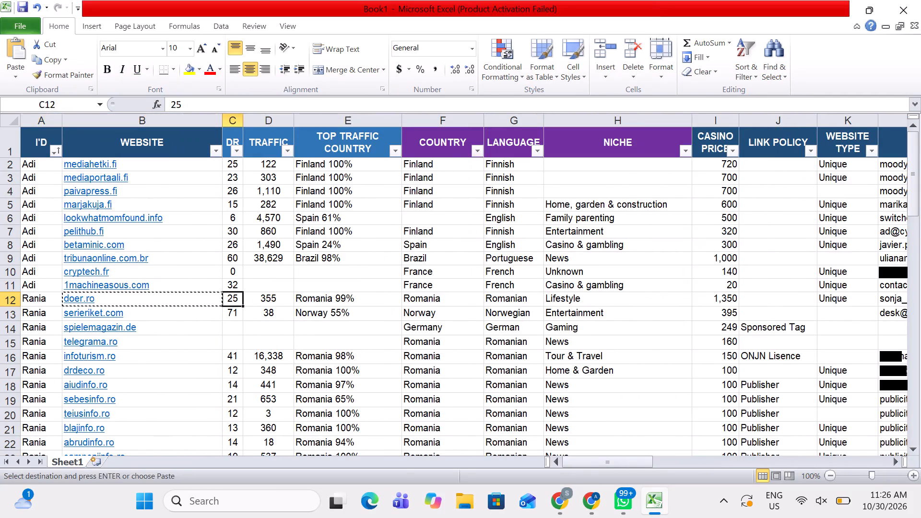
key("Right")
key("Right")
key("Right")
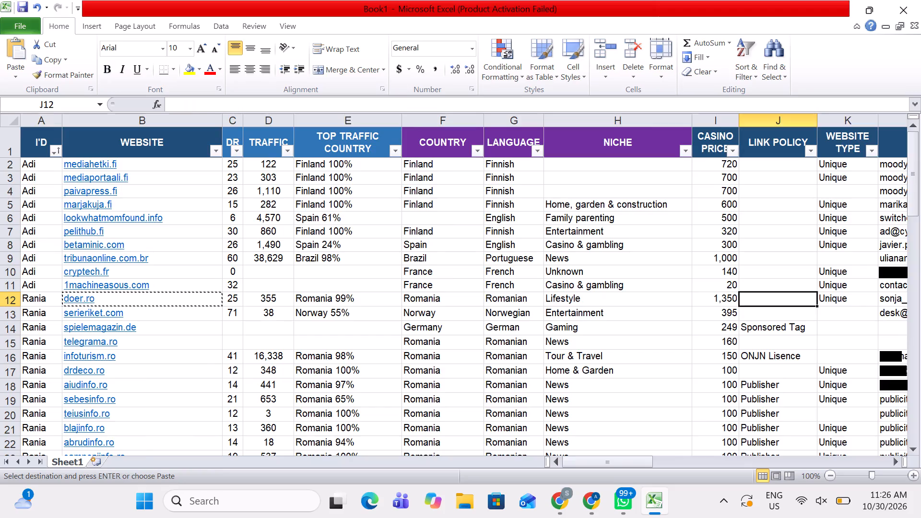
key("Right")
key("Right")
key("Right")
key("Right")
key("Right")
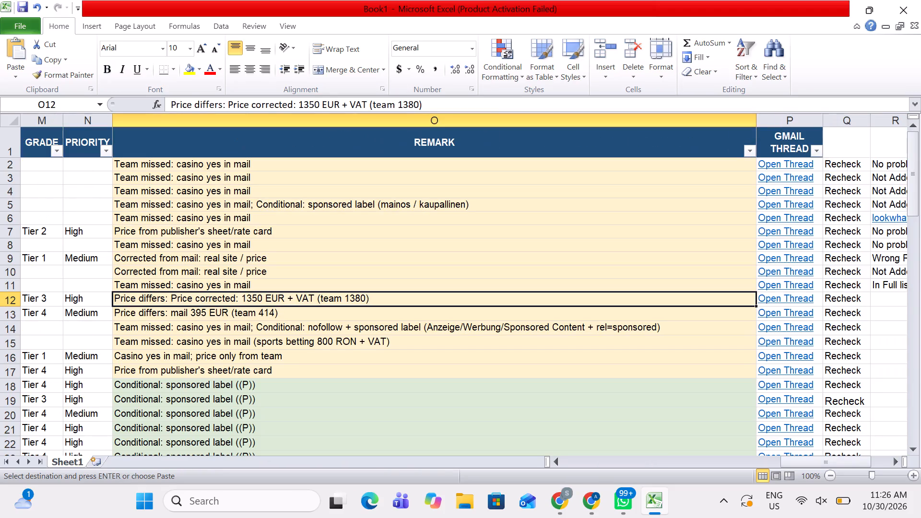
Look back along the doer.ro row in Book1 from its remark toward the row's opening columns.
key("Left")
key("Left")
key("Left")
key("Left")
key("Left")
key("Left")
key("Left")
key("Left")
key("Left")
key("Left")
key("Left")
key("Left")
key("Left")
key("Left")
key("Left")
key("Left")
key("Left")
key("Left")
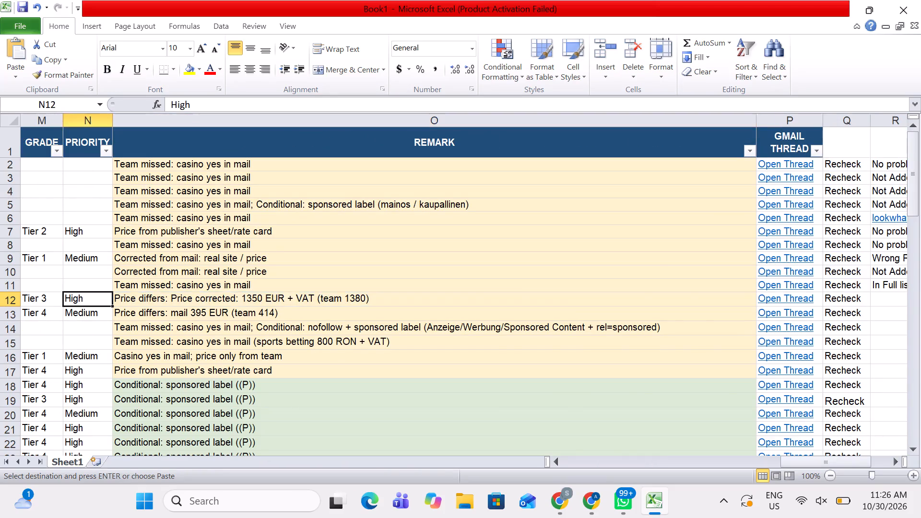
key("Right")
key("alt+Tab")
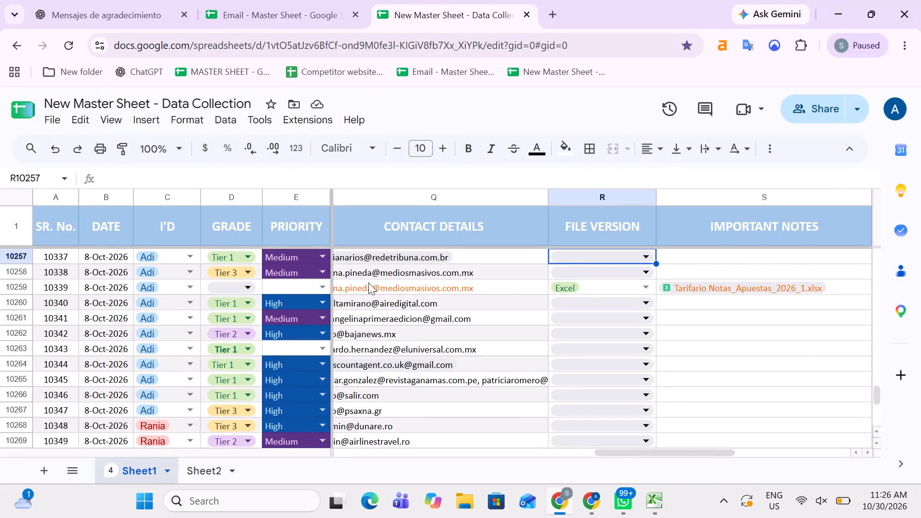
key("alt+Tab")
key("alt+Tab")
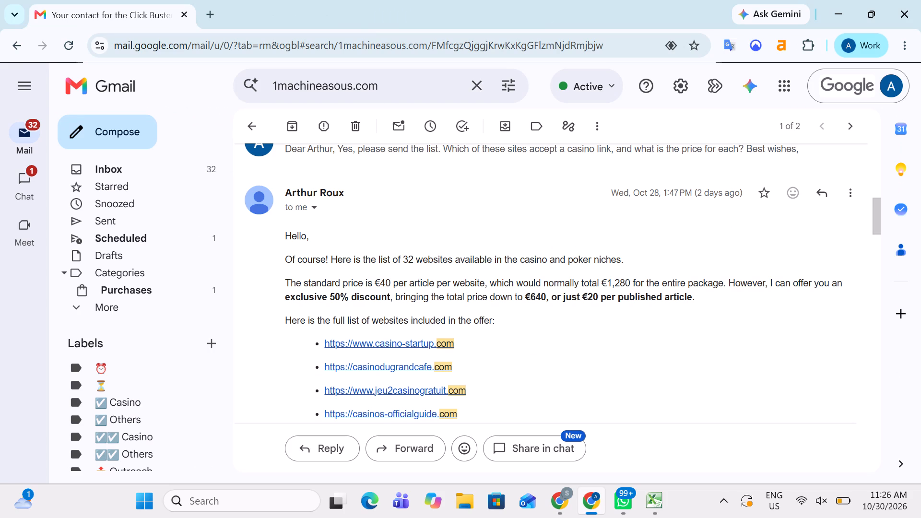
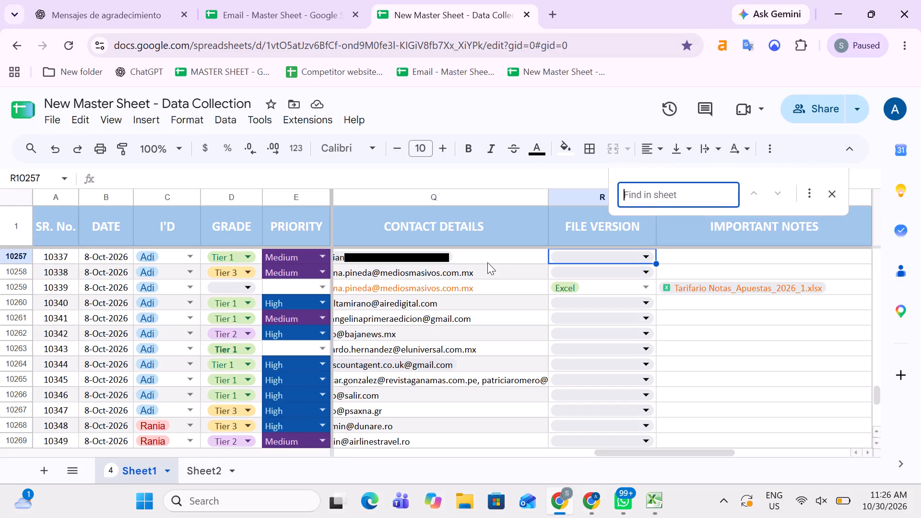
key("ctrl+v")
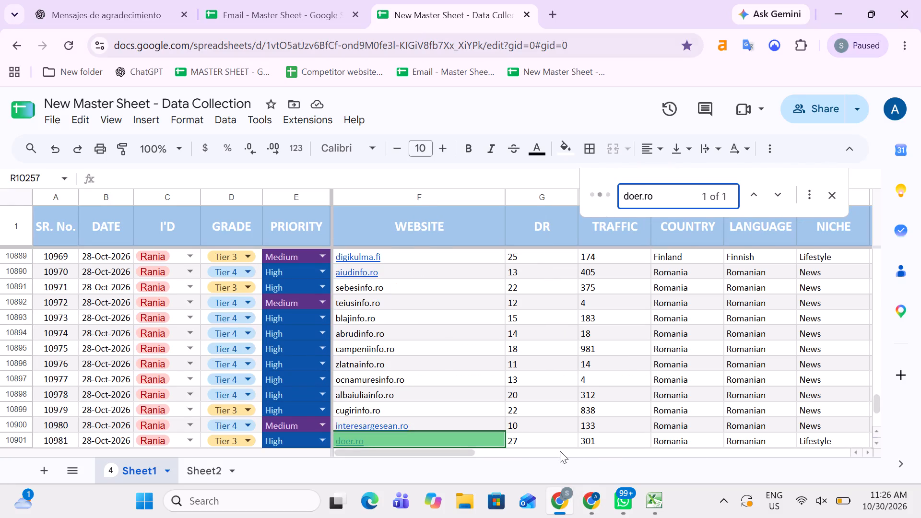
Examine the doer.ro row across its status, link policy, website type and contact details columns.
left_click(538, 438)
key("Right")
key("Right")
key("Right")
key("Right")
key("Right")
key("Right")
key("Right")
key("Right")
key("Right")
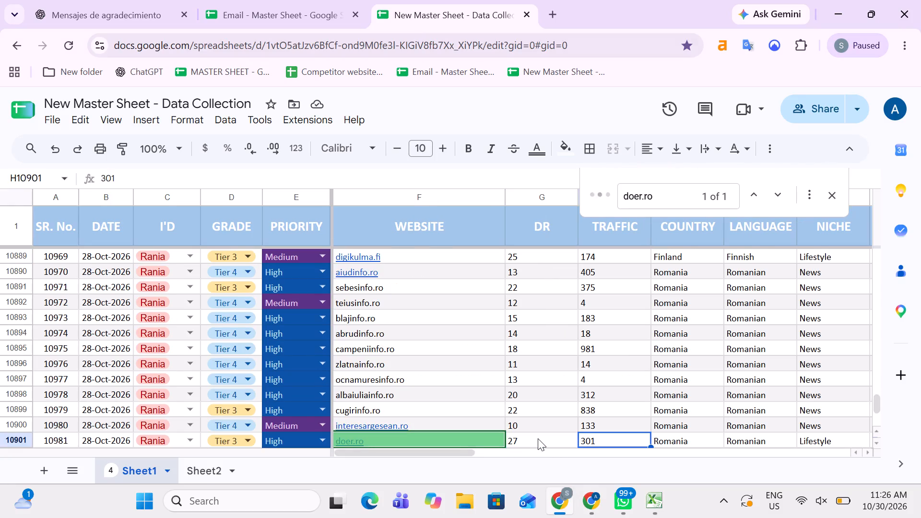
key("Right")
key("Right")
key("Left")
key("Left")
key("Left")
key("Left")
key("Left")
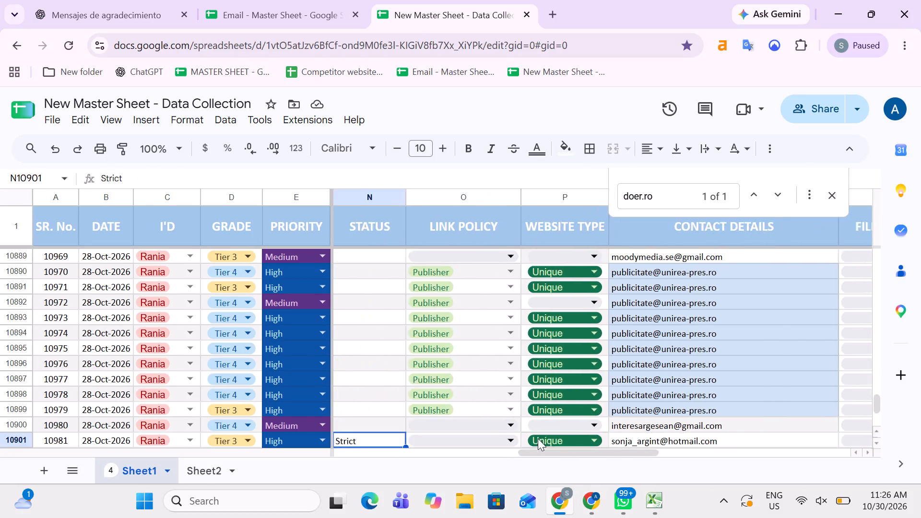
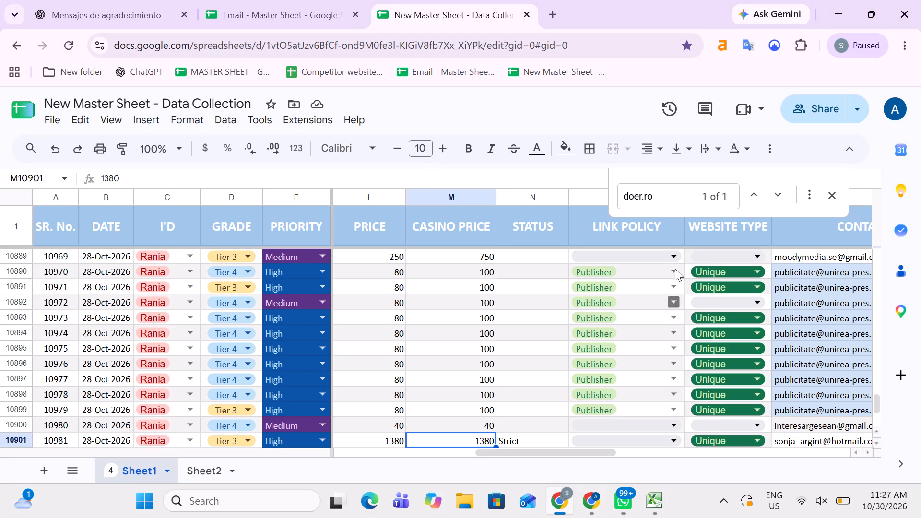
Set the doer.ro price to 1350 in the New Master Sheet and copy the same value into its casino price.
scroll(606, 326, "down", 1)
key("Left")
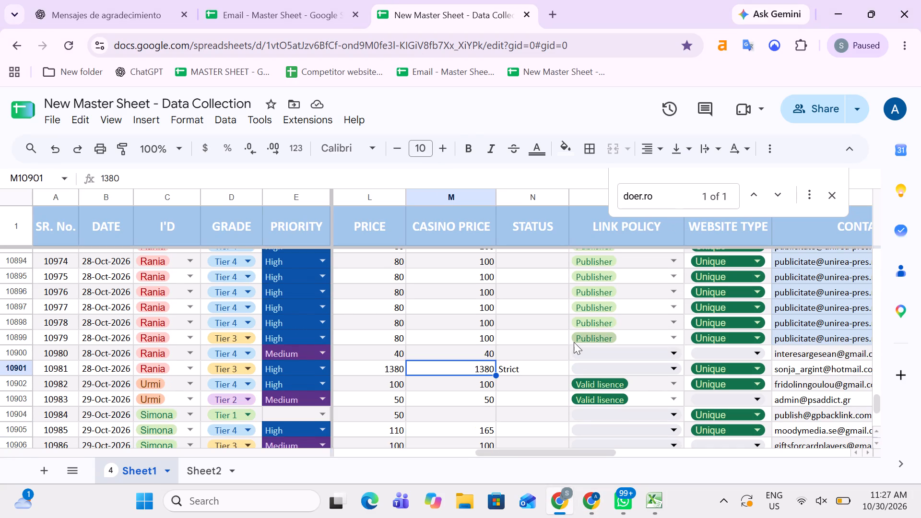
type("13")
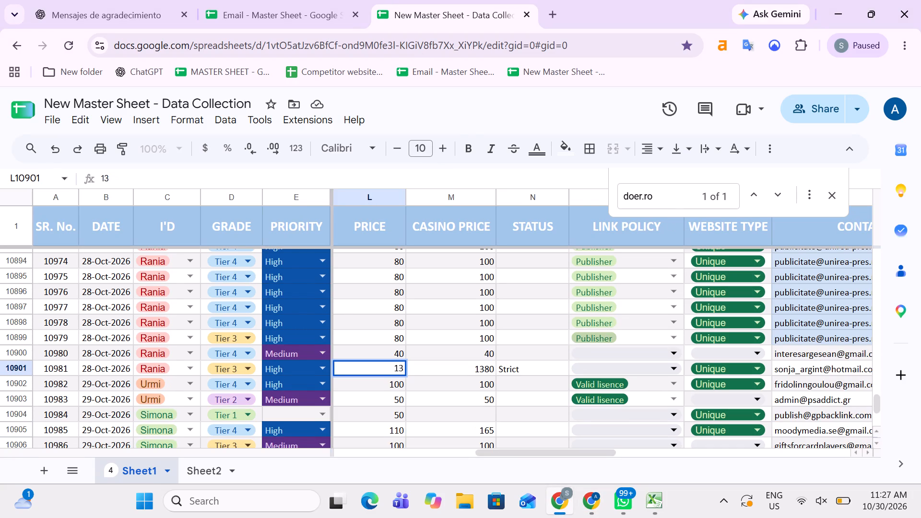
type("50")
key("Tab")
key("Left")
key("ctrl+c")
key("Right")
key("ctrl+v")
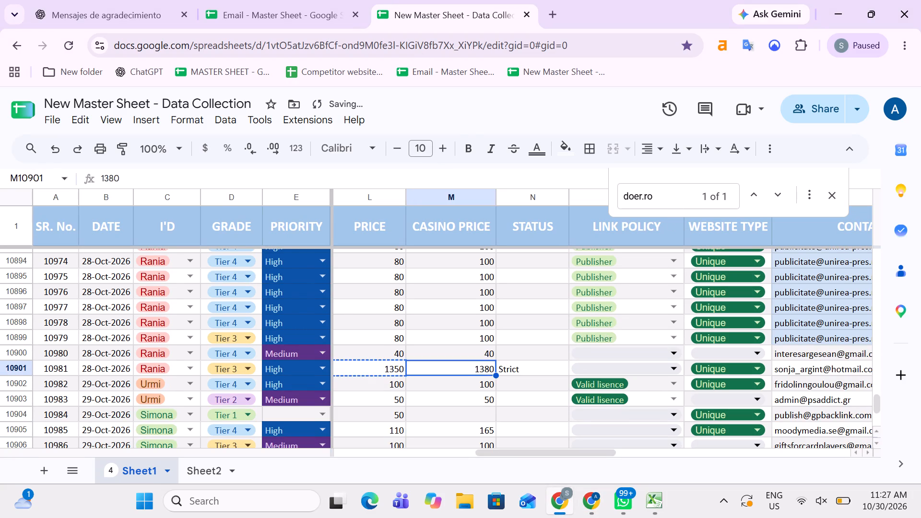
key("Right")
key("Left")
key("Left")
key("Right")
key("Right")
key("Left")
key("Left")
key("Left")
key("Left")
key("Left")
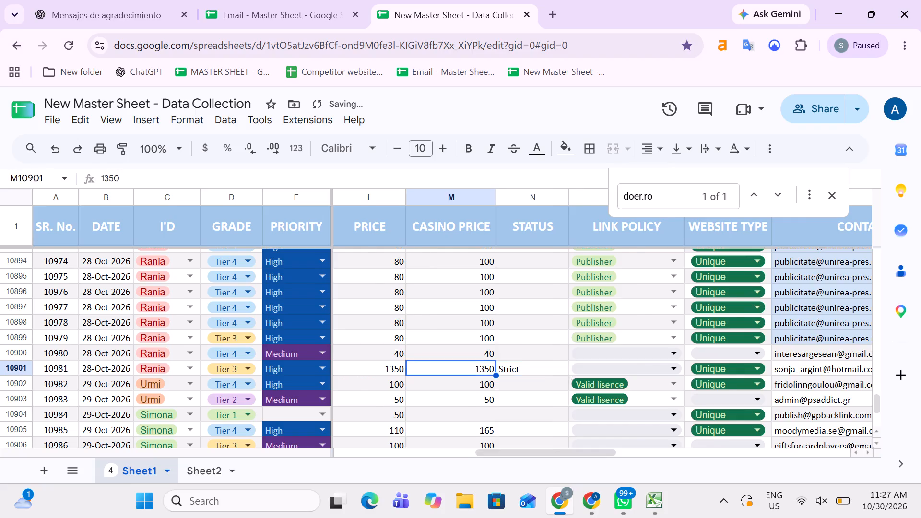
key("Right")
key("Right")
Return to Book1 in Excel and go to the outcome cell beside the Recheck note in the doer.ro row.
key("alt+Tab")
key("alt+Tab")
key("alt+Tab")
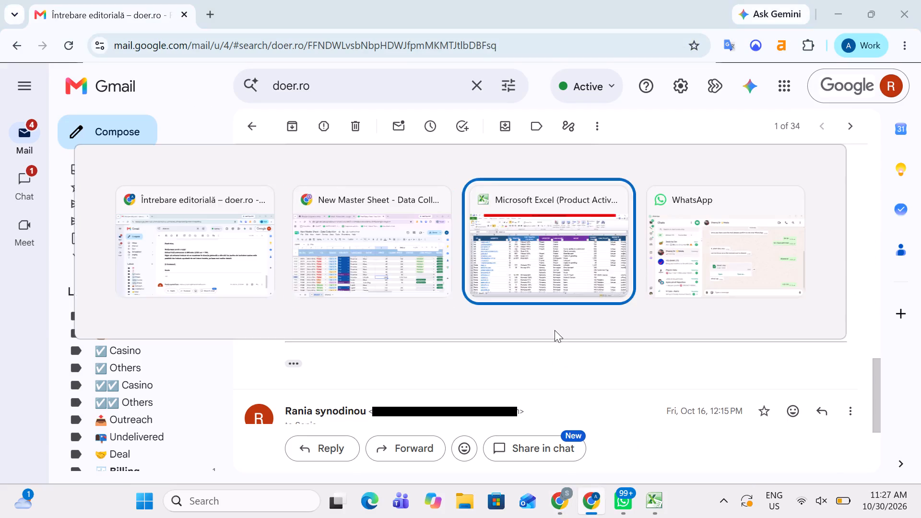
key("Right")
key("Right")
key("Right")
key("Right")
key("Right")
key("Right")
key("Right")
key("Right")
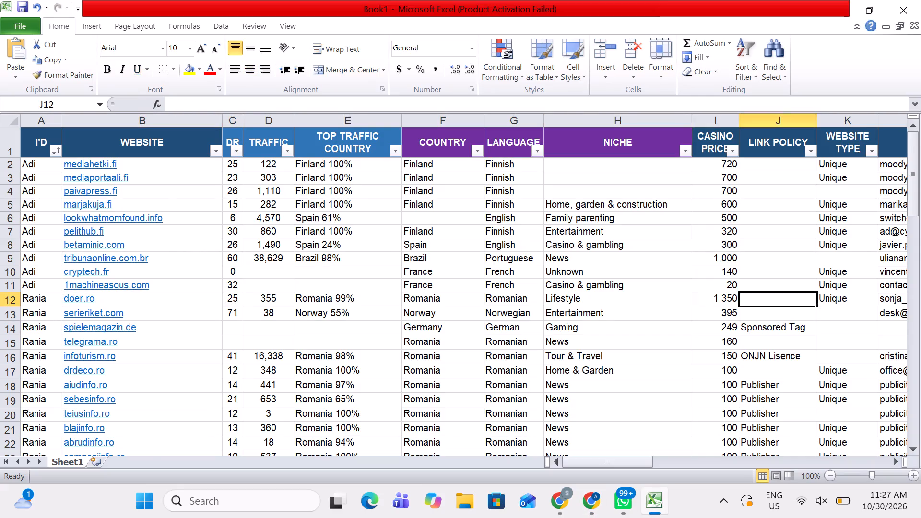
key("Left")
key("Right")
key("Right")
key("Right")
key("Right")
key("Right")
key("Right")
key("Right")
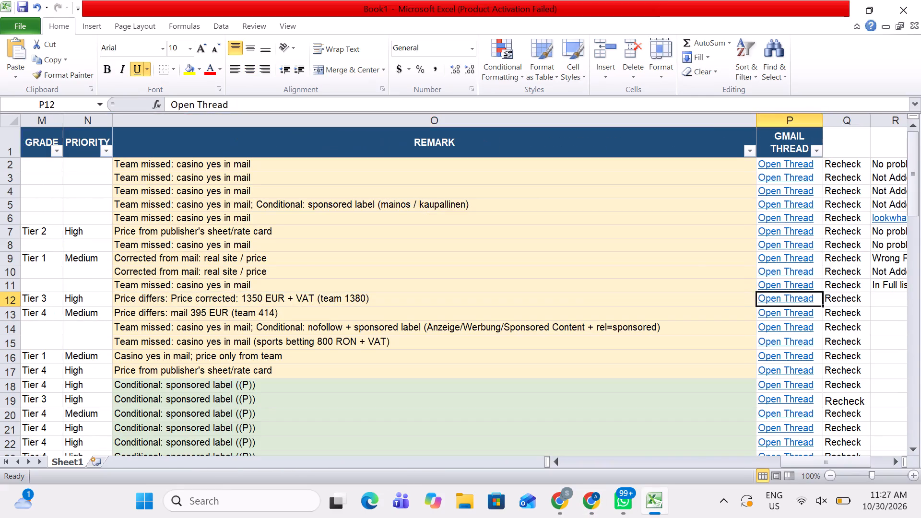
key("Right")
key("Right")
key("Right")
key("Left")
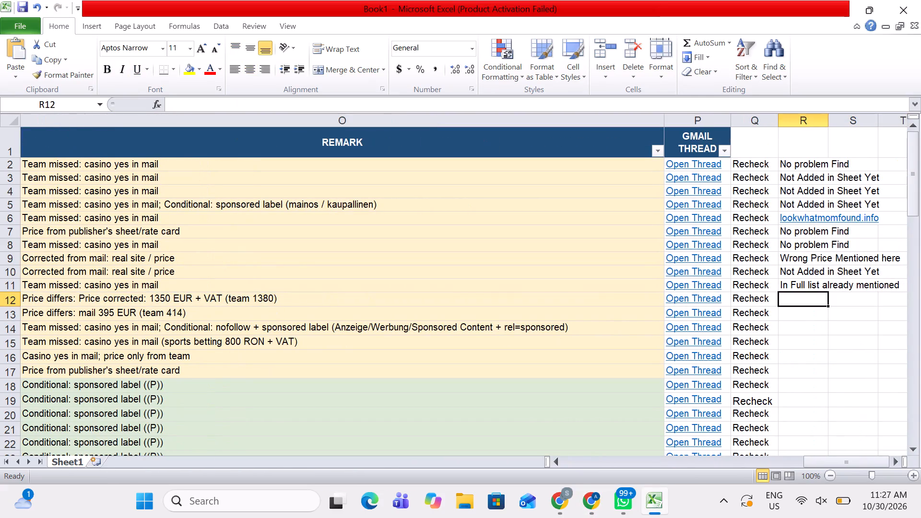
Record "Corrected" in the outcome cell beside the Recheck note in the doer.ro row.
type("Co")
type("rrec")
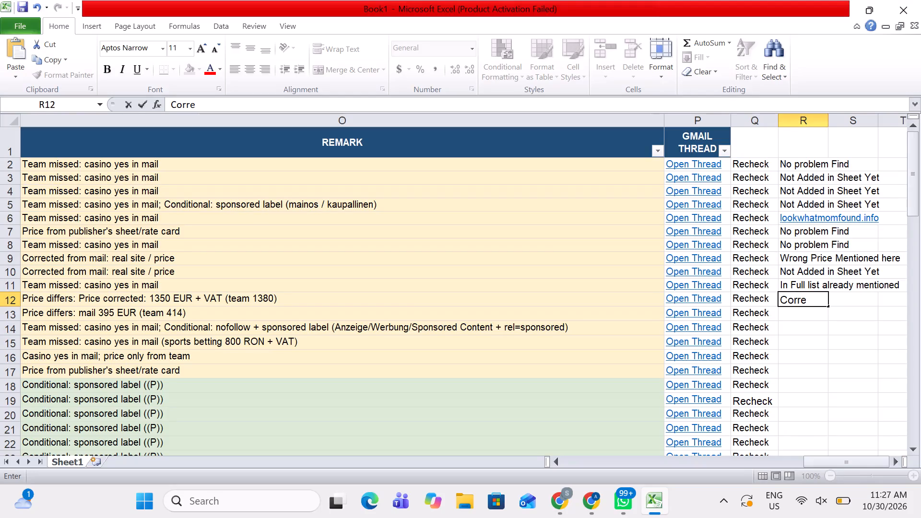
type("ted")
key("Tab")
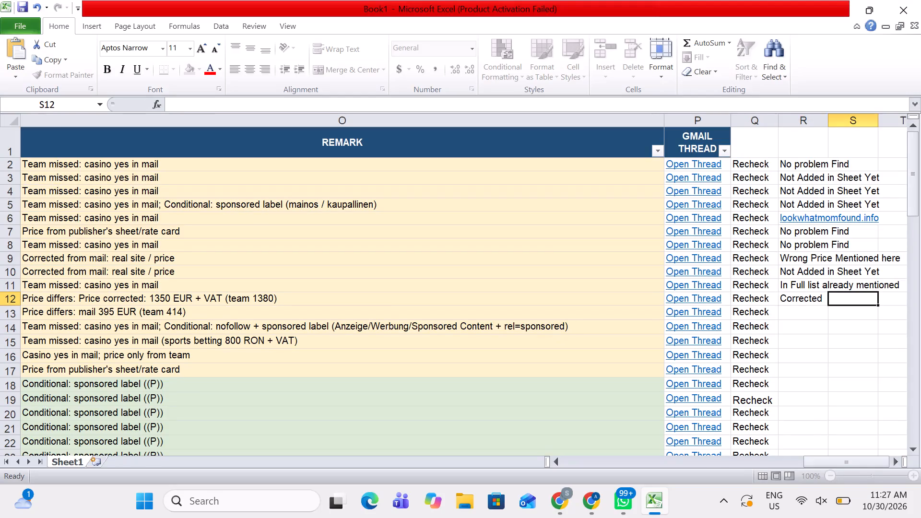
Examine the serieriket.com row in Book1, from its website details through to its remark and Gmail thread link.
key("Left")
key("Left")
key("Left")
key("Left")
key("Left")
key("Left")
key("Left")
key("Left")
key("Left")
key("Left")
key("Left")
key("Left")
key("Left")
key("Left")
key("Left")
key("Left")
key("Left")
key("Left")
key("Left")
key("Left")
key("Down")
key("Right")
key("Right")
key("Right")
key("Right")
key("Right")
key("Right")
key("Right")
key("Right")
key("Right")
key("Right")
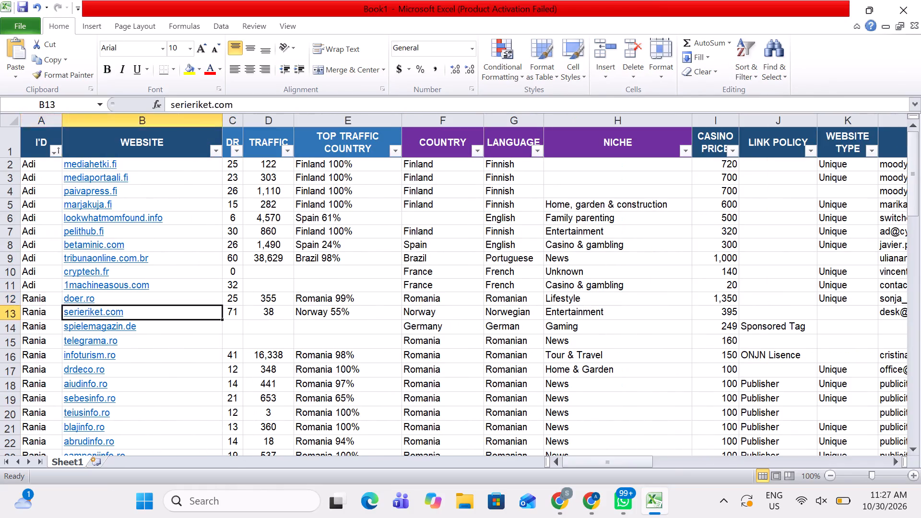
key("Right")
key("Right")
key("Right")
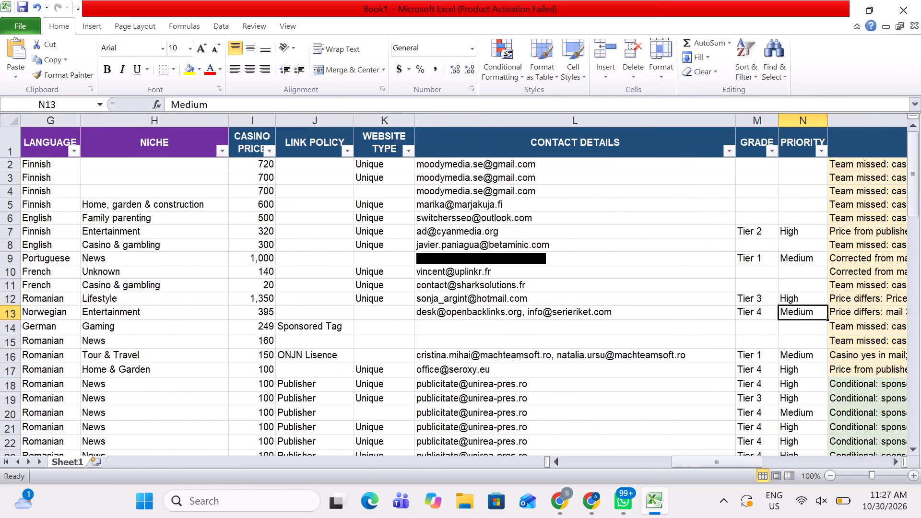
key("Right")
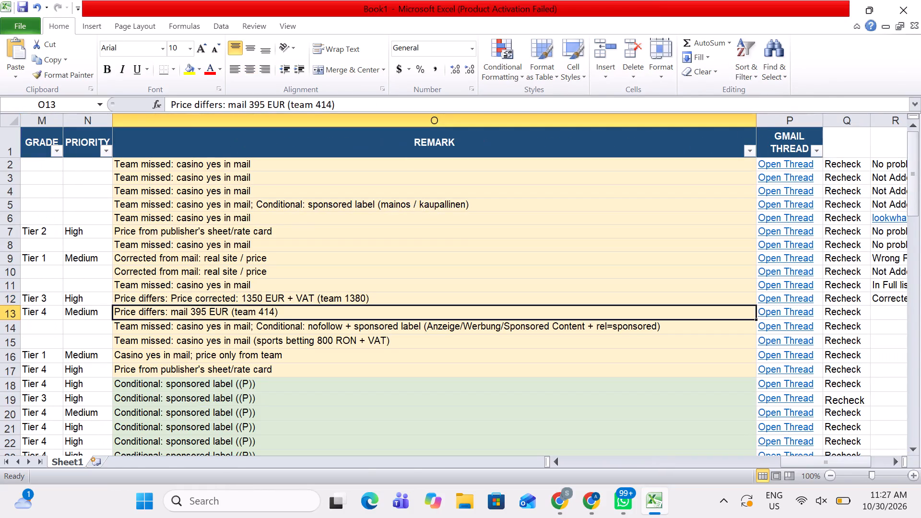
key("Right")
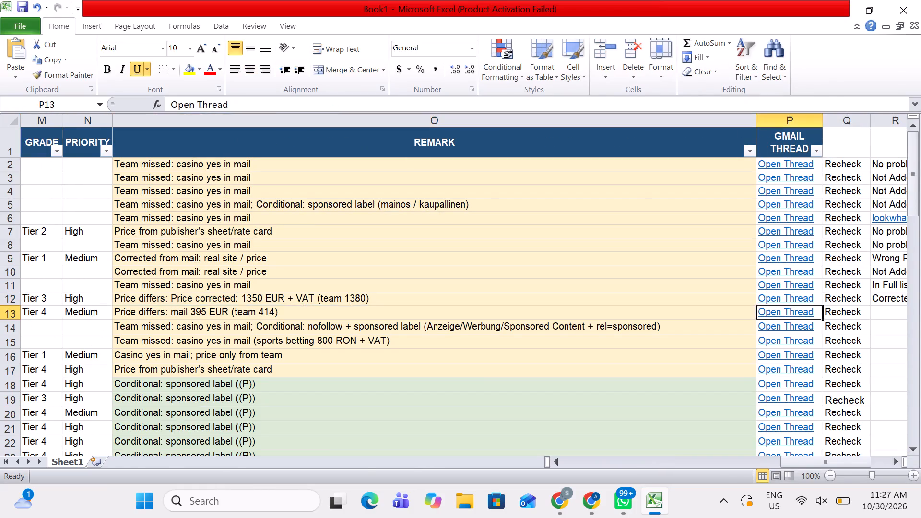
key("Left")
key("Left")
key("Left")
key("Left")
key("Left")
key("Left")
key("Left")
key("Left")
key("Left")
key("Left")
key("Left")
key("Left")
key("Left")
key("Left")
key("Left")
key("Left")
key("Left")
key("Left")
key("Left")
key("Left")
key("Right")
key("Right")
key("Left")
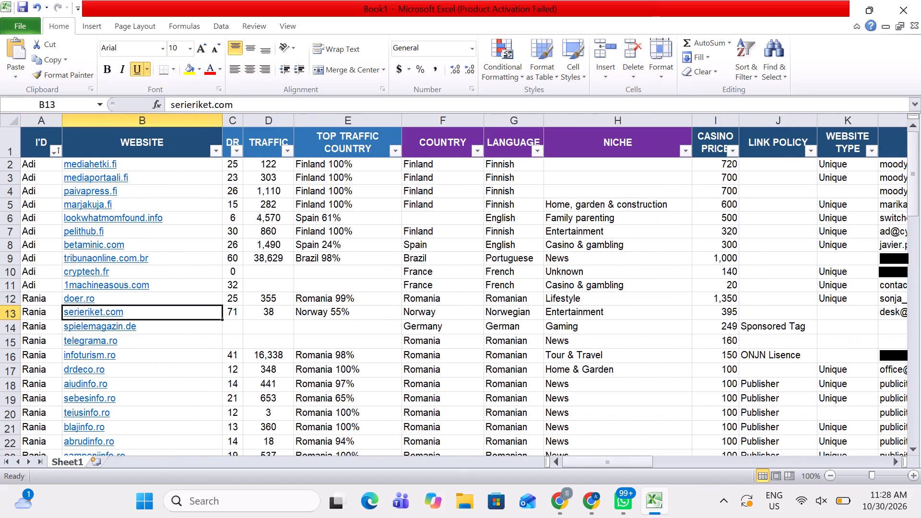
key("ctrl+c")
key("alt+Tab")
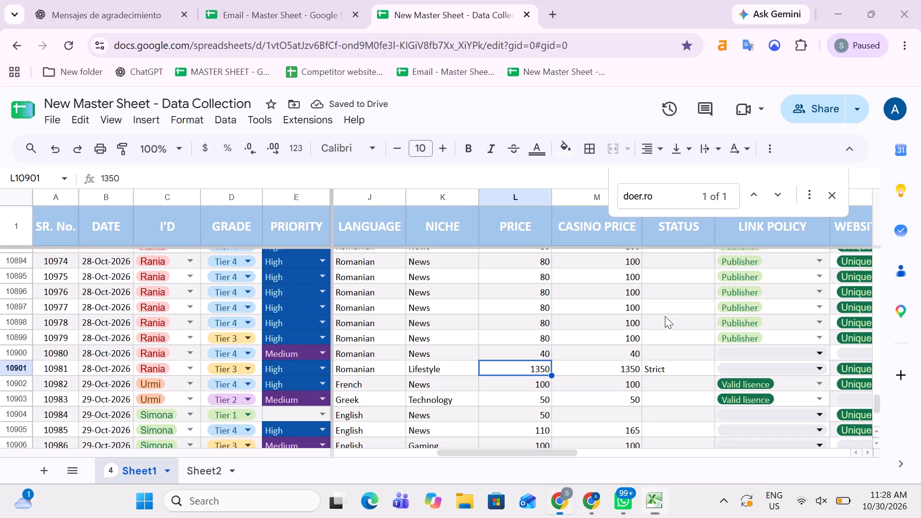
double_click(664, 189)
left_click(664, 189)
key("ctrl+v")
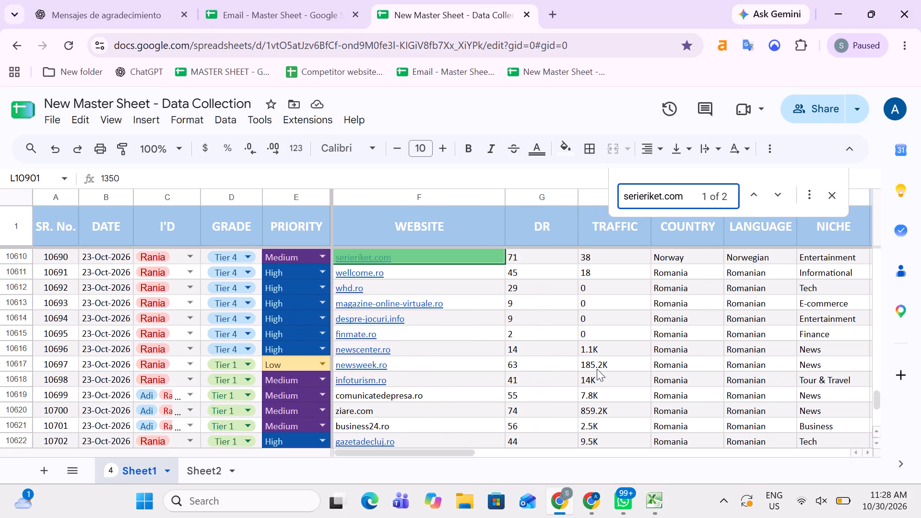
Check the prices and contact details in the serieriket.com row of the master sheet, and close the search.
left_click(529, 257)
key("Right")
key("Right")
key("Right")
key("Right")
key("Right")
key("Right")
key("Right")
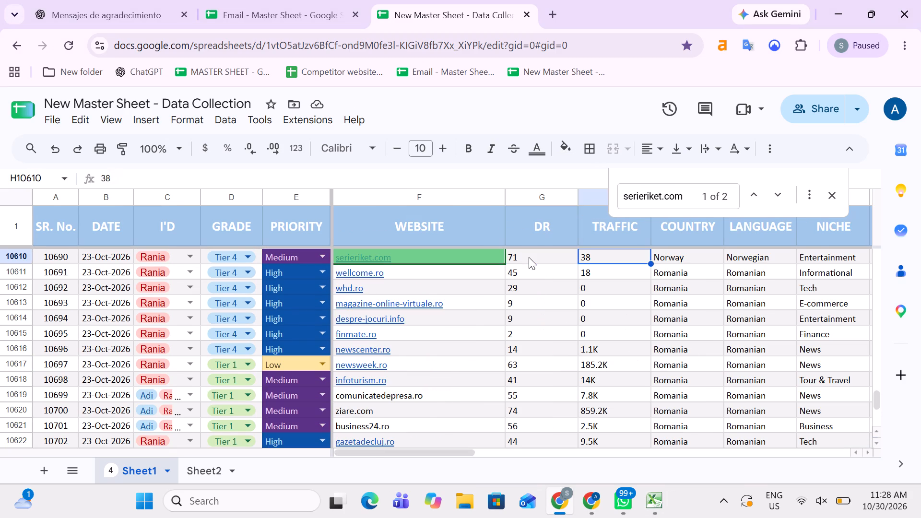
key("Right")
key("Right")
key("Right")
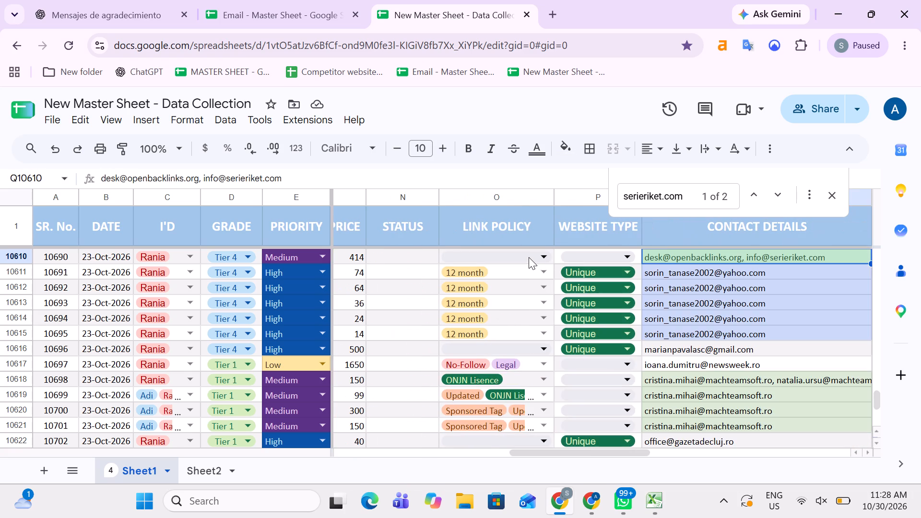
left_click(831, 189)
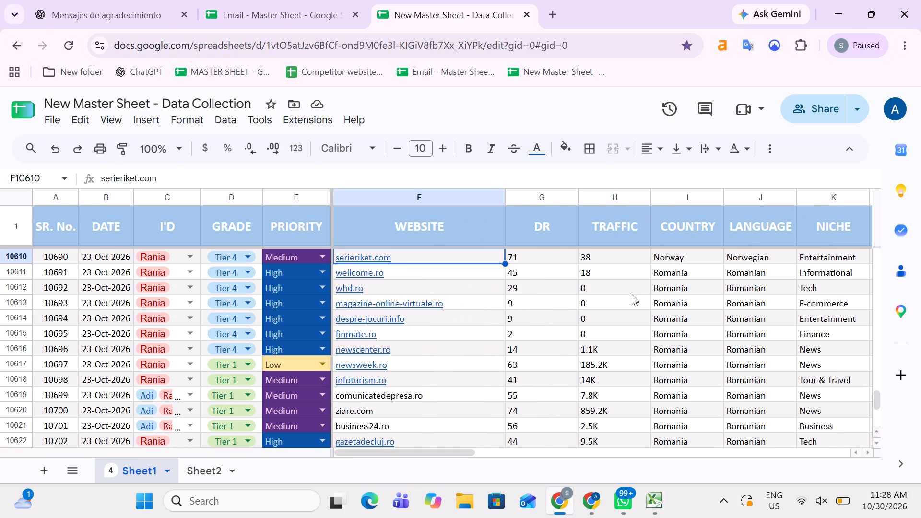
Return to Book1 in Excel and set the casino price of serieriket.com to 414.
key("alt+Tab")
key("alt+Tab")
key("alt+Tab")
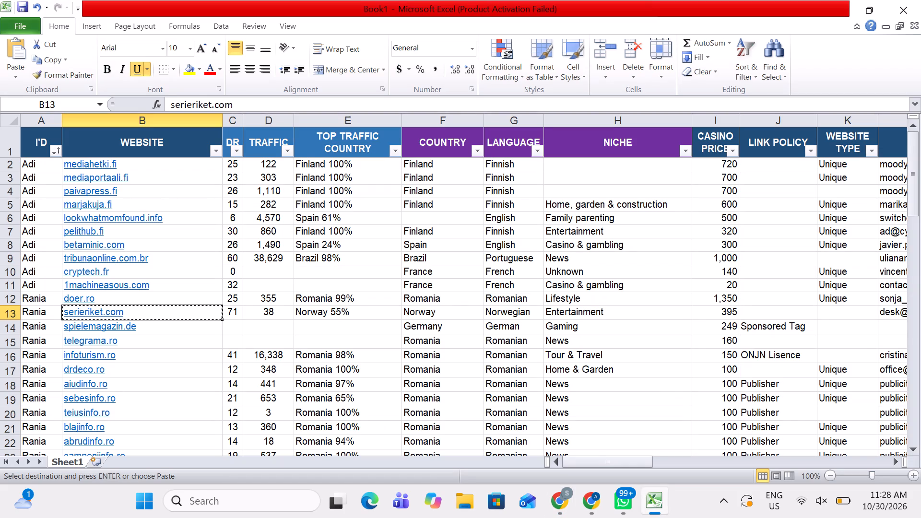
key("Right")
key("Right")
key("Right")
key("Right")
key("Right")
key("Right")
key("Right")
key("Right")
key("Left")
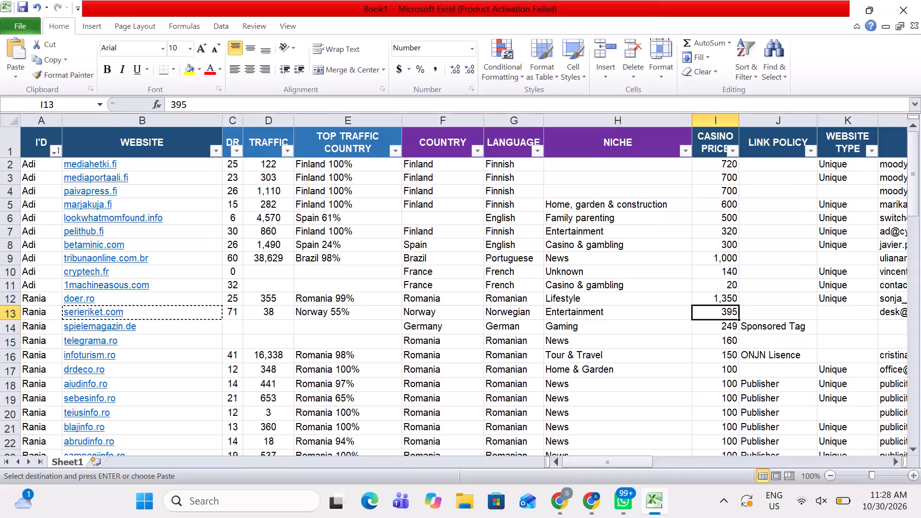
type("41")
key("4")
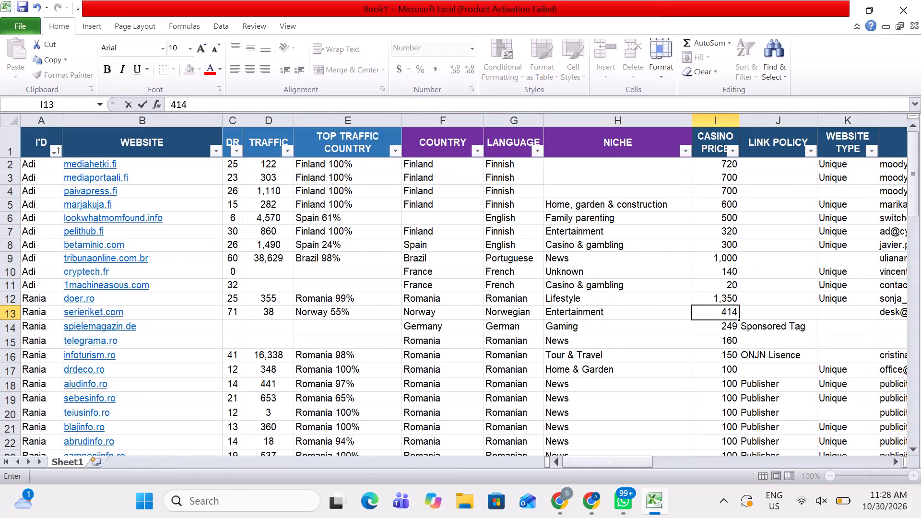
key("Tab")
Record "Wrong Price Mentioned here" in the outcome cell beside the Recheck note in the serieriket.com row.
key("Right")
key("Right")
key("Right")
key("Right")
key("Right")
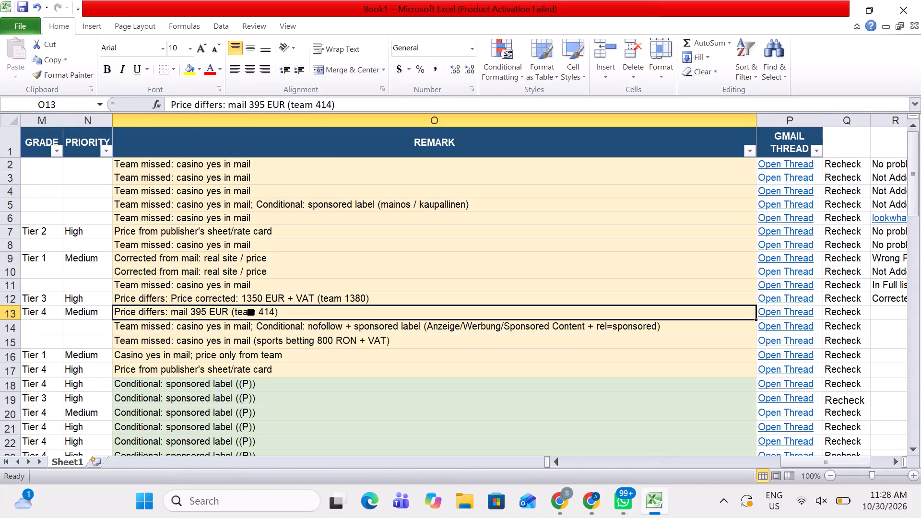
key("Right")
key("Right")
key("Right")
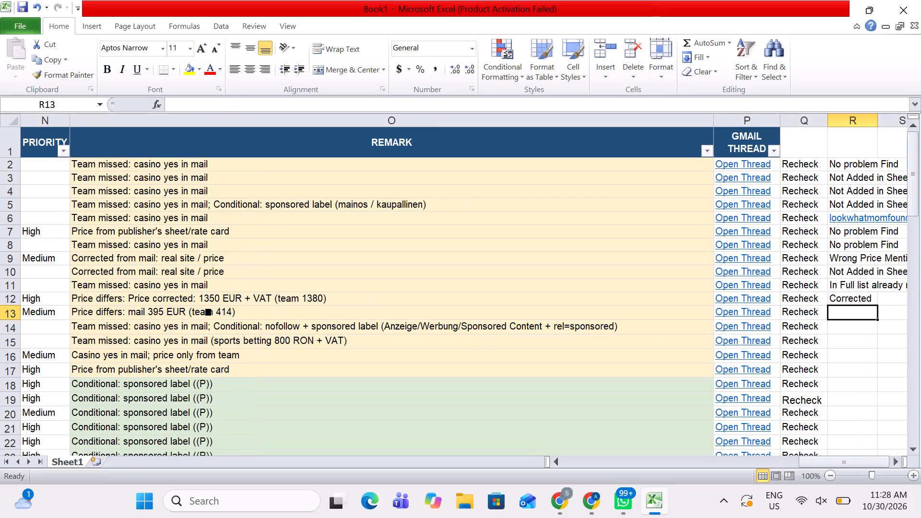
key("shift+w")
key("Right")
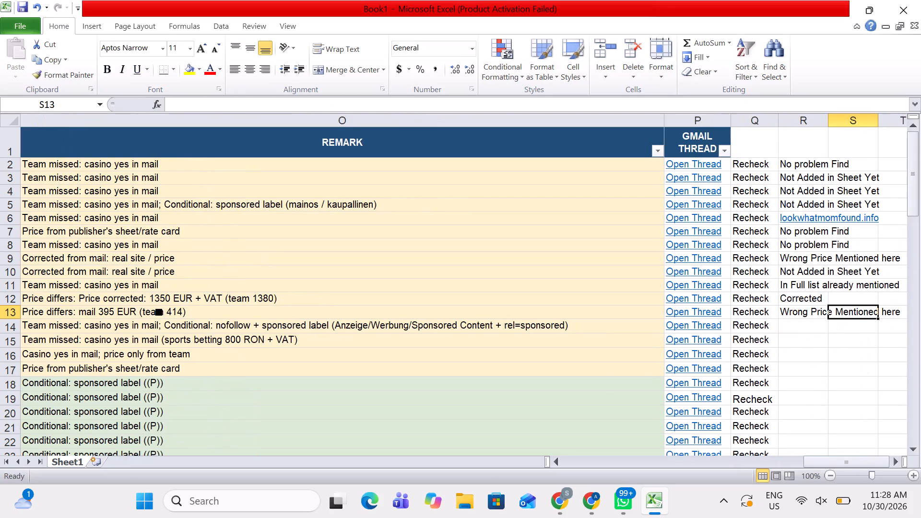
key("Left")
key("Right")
Examine the spielemagazin.de row in Book1, including its casino price, link policy and remark.
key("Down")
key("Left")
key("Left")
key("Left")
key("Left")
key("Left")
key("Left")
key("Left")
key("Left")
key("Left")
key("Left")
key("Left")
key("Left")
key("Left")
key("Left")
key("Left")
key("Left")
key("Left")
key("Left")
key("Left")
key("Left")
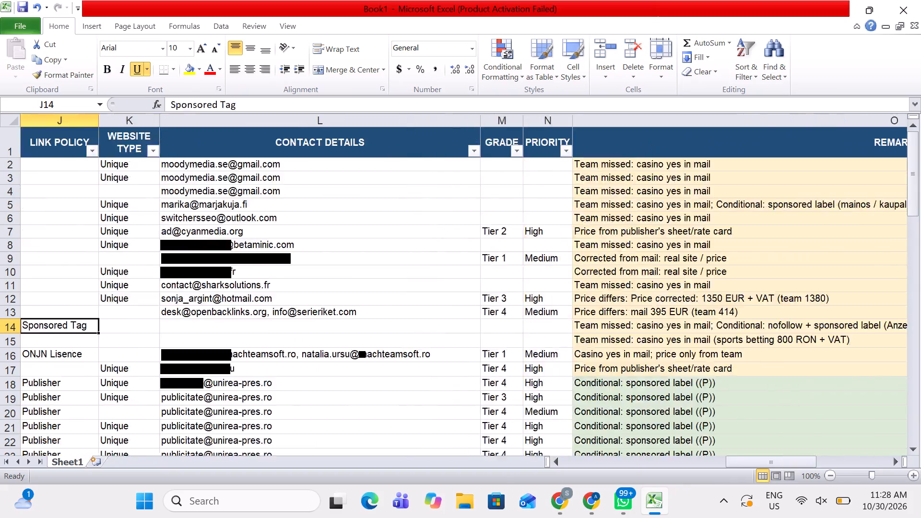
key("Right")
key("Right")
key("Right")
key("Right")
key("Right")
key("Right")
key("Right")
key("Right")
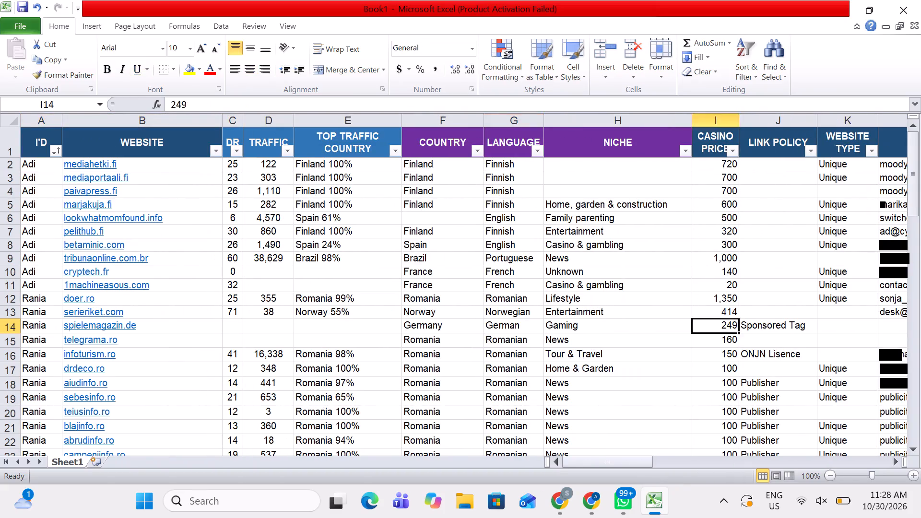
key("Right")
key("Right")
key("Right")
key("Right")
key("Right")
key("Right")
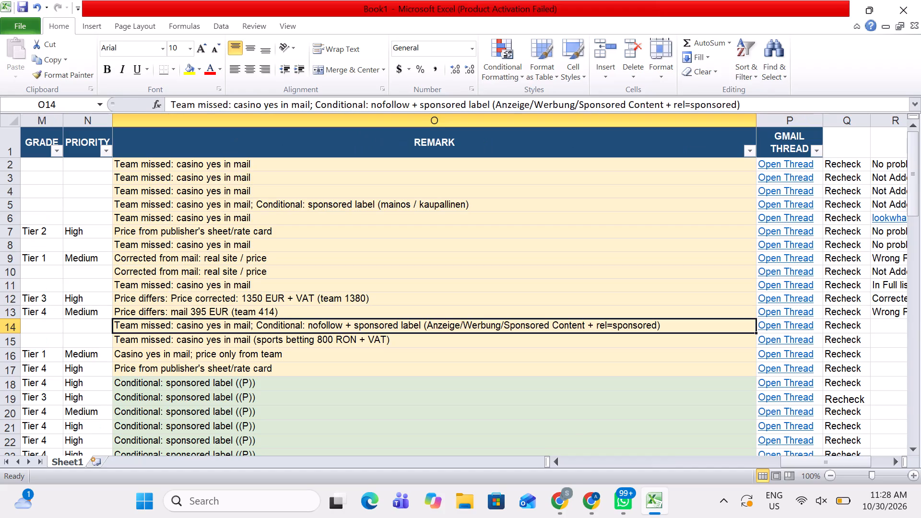
Copy the website name spielemagazin.de from Book1, search for it in the New Master Sheet in Chrome, and close the search.
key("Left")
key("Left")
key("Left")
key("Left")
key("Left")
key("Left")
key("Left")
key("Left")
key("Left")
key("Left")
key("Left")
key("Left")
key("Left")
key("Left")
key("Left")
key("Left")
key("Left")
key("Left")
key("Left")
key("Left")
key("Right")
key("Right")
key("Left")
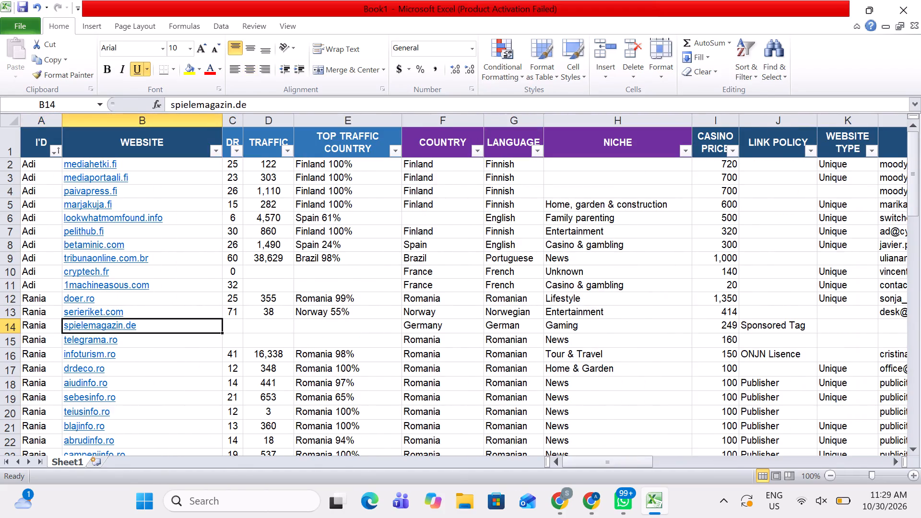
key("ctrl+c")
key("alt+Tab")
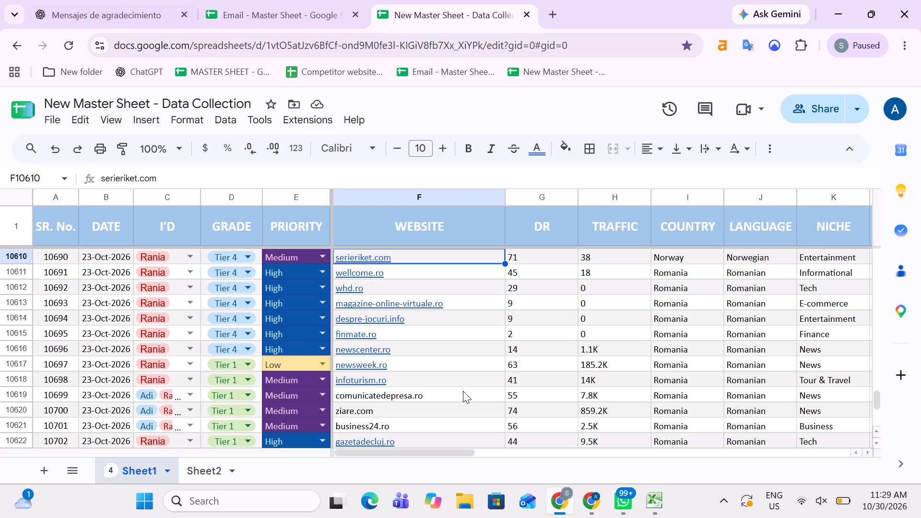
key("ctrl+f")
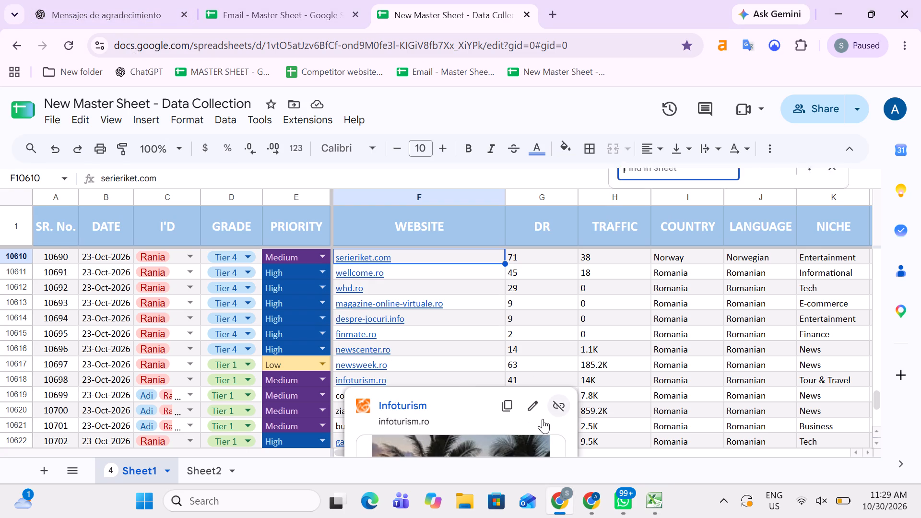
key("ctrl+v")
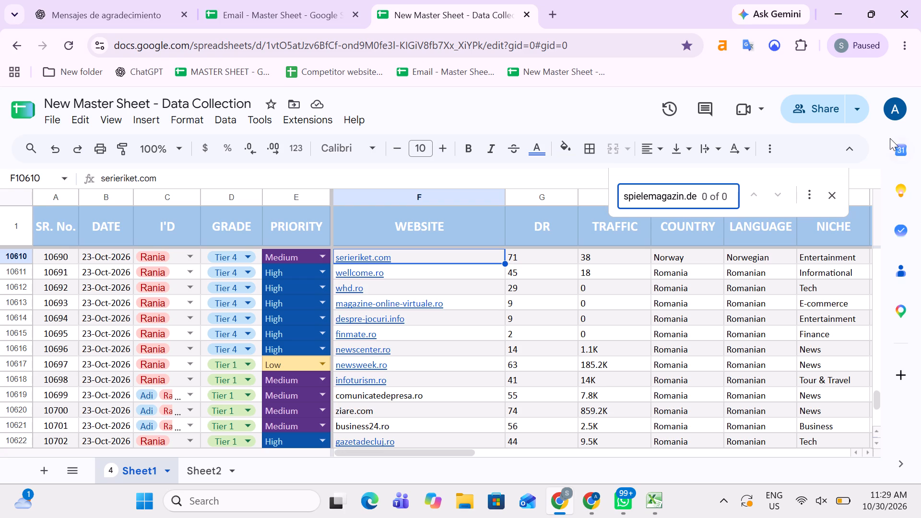
left_click(834, 196)
key("alt+Tab")
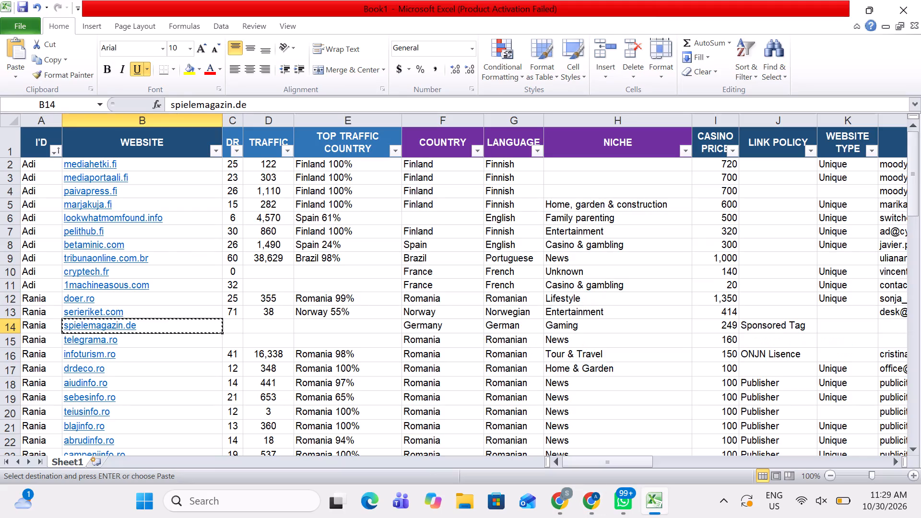
key("Right")
key("Right")
key("Right")
key("Right")
key("Right")
key("Right")
key("Right")
key("Right")
key("Right")
key("Right")
key("Right")
key("Right")
key("Right")
key("Right")
key("Right")
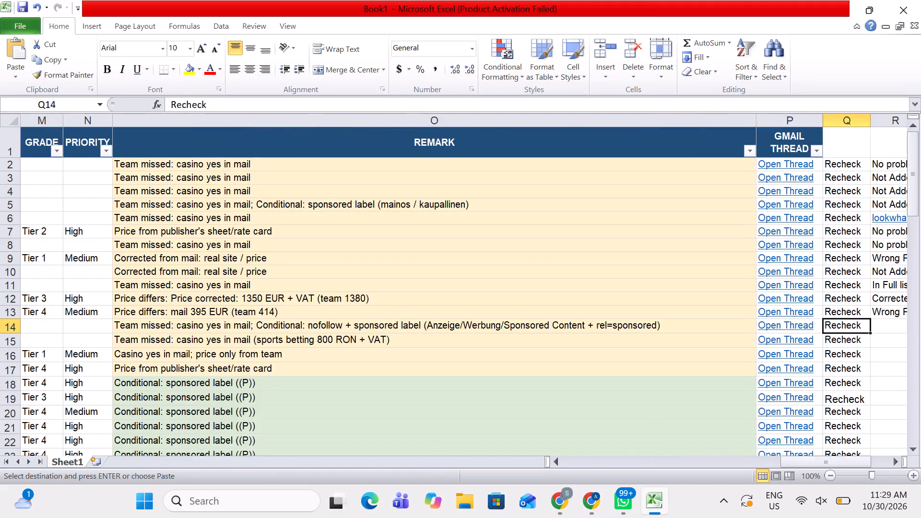
key("Right")
key("Right")
key("Left")
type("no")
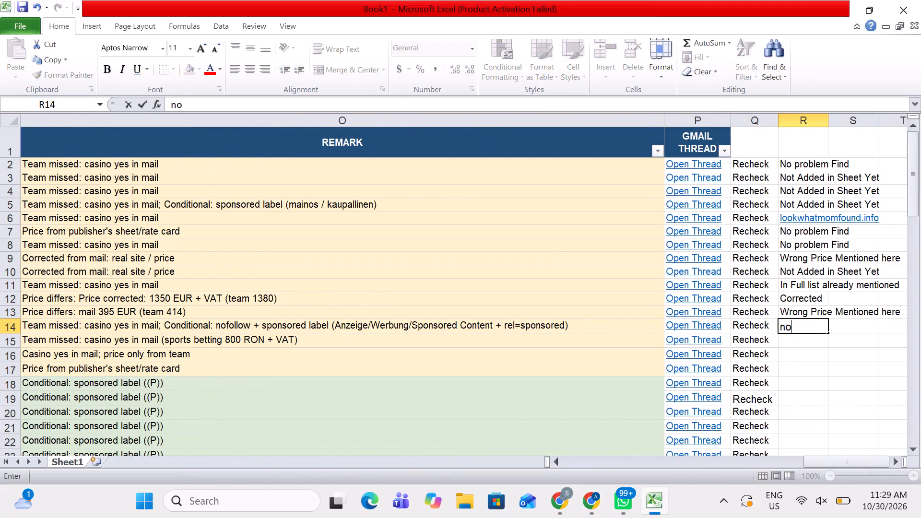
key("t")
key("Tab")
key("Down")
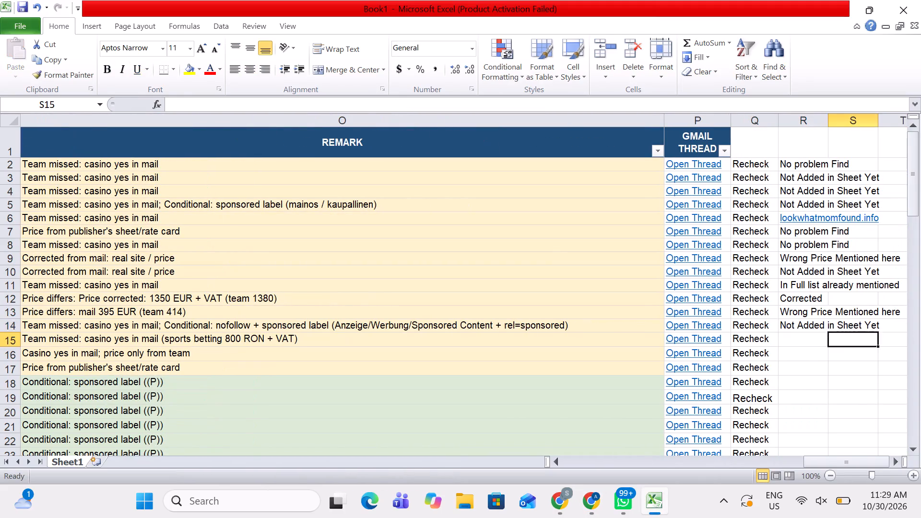
Examine the telegrama.ro row in Book1, including its casino price, link policy, contact details and remark.
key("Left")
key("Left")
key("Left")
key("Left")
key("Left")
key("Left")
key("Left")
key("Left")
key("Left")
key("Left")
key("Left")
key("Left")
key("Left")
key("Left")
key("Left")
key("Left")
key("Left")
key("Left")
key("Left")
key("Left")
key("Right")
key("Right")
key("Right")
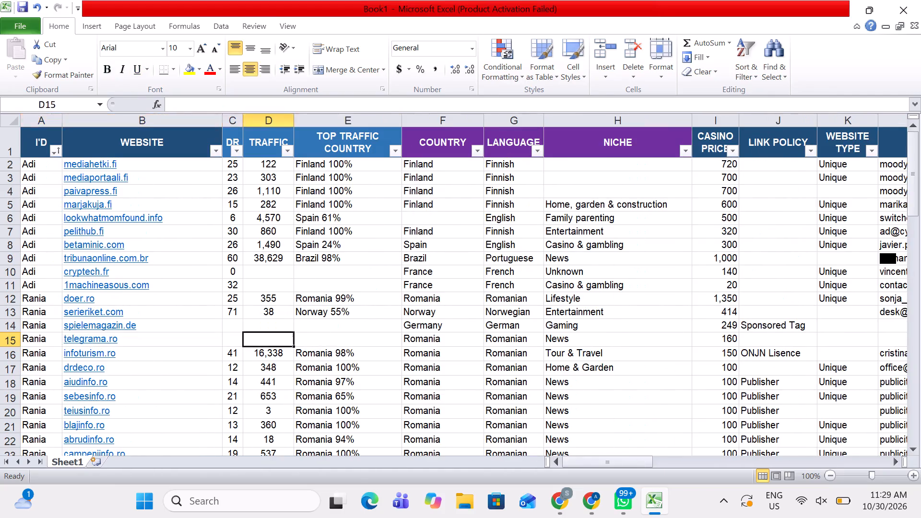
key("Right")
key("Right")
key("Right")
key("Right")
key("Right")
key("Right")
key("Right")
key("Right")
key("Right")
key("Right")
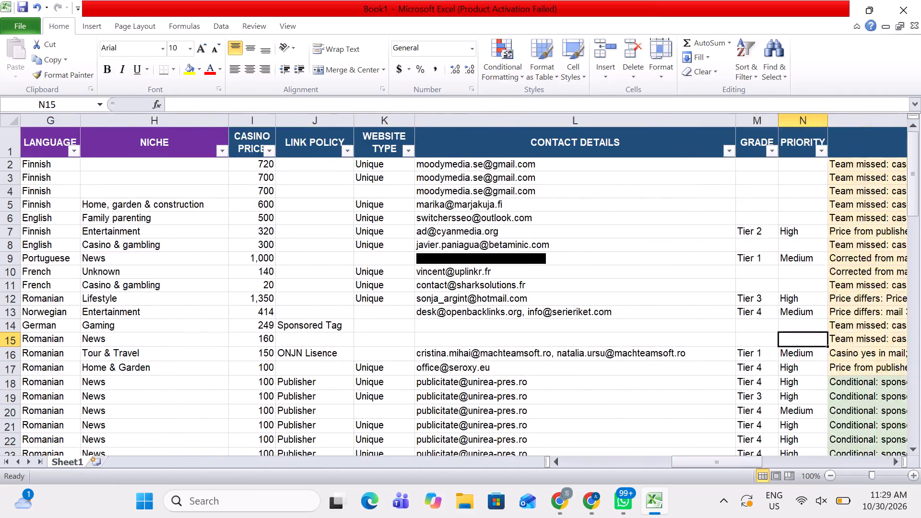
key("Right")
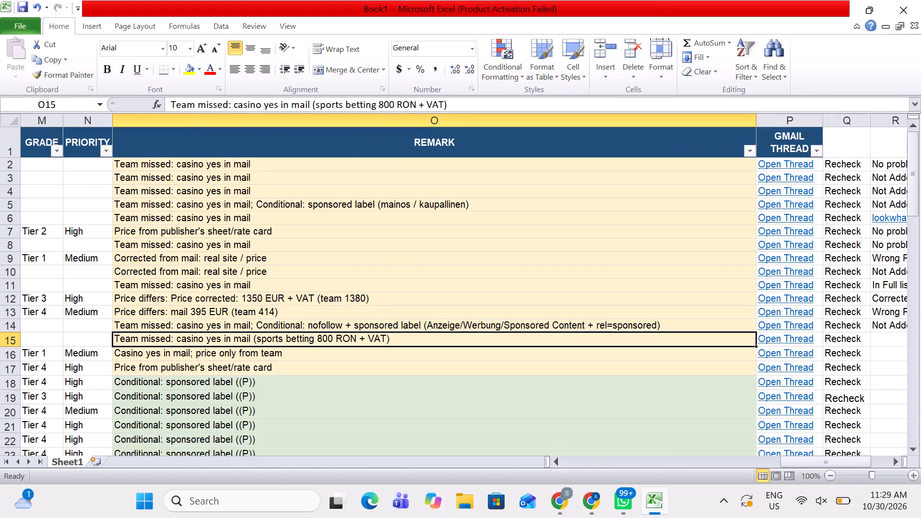
Copy the website name telegrama.ro from Book1 and switch to the browser to look it up.
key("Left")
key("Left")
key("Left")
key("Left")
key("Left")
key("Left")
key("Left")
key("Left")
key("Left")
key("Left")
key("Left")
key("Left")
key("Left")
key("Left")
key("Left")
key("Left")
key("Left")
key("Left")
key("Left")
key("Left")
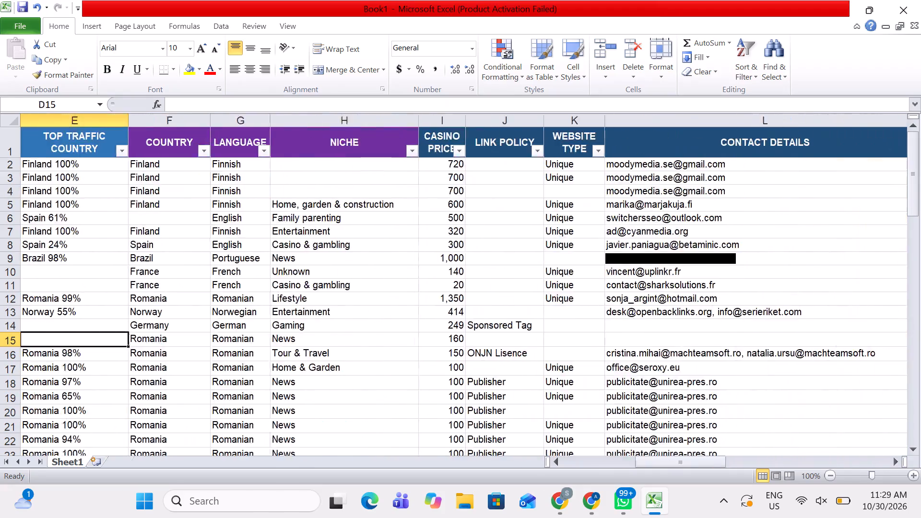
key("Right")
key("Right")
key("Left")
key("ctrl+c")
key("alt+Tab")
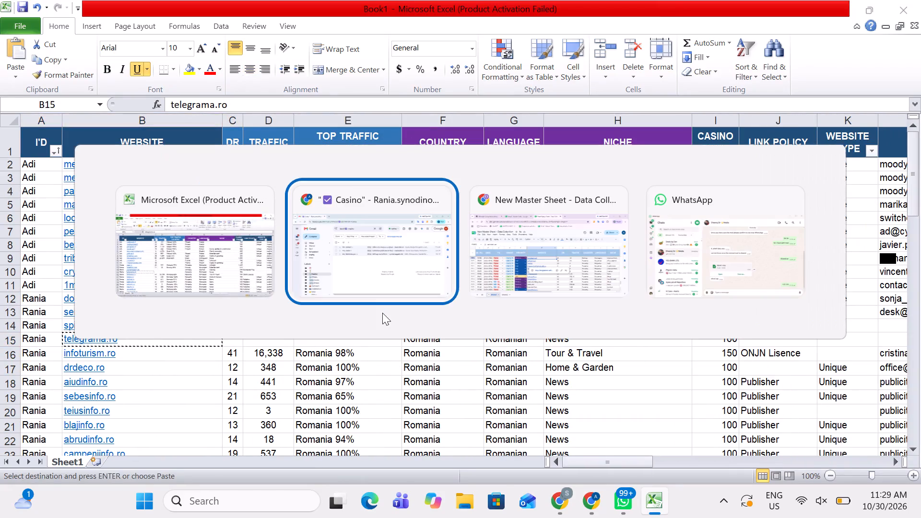
Switch to the New Master Sheet - Data Collection in Chrome and search it for the copied website telegrama.ro.
key("alt+Tab")
key("ctrl+f")
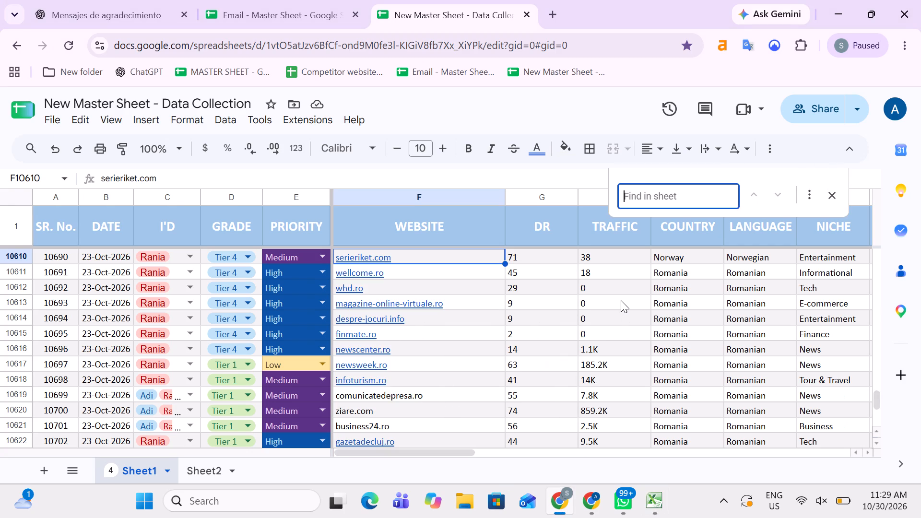
key("ctrl+v")
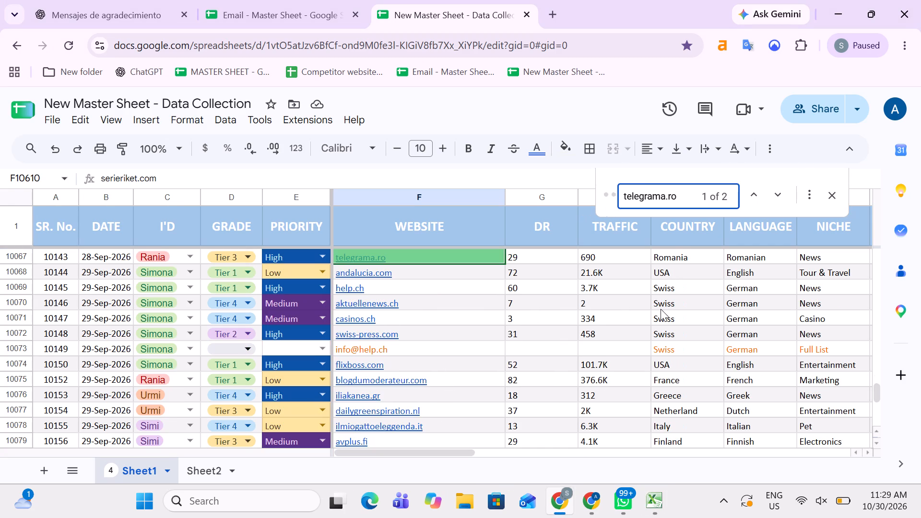
Examine the telegrama.ro row's price, casino price, link policy, website type and contact details, and close the search.
scroll(488, 308, "up", 1)
left_click(530, 330)
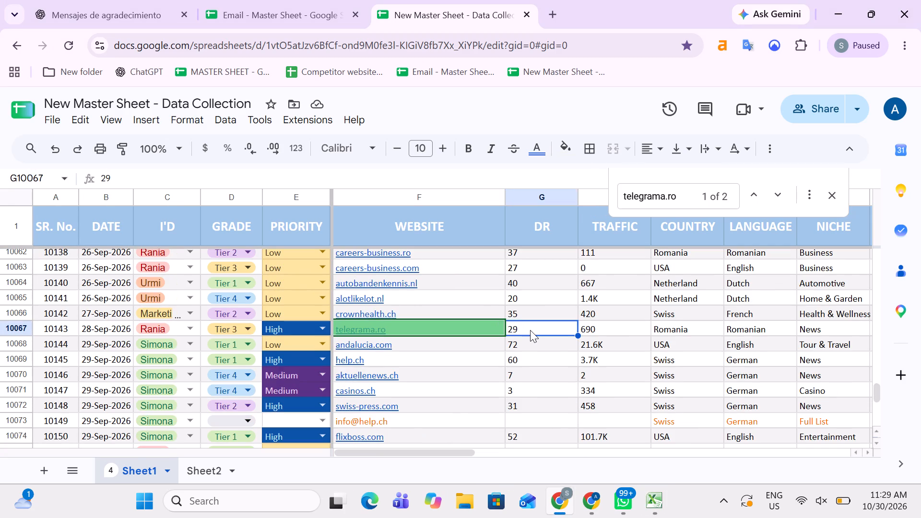
key("Right")
key("Right")
key("Right")
key("Right")
key("Right")
key("Right")
key("Right")
key("Right")
key("Right")
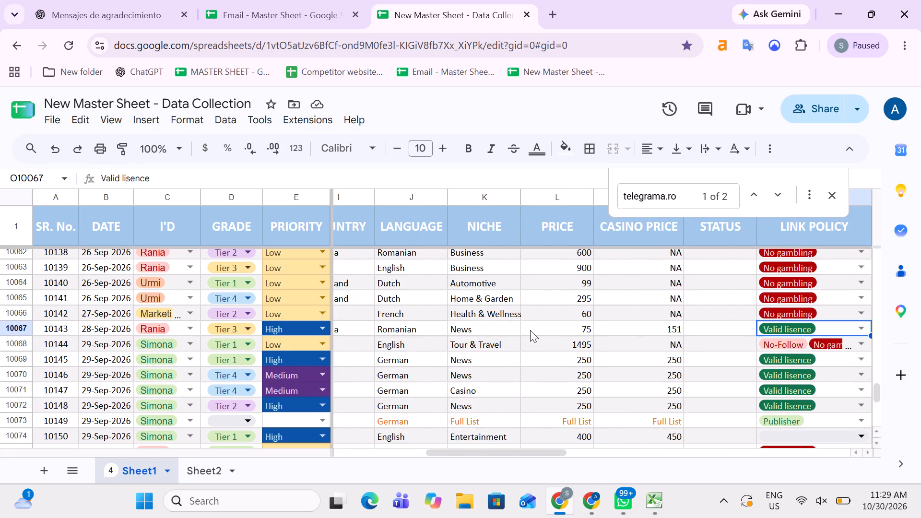
key("Right")
key("Left")
key("Left")
key("Left")
key("Left")
key("Right")
key("Right")
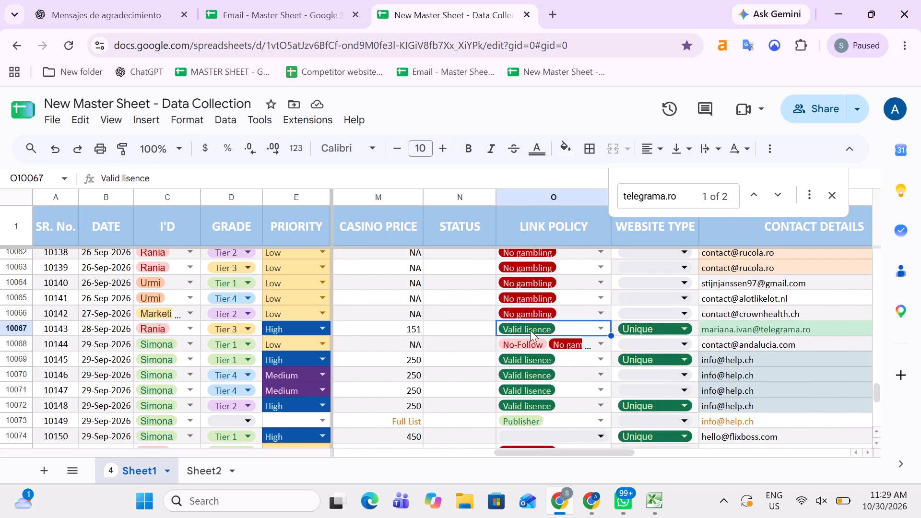
key("Right")
key("Right")
key("Right")
key("Right")
key("Left")
key("Left")
key("Left")
key("Right")
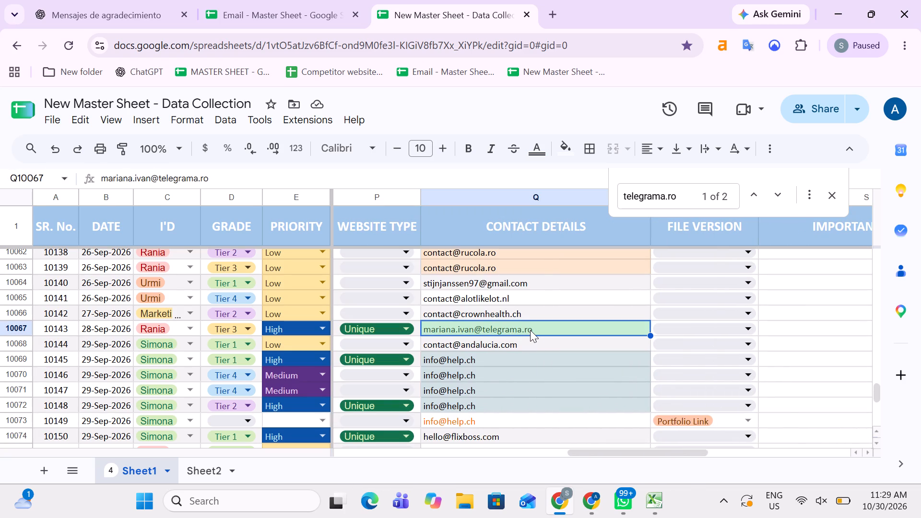
left_click(836, 197)
Return to Book1 in Excel and record "No problem Find" beside the Recheck note in the telegrama.ro row.
key("alt+Tab")
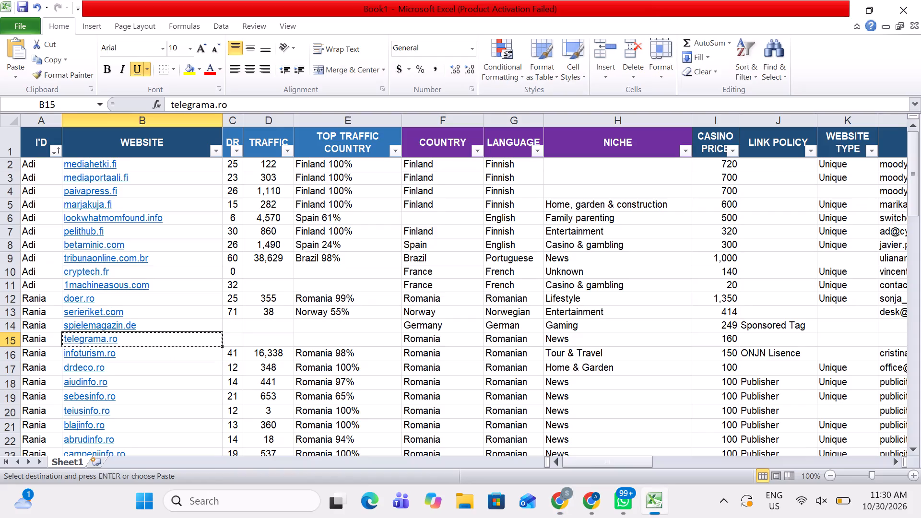
key("Right")
key("Right")
key("Right")
key("Right")
key("Right")
key("Right")
key("Right")
key("Right")
key("Right")
key("Right")
key("Right")
key("Right")
key("Right")
key("Right")
key("Right")
key("Right")
key("Right")
key("Right")
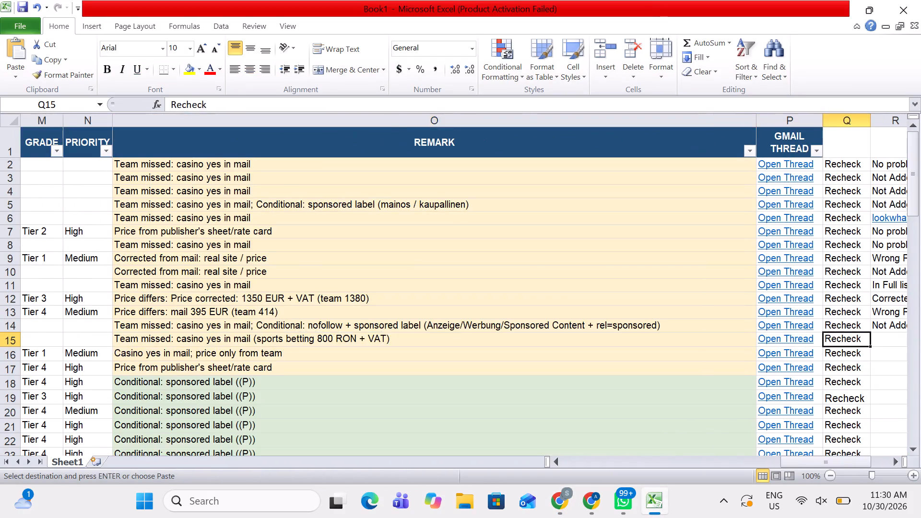
key("Right")
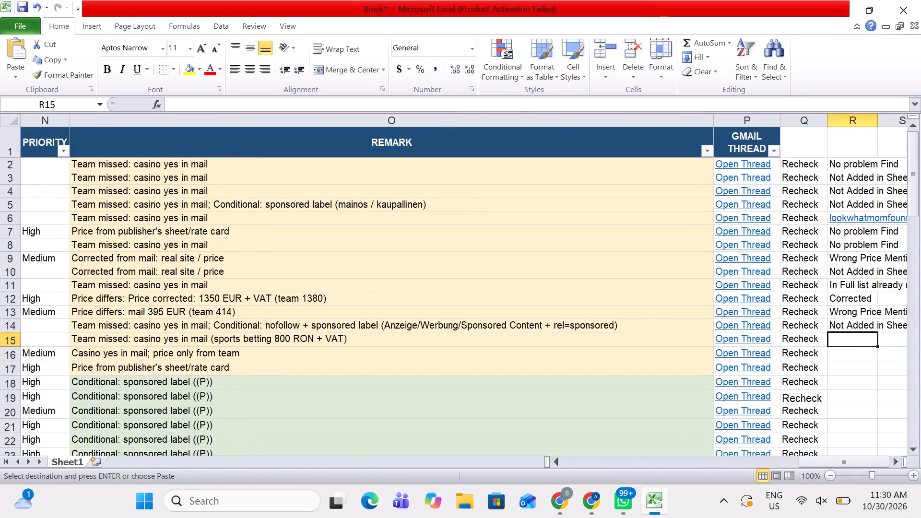
type("No")
key("space")
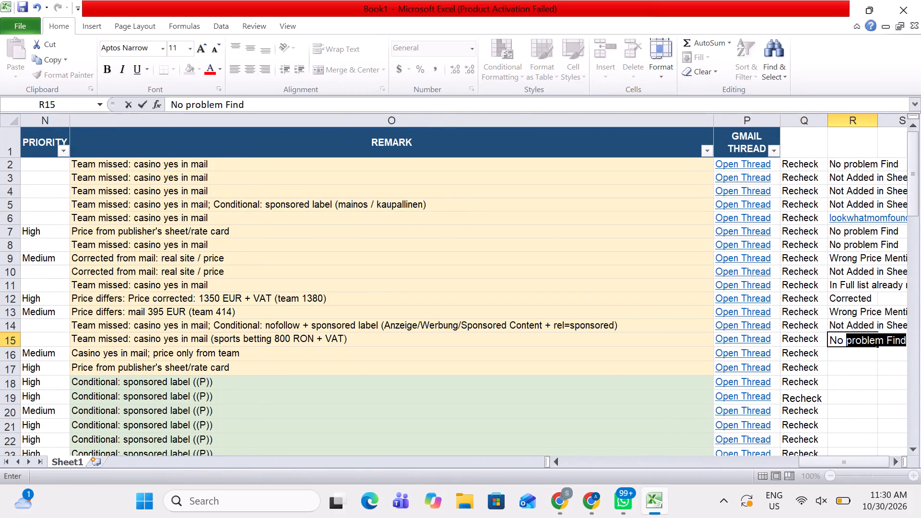
key("Right")
key("Left")
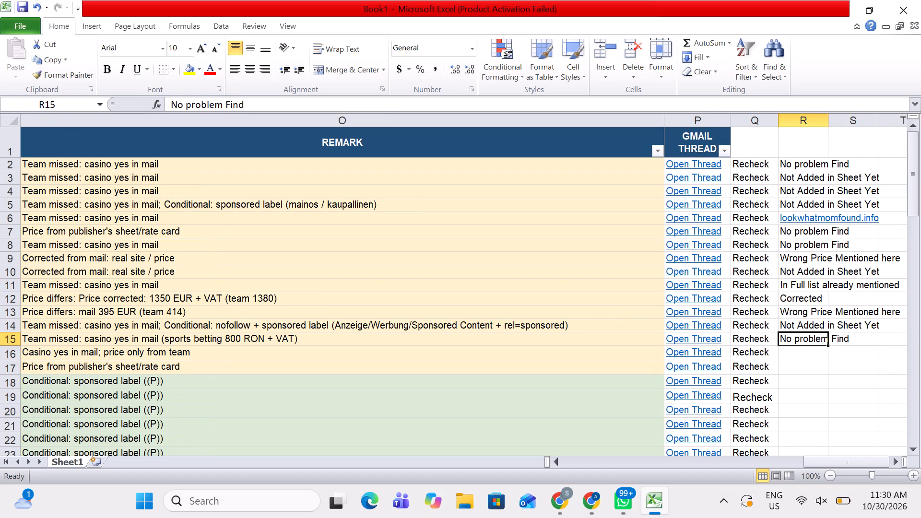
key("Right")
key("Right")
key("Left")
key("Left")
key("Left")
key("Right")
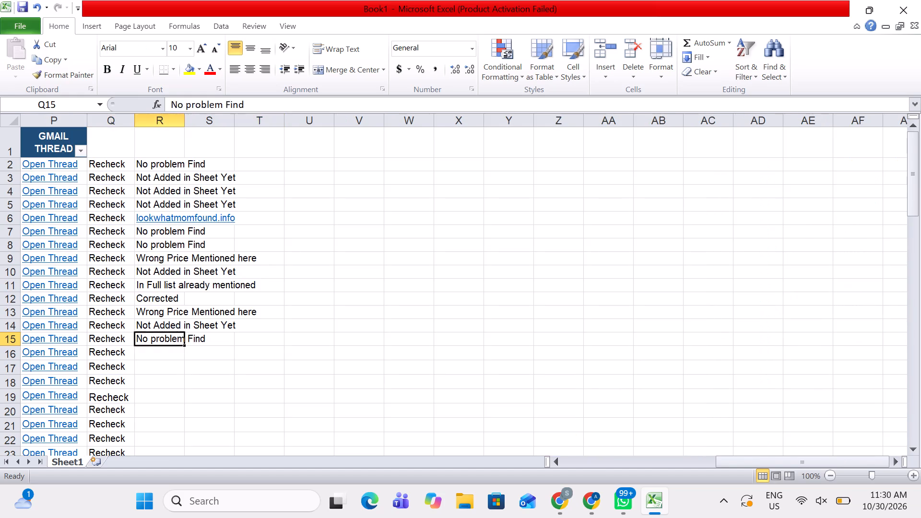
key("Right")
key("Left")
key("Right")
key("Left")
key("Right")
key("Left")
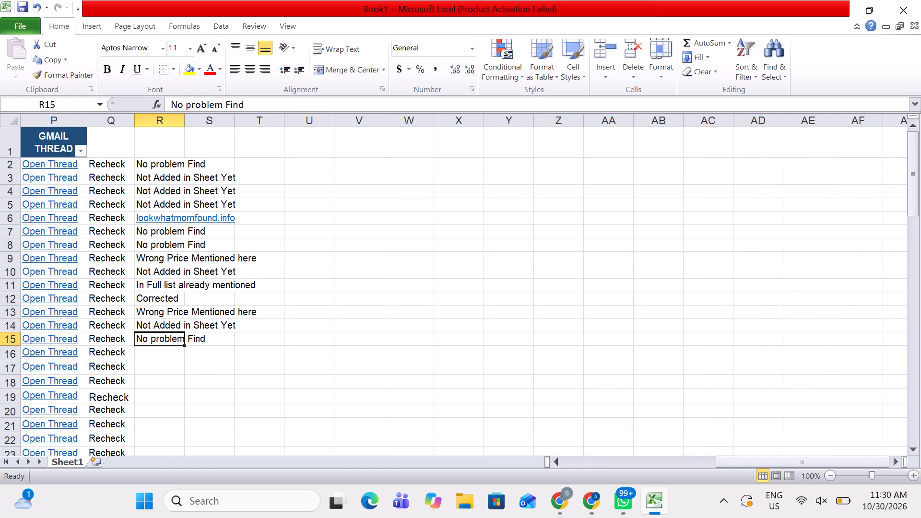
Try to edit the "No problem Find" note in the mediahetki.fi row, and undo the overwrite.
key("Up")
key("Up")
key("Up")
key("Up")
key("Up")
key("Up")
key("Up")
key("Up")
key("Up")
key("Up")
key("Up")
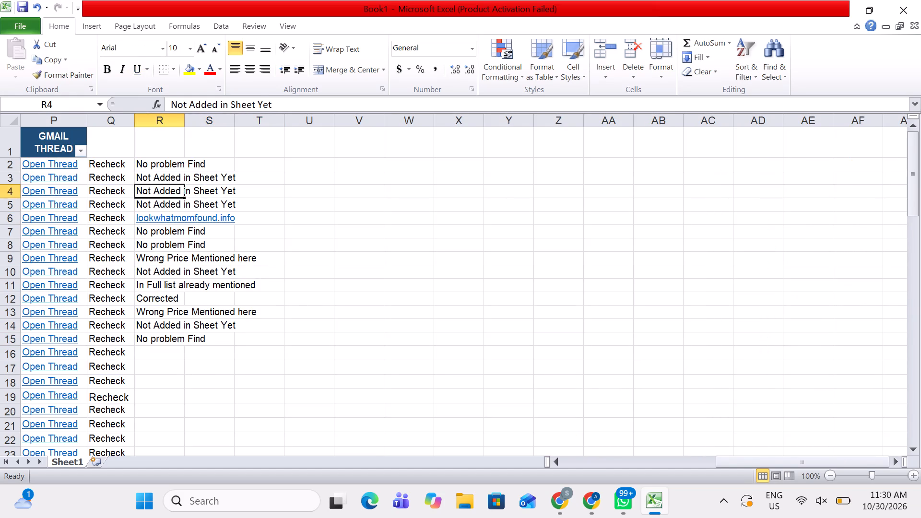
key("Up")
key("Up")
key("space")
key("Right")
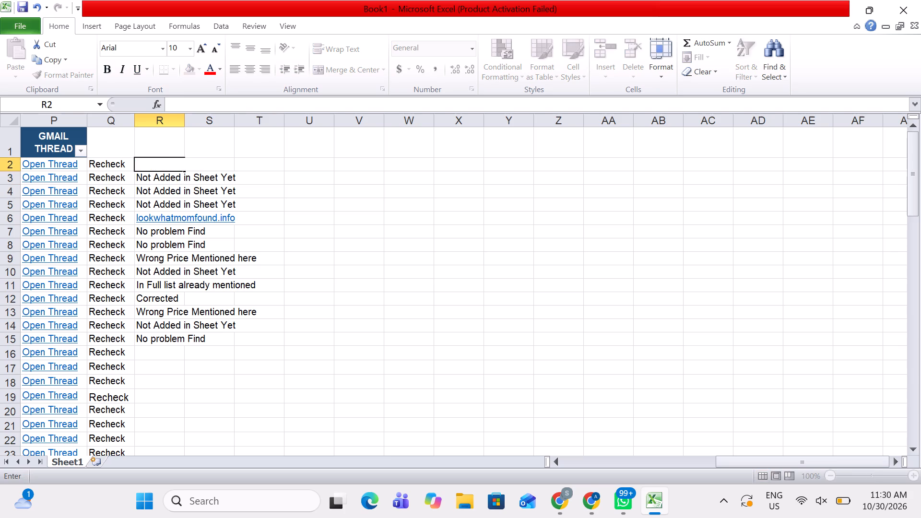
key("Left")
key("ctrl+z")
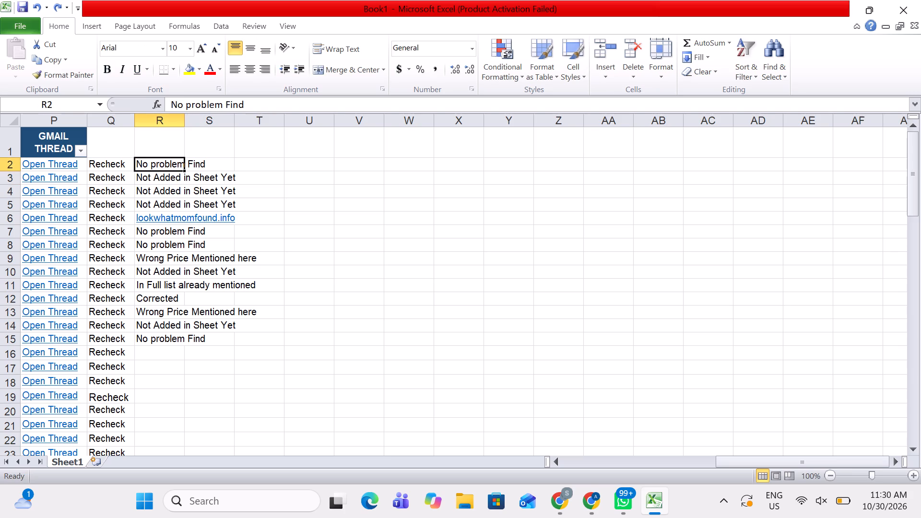
Extend the outcome note in the mediahetki.fi row to read "No problem Find wrong info here".
left_click(284, 102)
key("space")
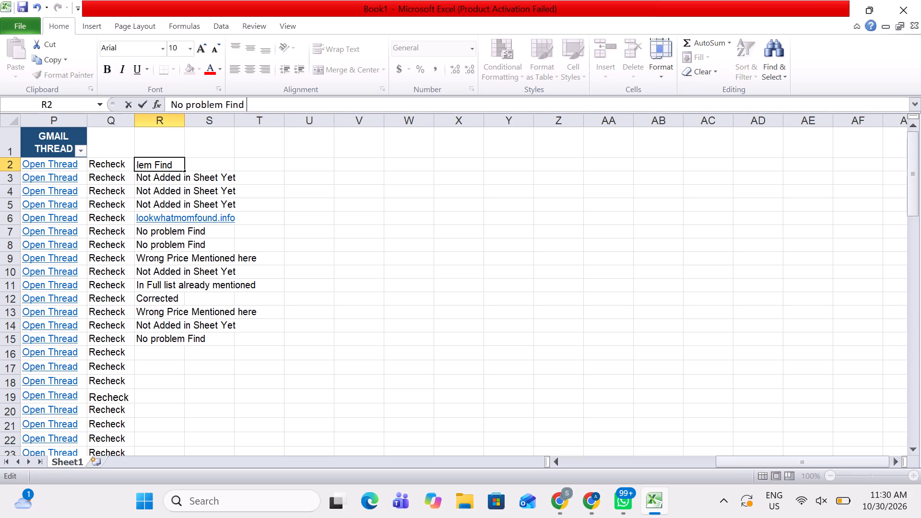
type("wronf")
key("space")
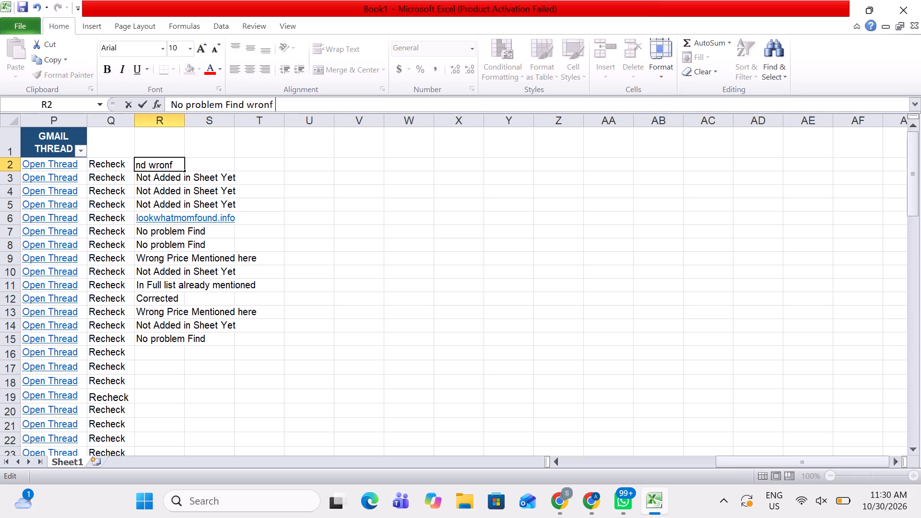
key("BackSpace")
key("BackSpace")
type("g info here")
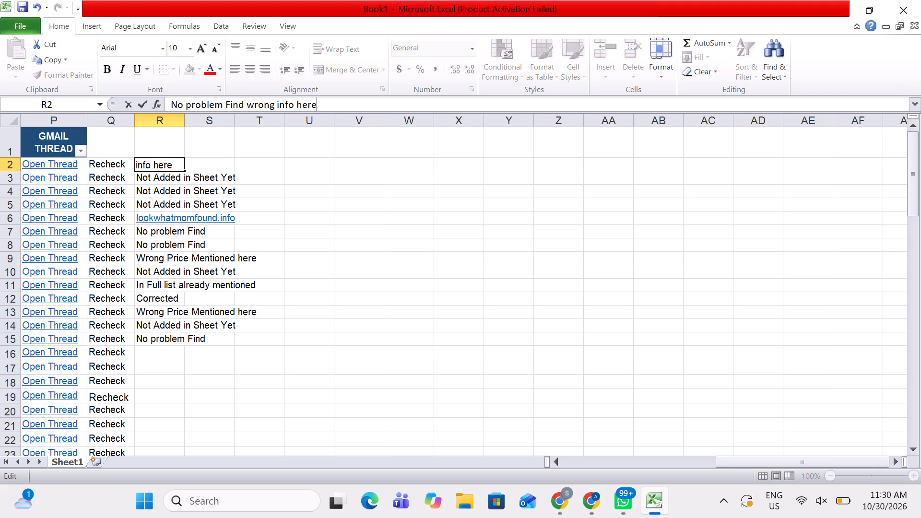
key("Tab")
Copy the extended mediahetki.fi note over the "No problem Find" notes in the pelithub.fi, betaminic.com and telegrama.ro rows.
key("Left")
key("ctrl+c")
key("Down")
key("Down")
key("Down")
key("Down")
key("Down")
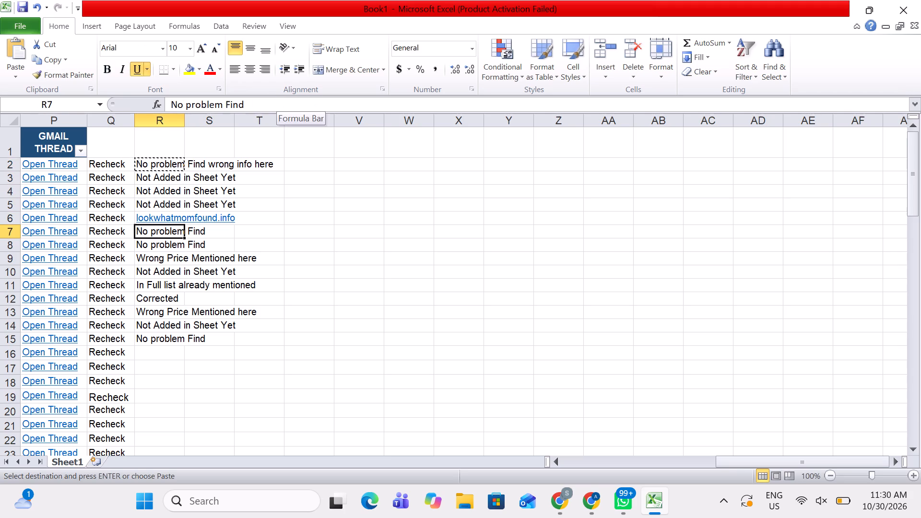
key("shift+Down")
key("ctrl+v")
key("Down")
key("Down")
key("Down")
key("Down")
key("Down")
key("Down")
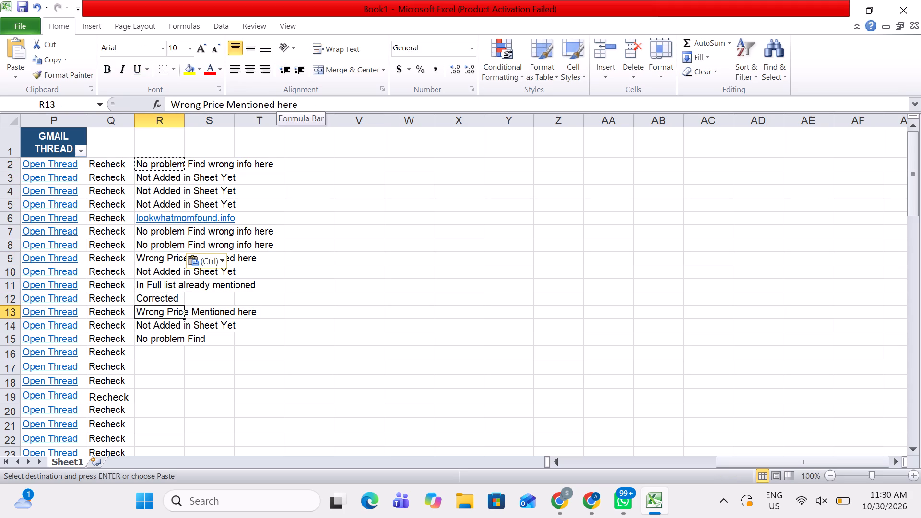
key("Down")
key("Down")
key("ctrl+v")
key("Down")
key("Right")
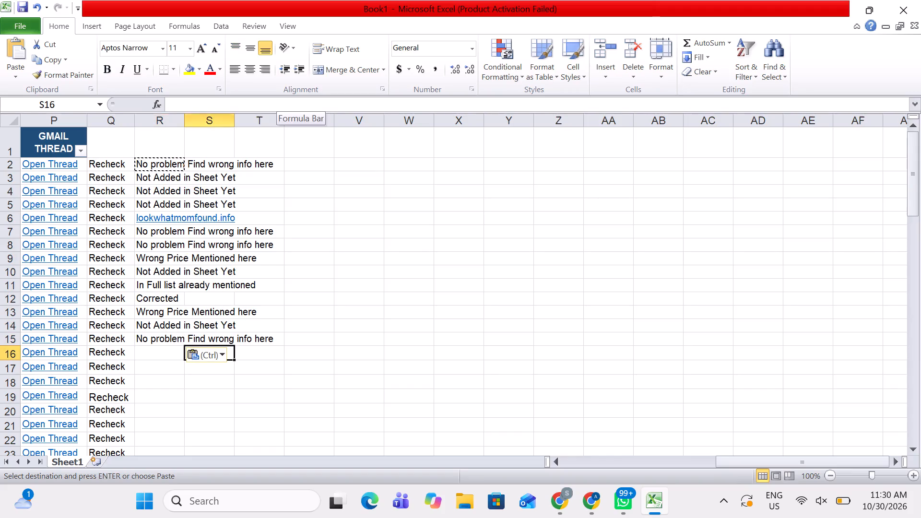
Copy the infoturism.ro website name from its row in Book1.
key("Left")
key("Left")
key("Left")
key("Left")
key("Left")
key("Left")
key("Left")
key("Left")
key("Left")
key("Left")
key("Left")
key("Left")
key("Left")
key("Left")
key("Left")
key("Left")
key("Left")
key("Left")
key("Left")
key("Left")
key("Right")
key("Right")
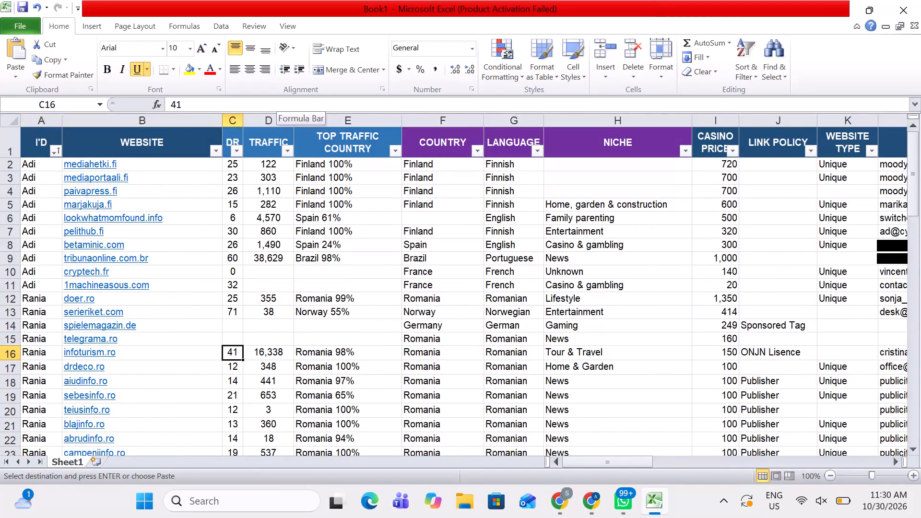
key("Left")
key("Right")
key("Left")
key("ctrl+c")
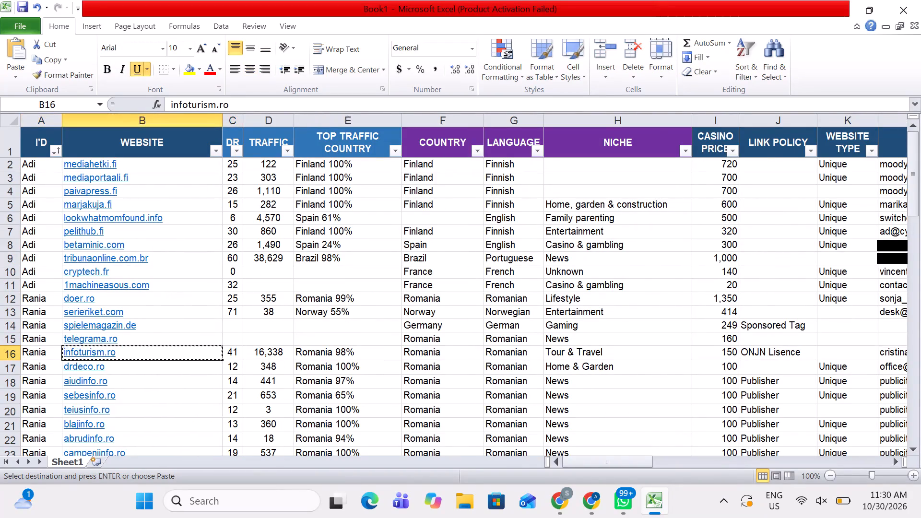
Examine the infoturism.ro row in Book1, including its casino price, link policy, contact details, grade, priority and remark.
key("Right")
key("Right")
key("Right")
key("Right")
key("Right")
key("Right")
key("Right")
key("Right")
key("Right")
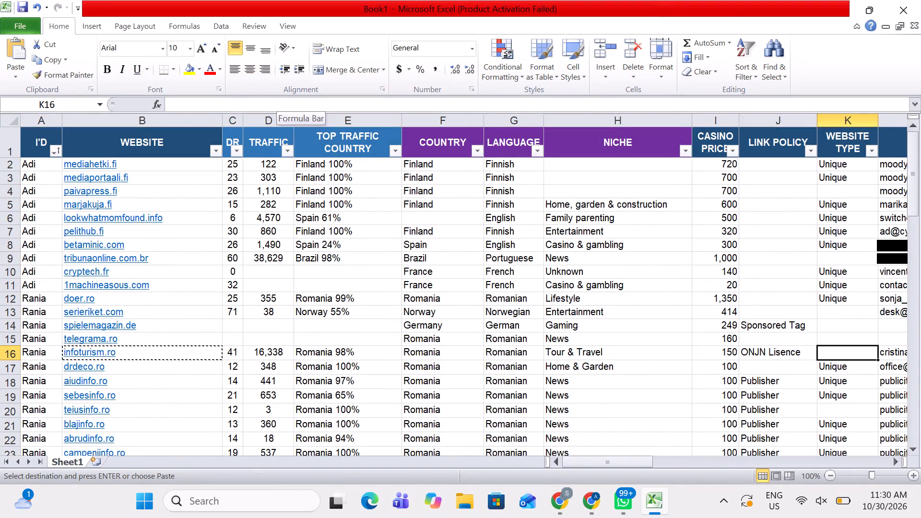
key("Left")
key("Right")
key("Right")
key("Right")
key("Left")
key("Right")
key("Right")
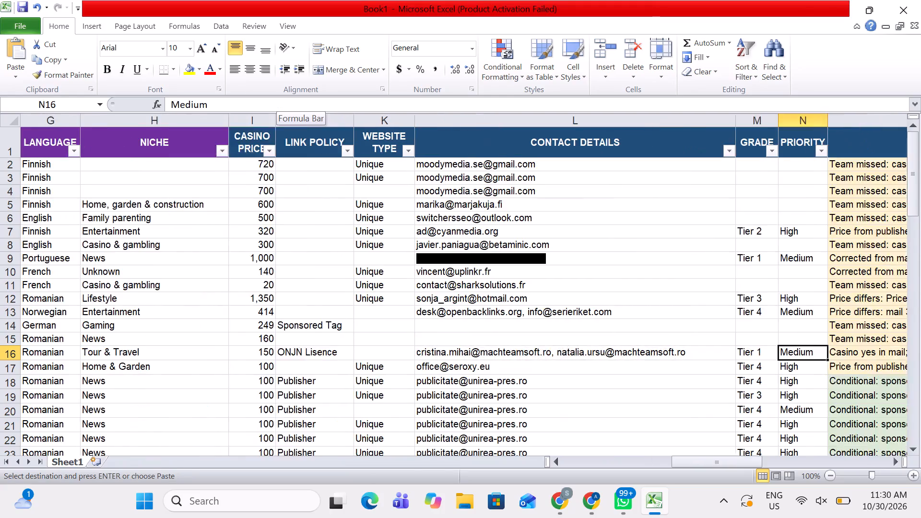
key("Right")
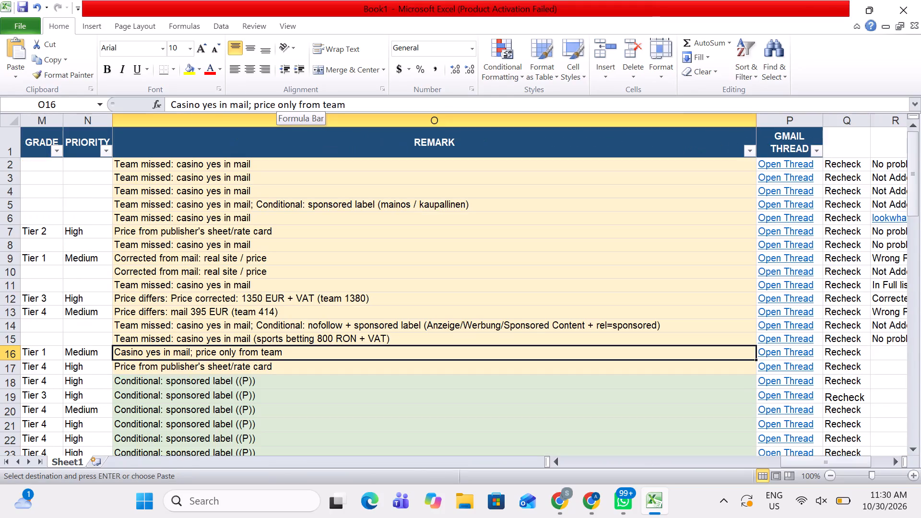
key("Left")
key("Left")
key("Left")
key("Left")
key("Left")
key("Left")
key("Left")
key("Left")
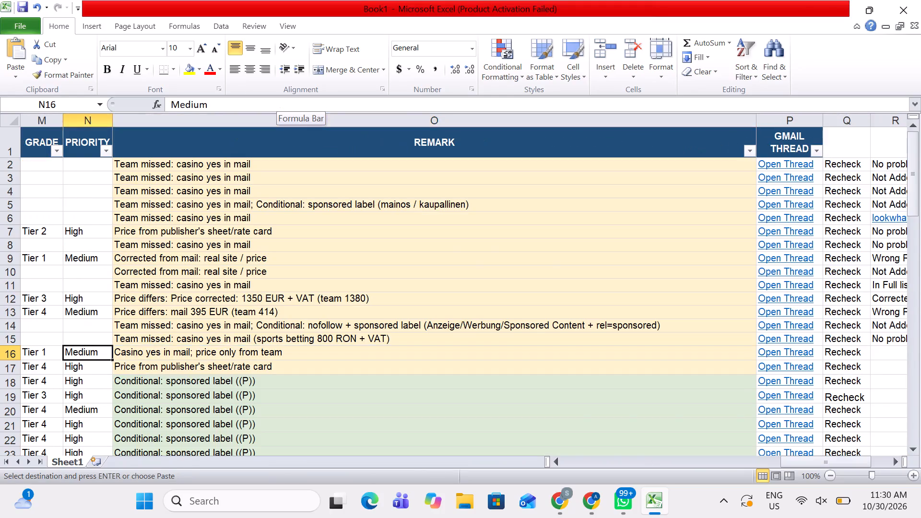
key("Right")
key("Right")
key("Right")
key("Left")
key("Left")
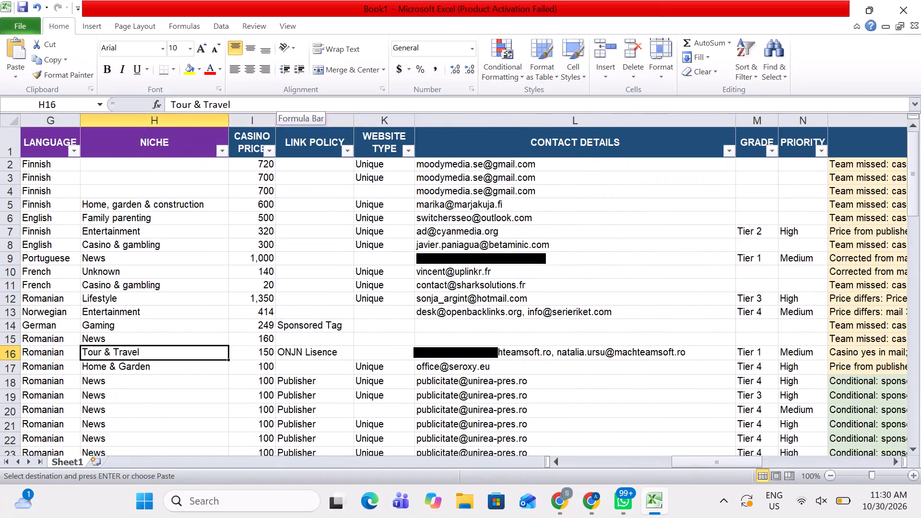
key("Right")
key("Right")
key("Right")
key("Right")
key("Right")
key("Right")
key("Right")
key("Right")
key("Right")
key("Left")
key("Left")
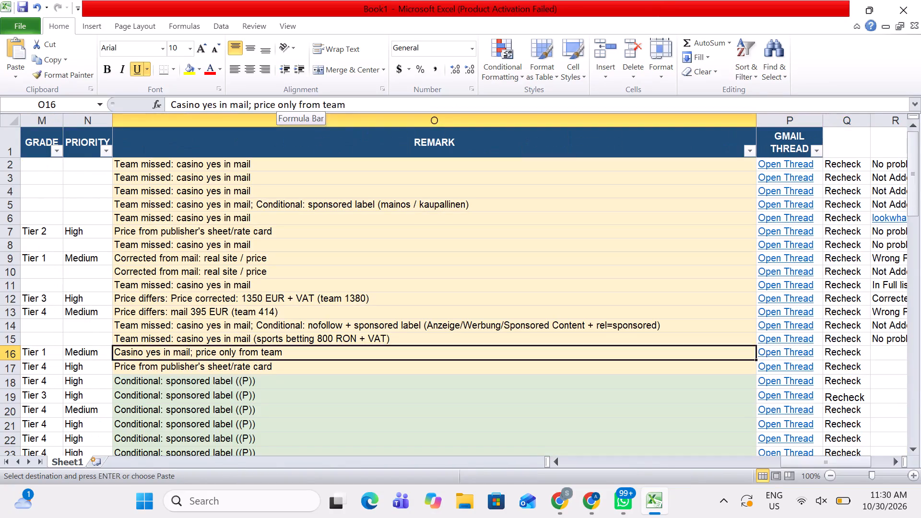
key("Left")
key("Right")
key("Left")
key("Left")
key("Left")
key("Left")
key("Left")
key("Left")
key("Left")
key("Left")
key("Left")
key("Left")
key("Left")
key("Left")
key("Left")
key("Left")
key("Left")
key("Left")
key("Left")
key("Left")
key("Left")
key("Left")
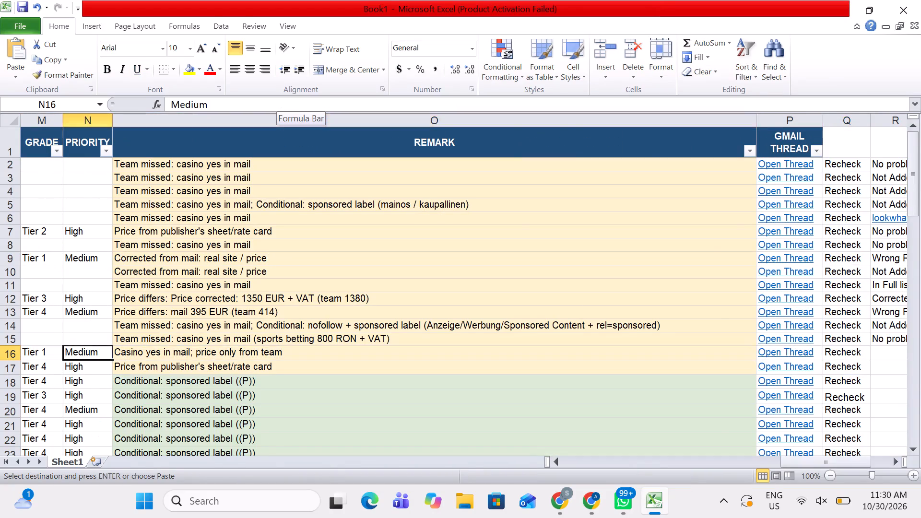
Switch to the New Master Sheet - Data Collection in Chrome and search it for infoturism.ro.
key("alt+Tab")
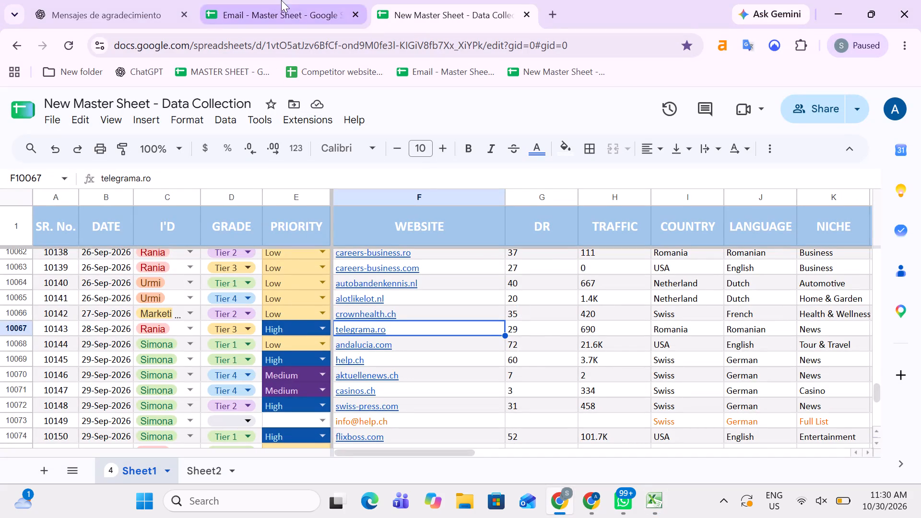
key("ctrl+f")
key("ctrl+v")
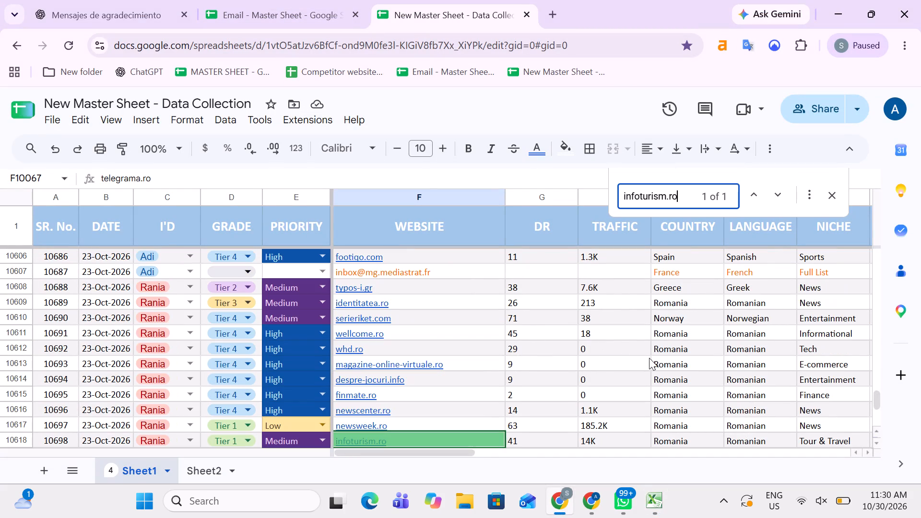
scroll(519, 412, "down", 1)
left_click(543, 370)
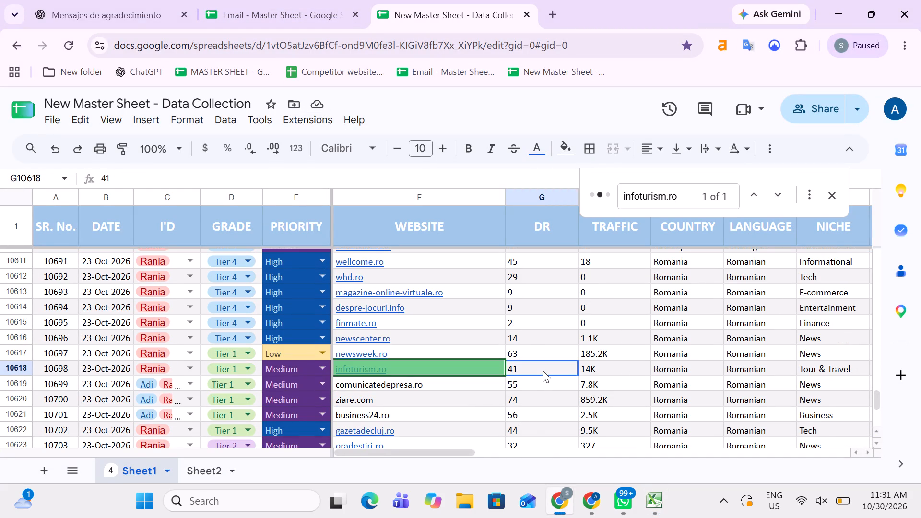
Examine the infoturism.ro entry's prices, link policy, website type, contact details and important notes in the master sheet.
key("Right")
key("Right")
key("Right")
key("Right")
key("Right")
key("Right")
key("Right")
key("Right")
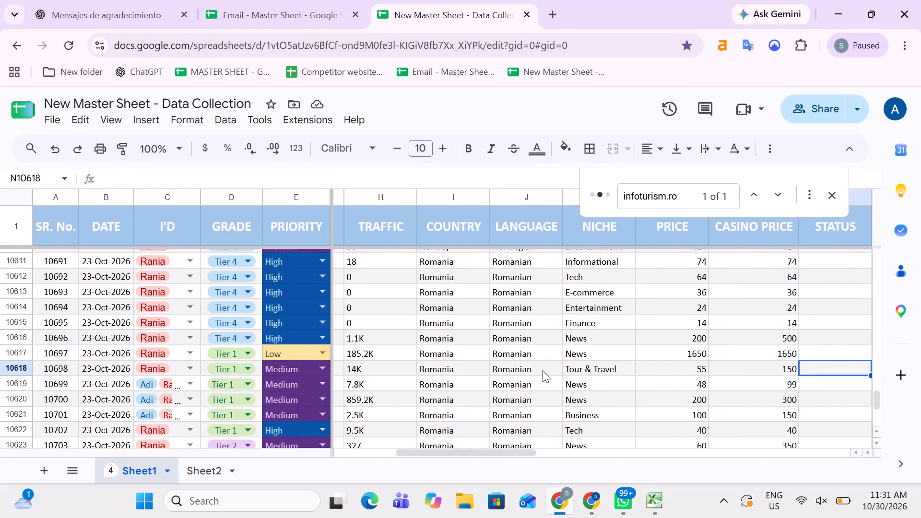
key("Right")
key("Right")
key("Right")
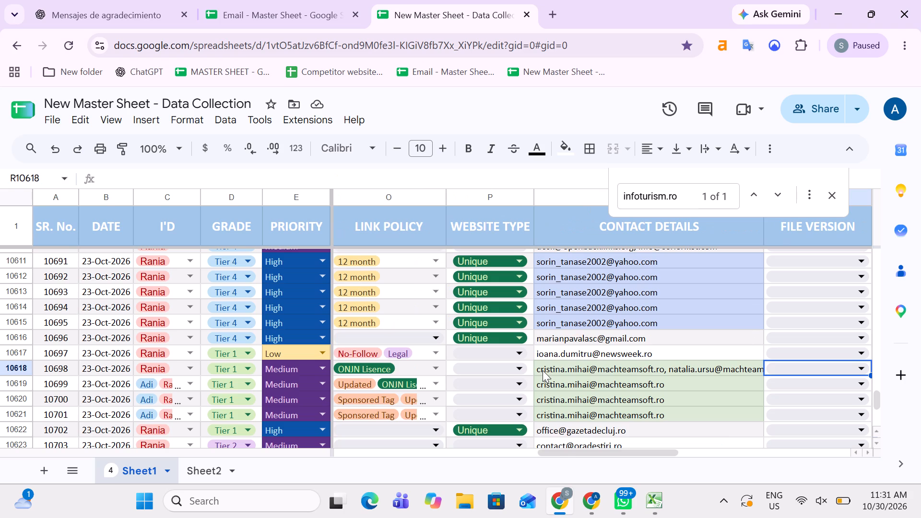
left_click(827, 189)
key("Right")
key("Right")
key("Right")
key("Right")
key("Right")
key("Right")
key("Right")
key("Right")
key("Right")
key("Right")
key("Right")
key("Right")
key("Right")
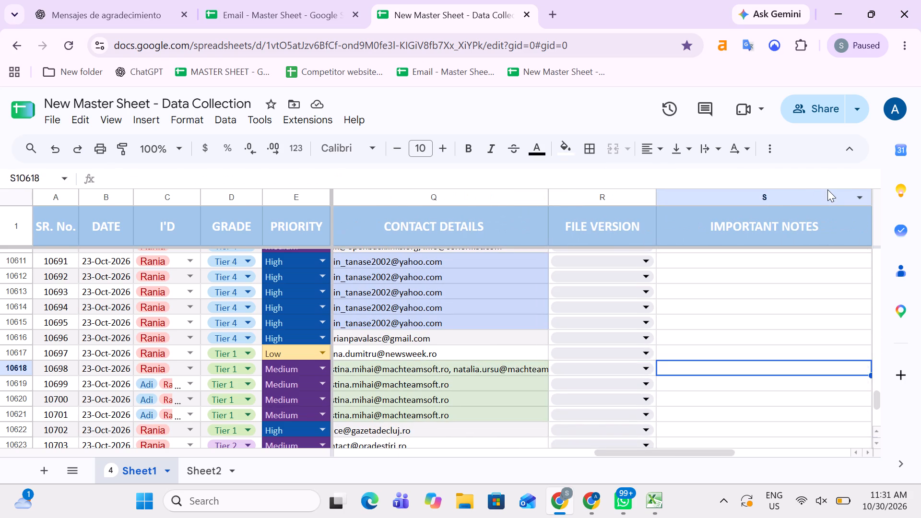
key("Left")
key("Left")
key("Left")
key("Left")
key("Left")
key("Left")
key("Left")
key("Left")
key("Left")
key("Left")
key("Left")
key("Left")
key("Left")
key("Left")
key("Left")
key("Left")
key("Left")
Switch to Book1 in Excel and record "No problem Find wrong info here" beside Recheck in the infoturism.ro row.
key("alt+Tab")
key("Right")
key("Right")
key("Right")
key("Right")
key("Right")
key("Right")
key("Right")
key("Right")
key("Right")
key("Right")
key("Right")
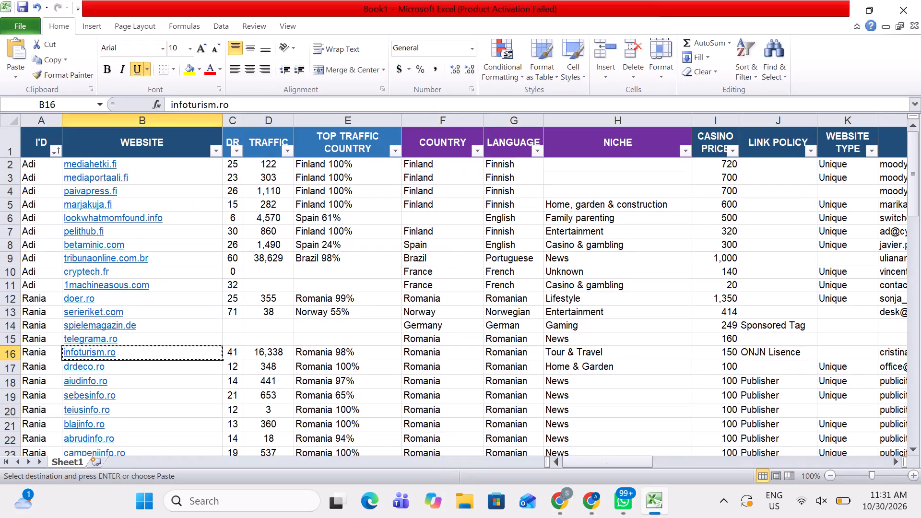
key("Right")
key("Right")
key("Right")
key("Right")
key("Right")
key("Right")
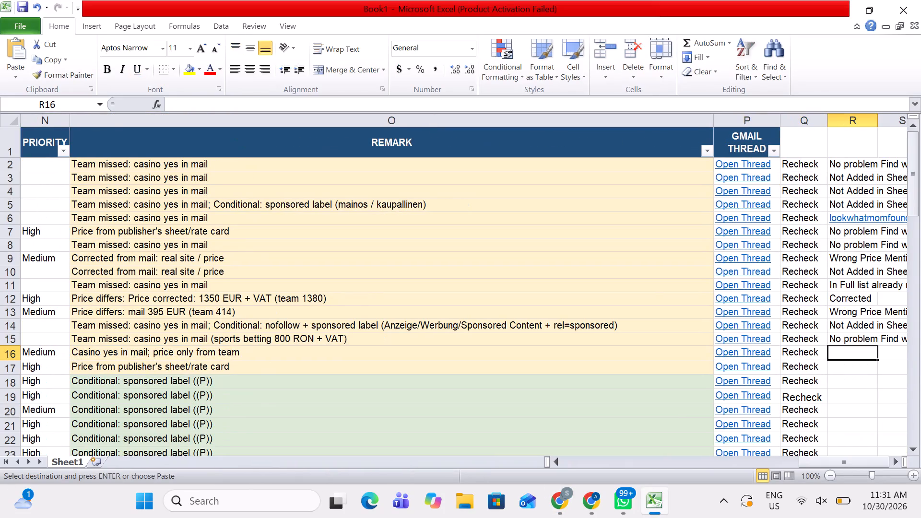
type("No")
key("space")
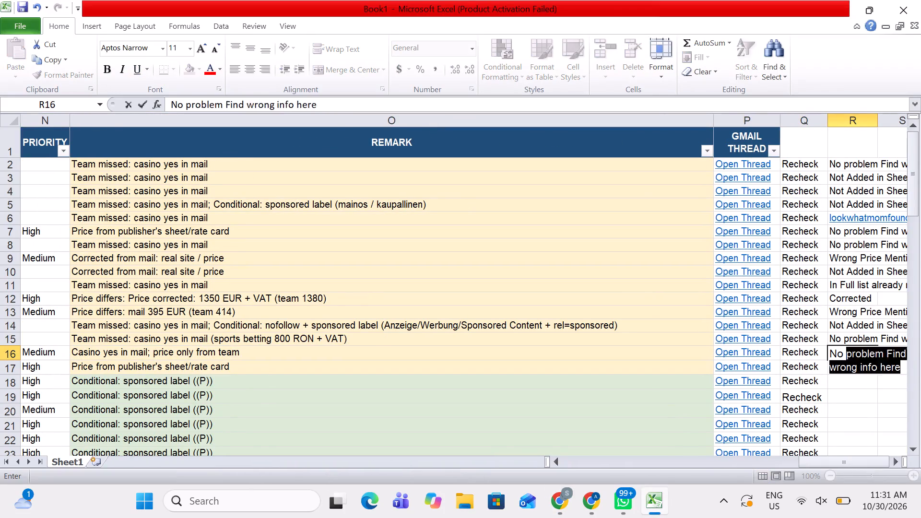
key("Tab")
Copy the drdeco.ro website name from its row in Book1.
key("Down")
key("Left")
key("Left")
key("Left")
key("Left")
key("Left")
key("Left")
key("Left")
key("Left")
key("Left")
key("Left")
key("Left")
key("Left")
key("Left")
key("Left")
key("Left")
key("Left")
key("Left")
key("Left")
key("Left")
key("Left")
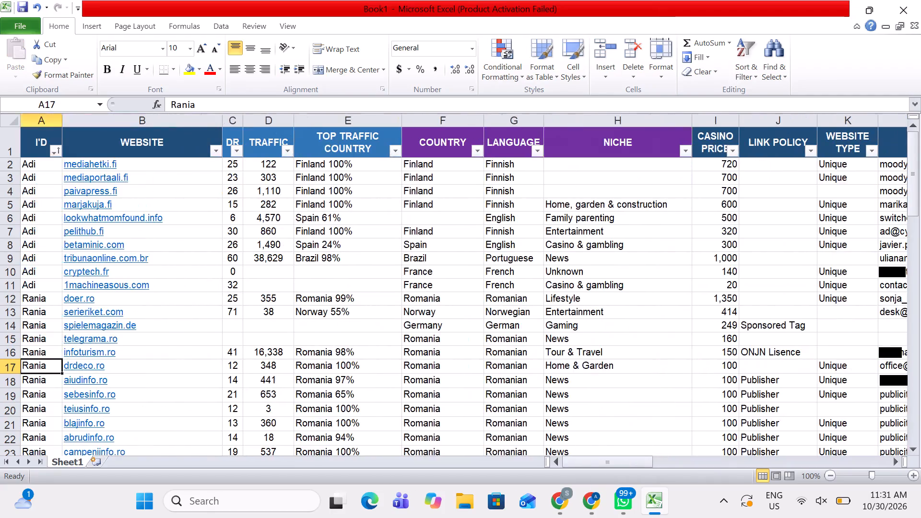
key("Right")
key("Right")
key("Left")
key("ctrl+c")
Examine the drdeco.ro row in Book1, including its casino price, link policy, website type, contact details, grade, priority and remark.
key("Right")
key("Right")
key("Right")
key("Right")
key("Right")
key("Right")
key("Right")
key("Right")
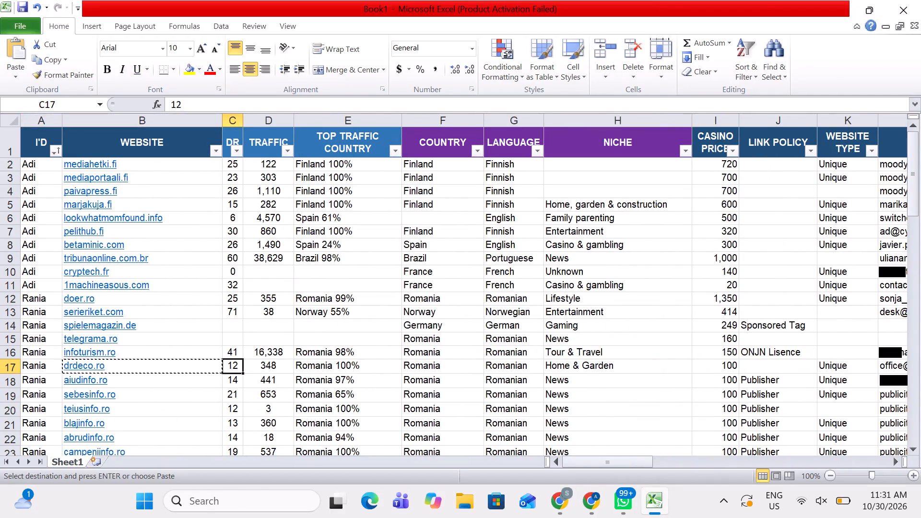
key("Right")
key("Right")
key("Right")
key("Left")
key("Left")
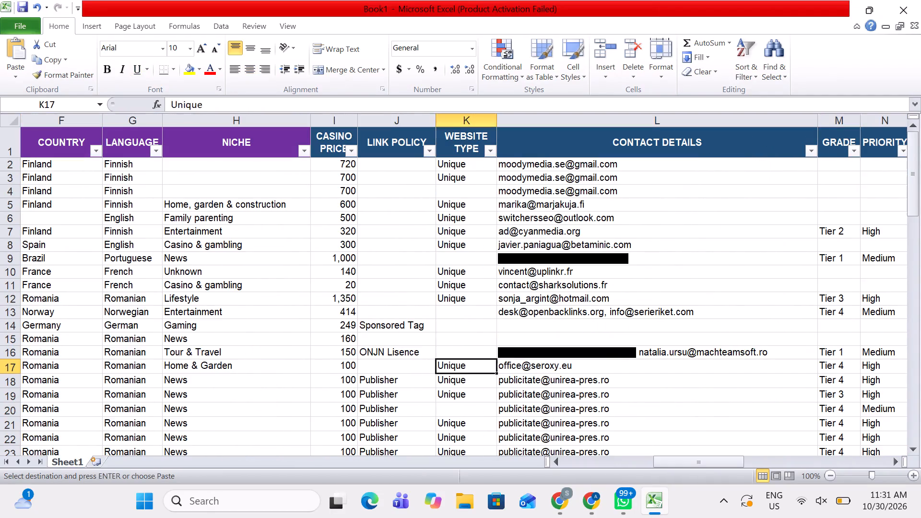
key("Left")
key("Right")
key("Right")
key("Right")
key("Right")
key("Right")
key("Left")
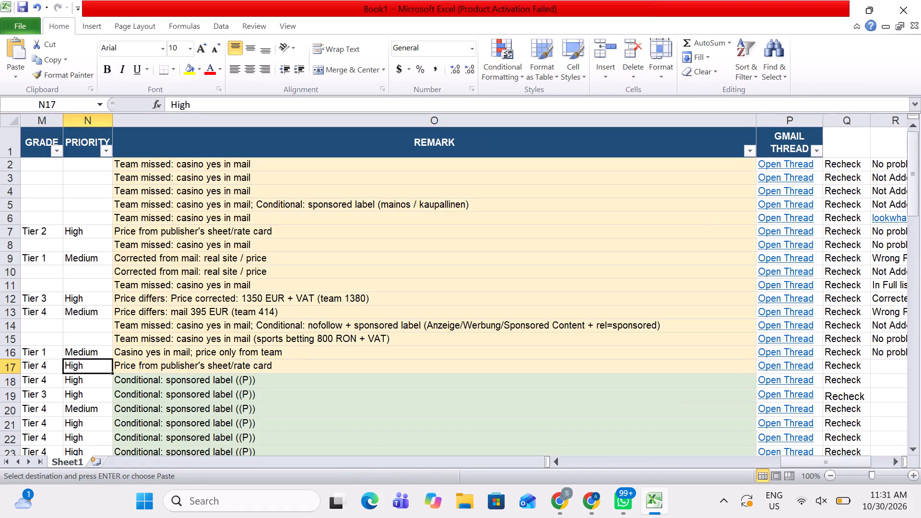
key("Right")
key("Left")
key("Left")
key("Left")
key("Left")
key("Left")
key("Left")
key("Left")
key("Left")
key("Left")
key("Left")
key("Left")
key("Left")
key("Left")
key("Left")
key("Left")
key("Left")
key("Left")
key("Left")
key("Left")
key("Left")
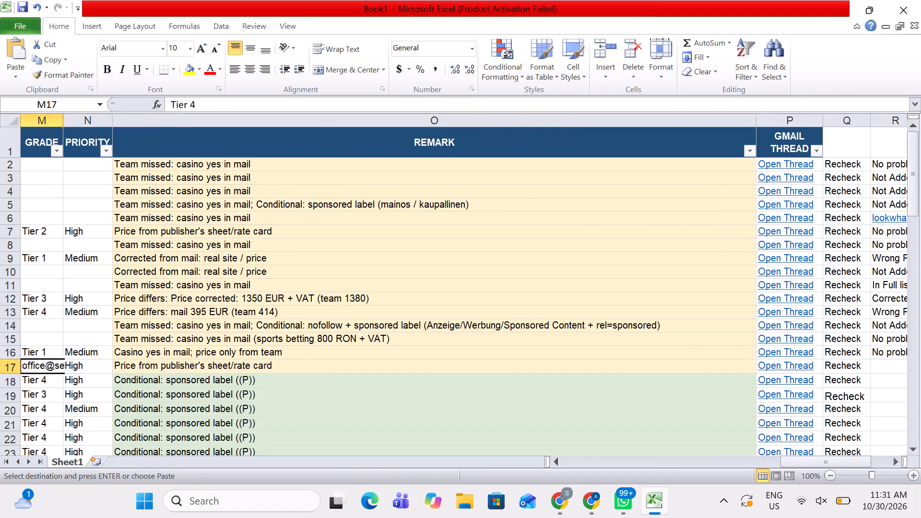
key("Right")
Switch to the New Master Sheet - Data Collection in Chrome and search it for drdeco.ro.
key("alt+Tab")
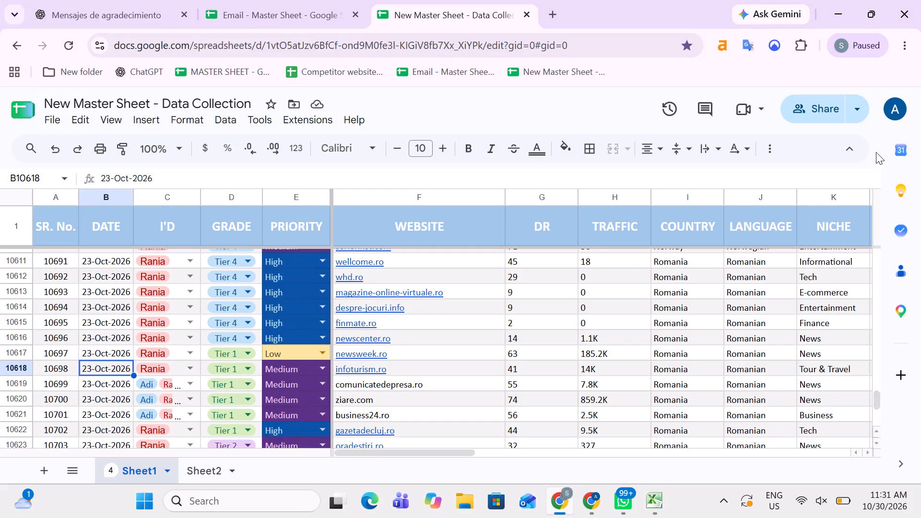
key("ctrl+f")
key("ctrl+v")
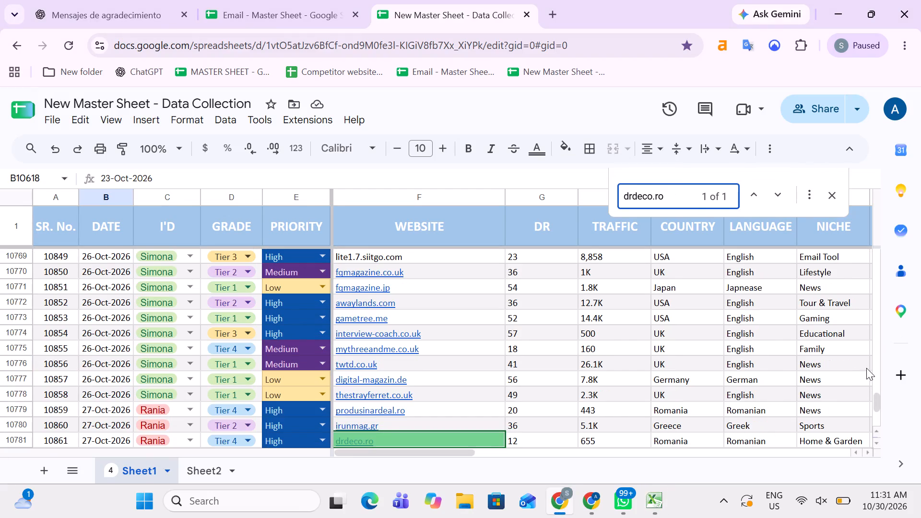
Examine the drdeco.ro entry's prices, link policy, website type and contact details in the master sheet, and close the search.
scroll(632, 412, "down", 1)
left_click(539, 369)
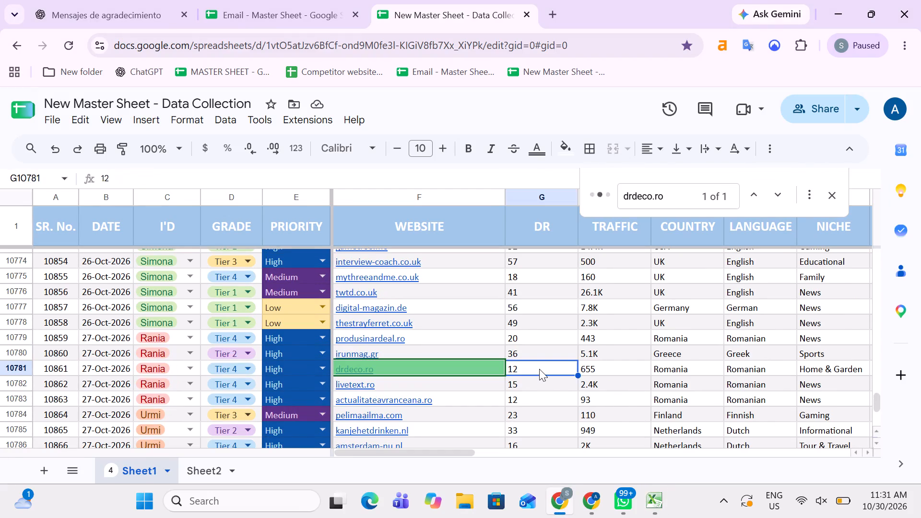
key("Right")
key("Right")
key("Right")
key("Right")
key("Right")
key("Right")
key("Right")
key("Right")
key("Right")
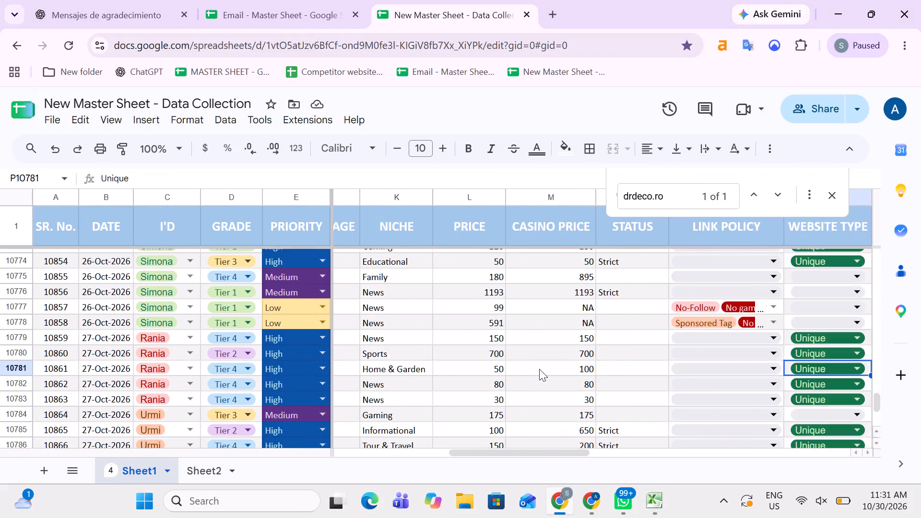
key("Right")
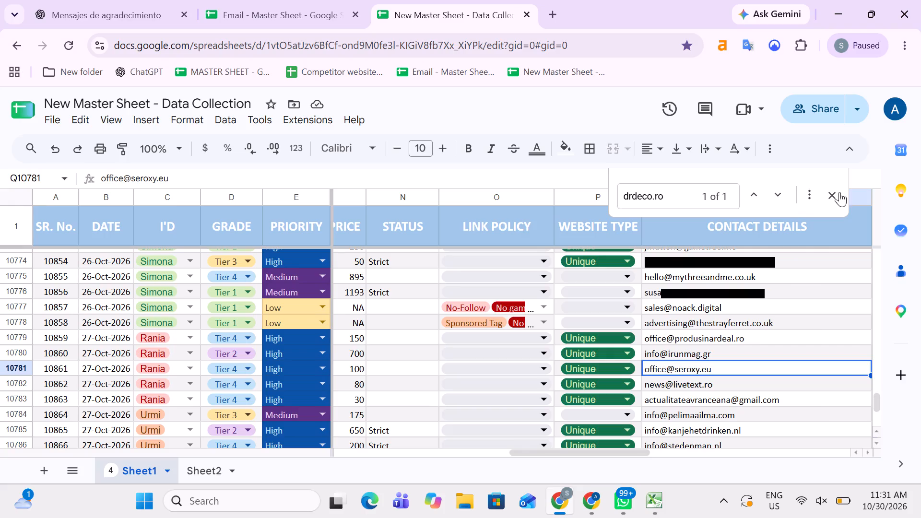
left_click(831, 192)
Switch back to Book1 in Excel and record "No problem Find wrong info here" beside the Recheck entry in the drdeco.ro row.
key("alt+Tab")
key("Right")
key("Right")
key("Right")
key("Right")
key("Right")
key("Right")
key("Right")
key("Right")
key("Right")
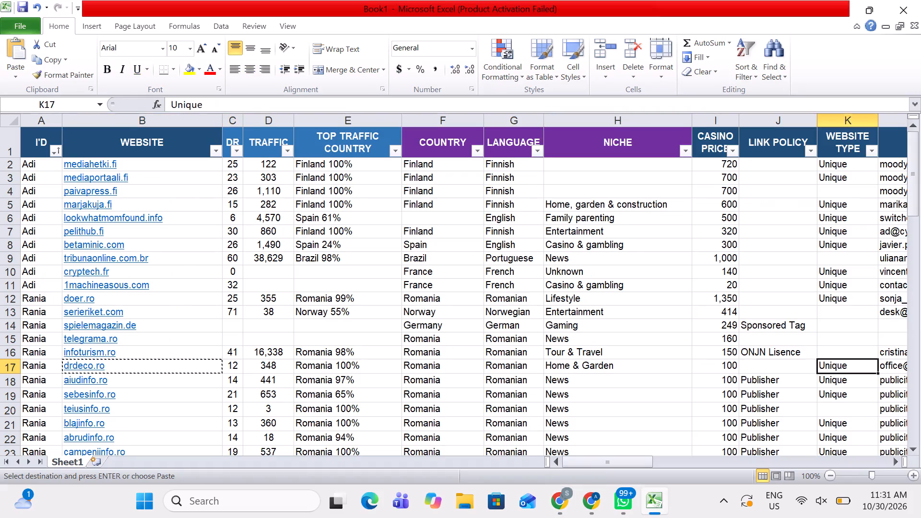
key("Left")
key("Left")
key("Right")
key("Right")
key("Right")
key("Right")
key("Right")
key("Right")
key("Right")
key("Right")
key("Right")
key("Right")
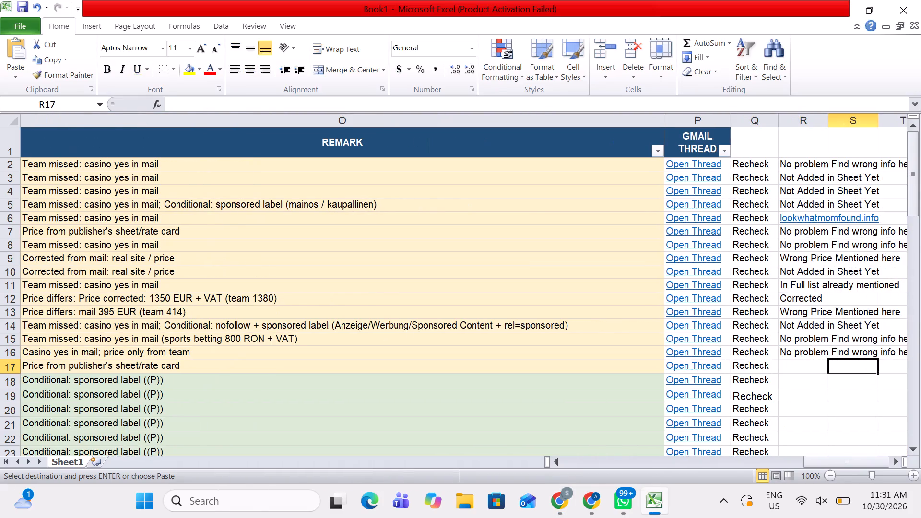
key("Left")
type("No")
key("space")
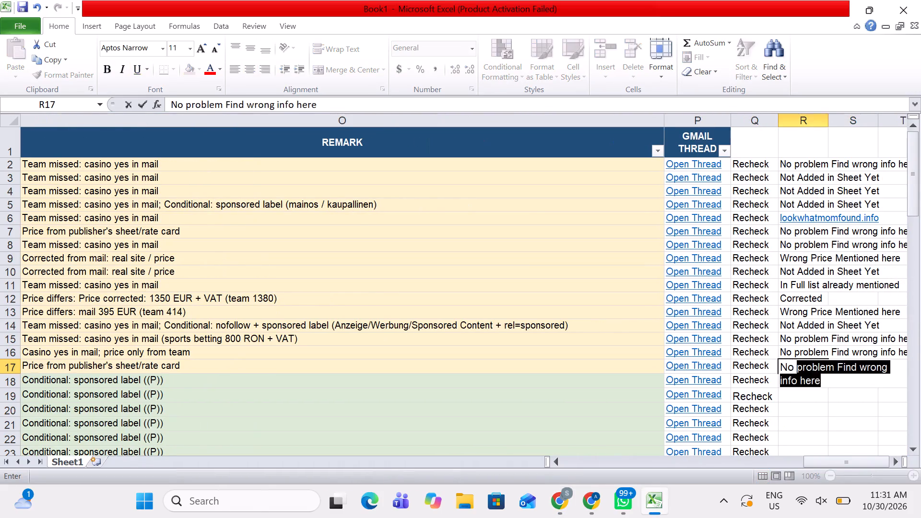
key("Tab")
Copy the aiudinfo.ro website name from its row in Book1.
key("Down")
key("Left")
key("Left")
key("Left")
key("Left")
key("Left")
key("Left")
key("Left")
key("Left")
key("Left")
key("Left")
key("Left")
key("Left")
key("Left")
key("Left")
key("Left")
key("Left")
key("Left")
key("Left")
key("Left")
key("Left")
key("Right")
key("Right")
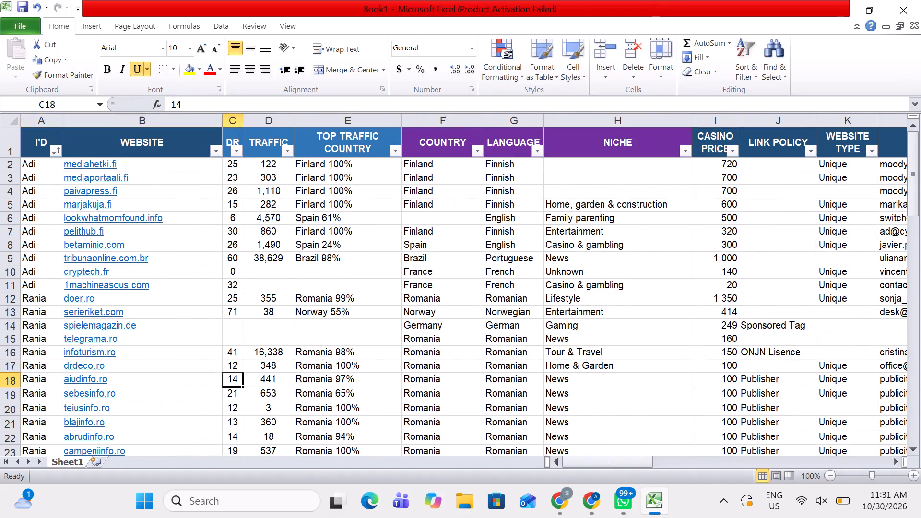
key("Right")
key("Right")
key("Right")
key("Right")
key("Right")
key("Right")
key("Right")
key("Right")
key("Right")
key("Right")
key("Right")
key("Right")
key("Right")
key("Left")
key("Left")
key("Left")
key("Left")
key("Left")
key("Left")
key("Left")
key("Left")
key("Left")
key("Left")
key("Left")
key("Left")
key("Left")
key("Left")
key("Left")
key("Left")
key("Left")
key("Left")
key("Left")
key("Left")
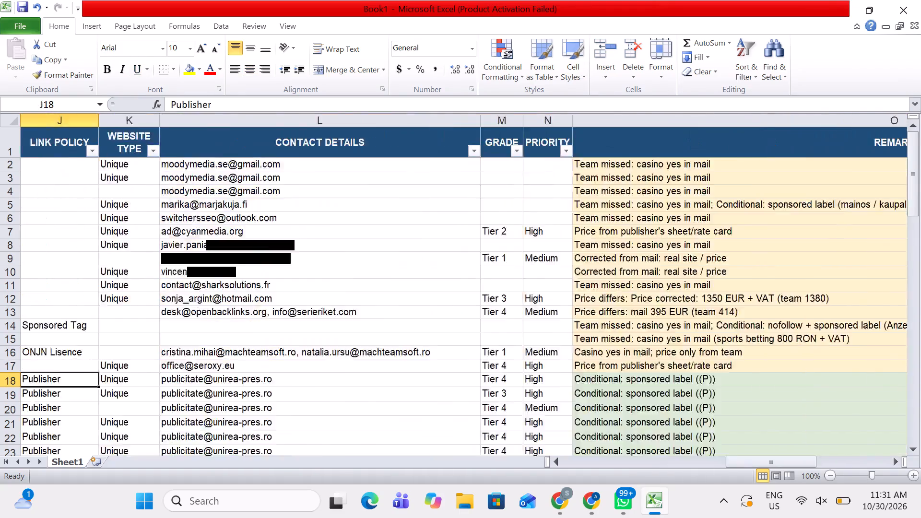
key("Right")
key("ctrl+c")
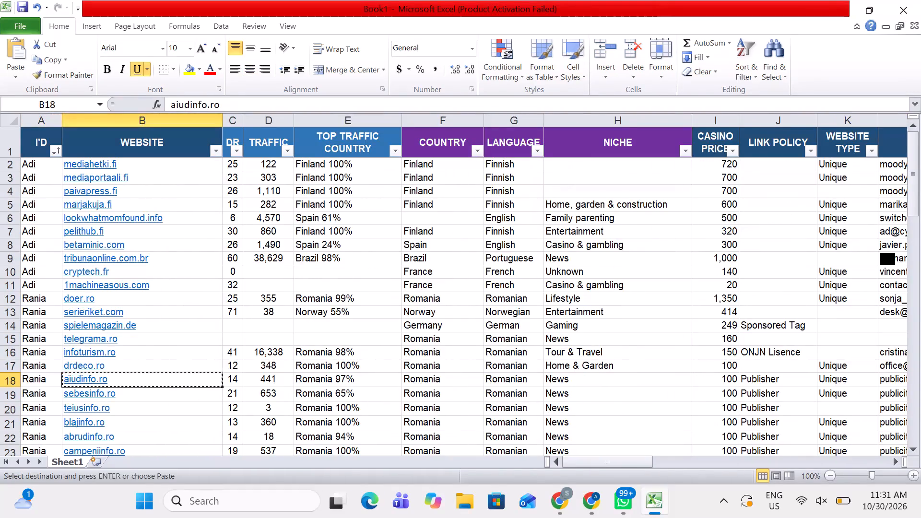
Examine the aiudinfo.ro row in Book1, including casino price, link policy, website type, contact, grade, priority and remark, and switch back to Chrome.
key("Right")
key("Right")
key("Right")
key("Right")
key("Right")
key("Right")
key("Right")
key("Right")
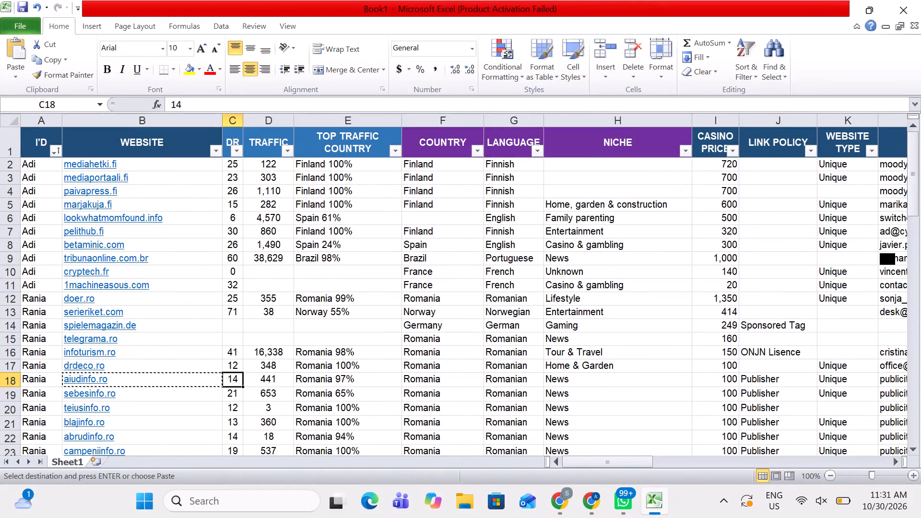
key("Right")
key("Right")
key("Right")
key("Right")
key("Right")
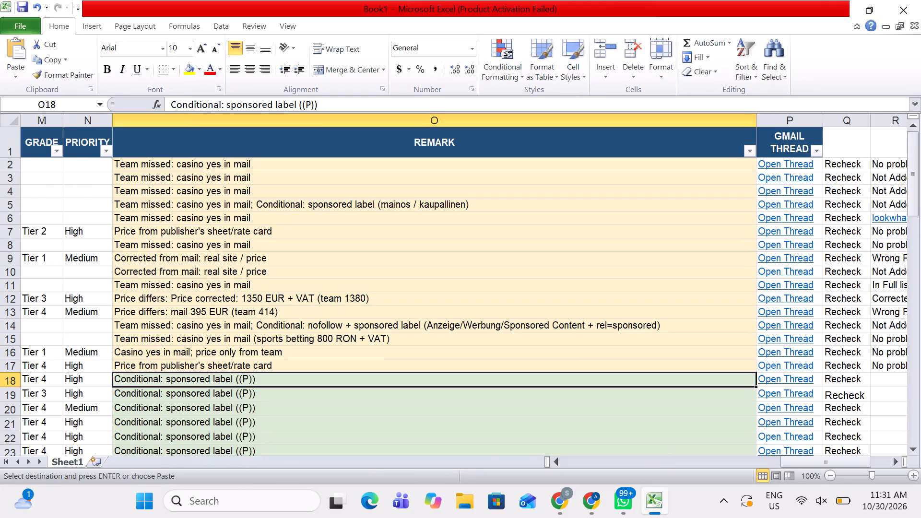
key("Left")
key("Left")
key("Left")
key("Left")
key("Left")
key("Left")
key("Left")
key("Left")
key("Left")
key("Left")
key("Left")
key("Left")
key("Left")
key("Left")
key("Left")
key("Left")
key("Left")
key("Left")
key("Left")
key("Left")
key("alt+Tab")
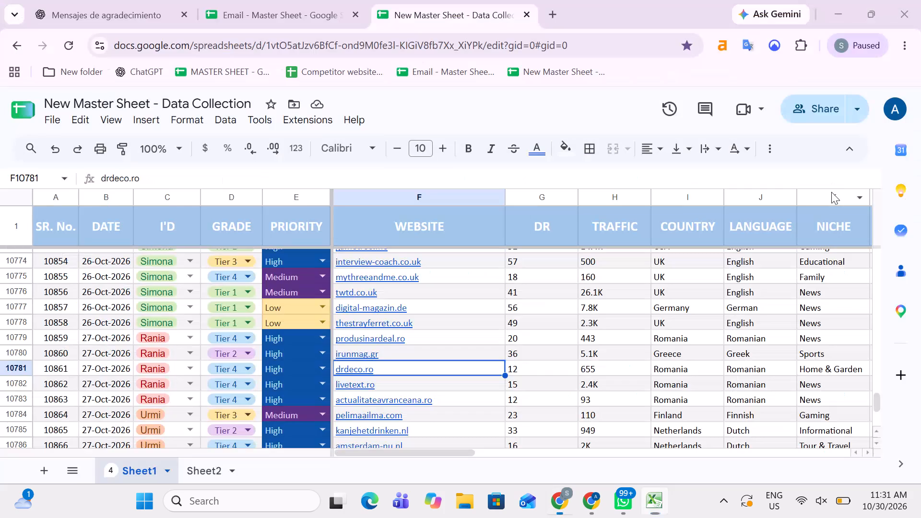
Find aiudinfo.ro in the master sheet and examine its row across to the link policy, website type and contact details.
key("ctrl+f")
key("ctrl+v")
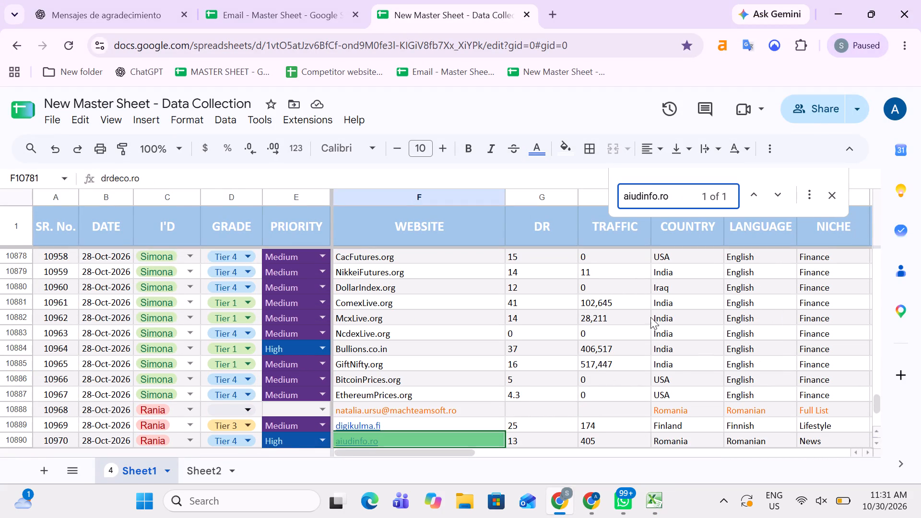
scroll(590, 348, "down", 2)
left_click(537, 296)
key("Right")
key("Right")
key("Right")
key("Right")
key("Right")
key("Right")
key("Right")
key("Right")
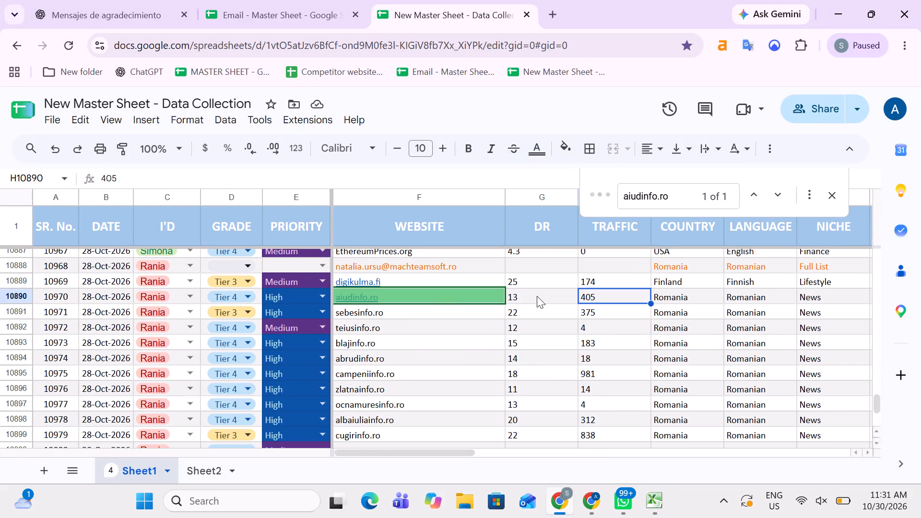
key("Right")
key("Right")
key("Right")
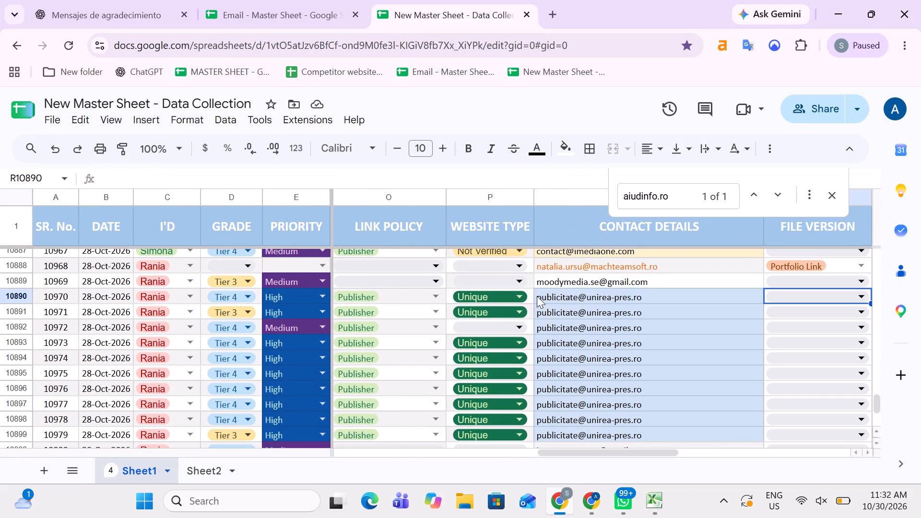
key("Left")
key("alt+Tab")
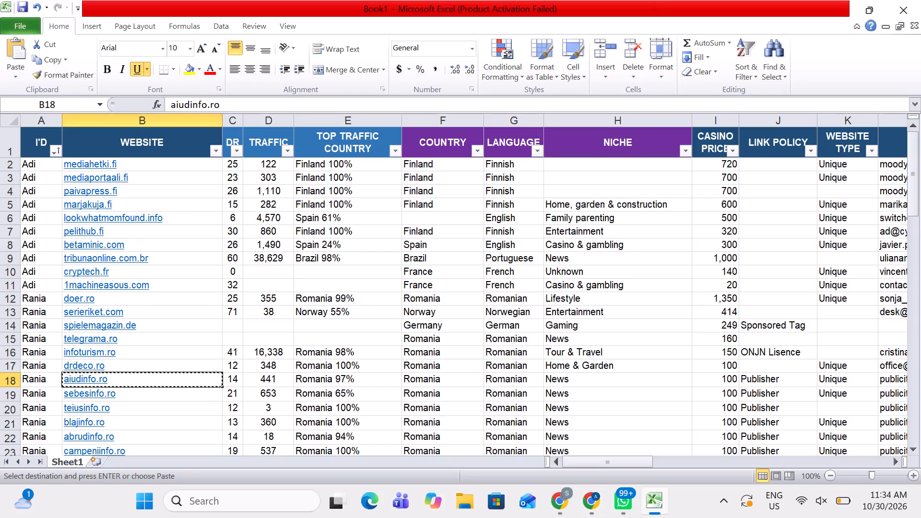
key("Right")
key("Right")
key("Right")
key("Right")
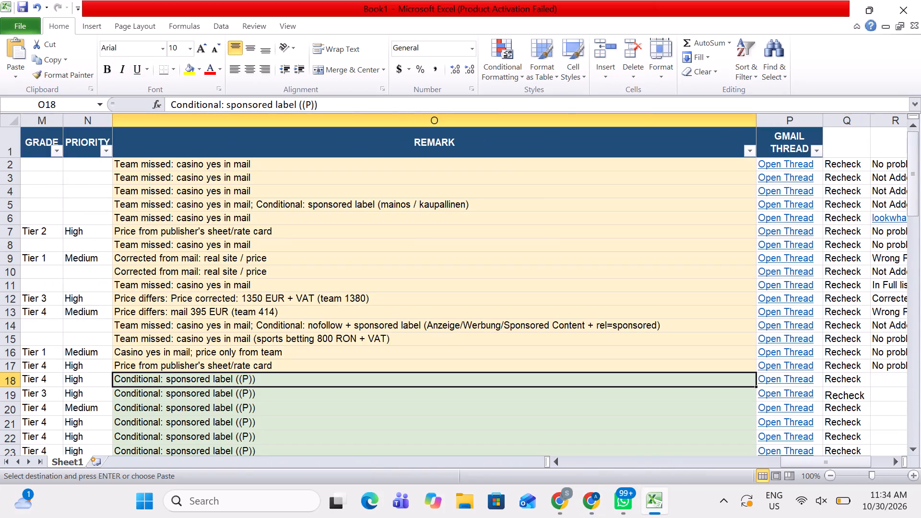
key("Right")
key("Right")
key("Right")
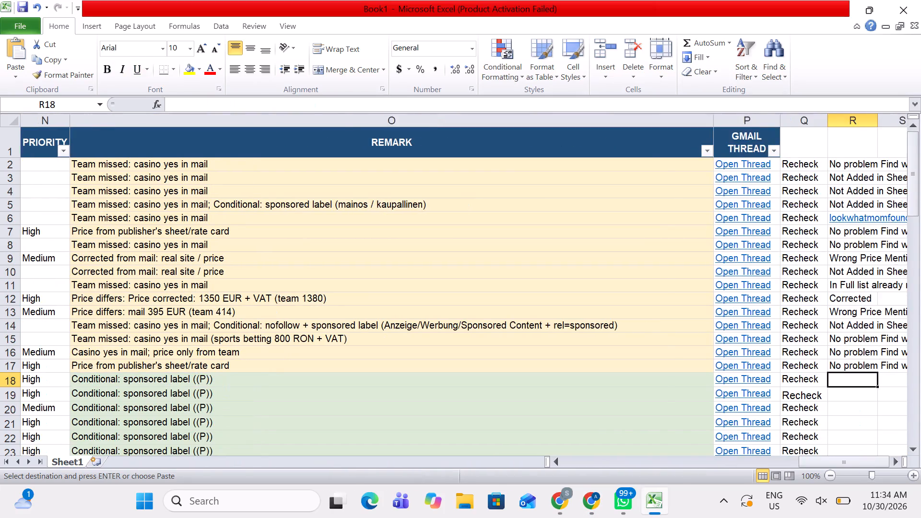
key("Right")
key("Left")
key("Up")
key("ctrl+c")
key("Down")
key("shift+Down")
key("shift+Down")
key("shift+Down")
key("shift+Down")
key("shift+Down")
key("shift+Down")
key("shift+Down")
key("shift+Down")
key("shift+Down")
key("shift+Down")
key("shift+Down")
key("shift+Down")
key("shift+Down")
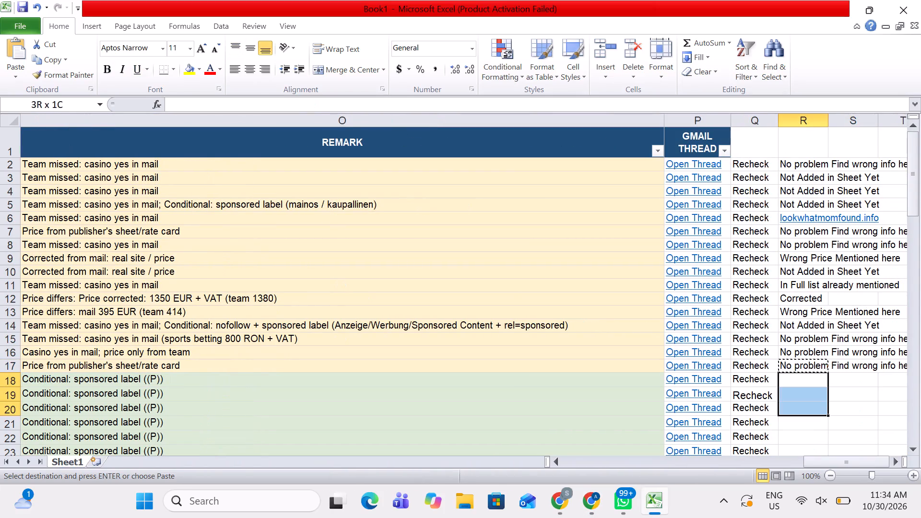
key("shift+Up")
key("shift+Up")
key("shift+Up")
key("shift+Down")
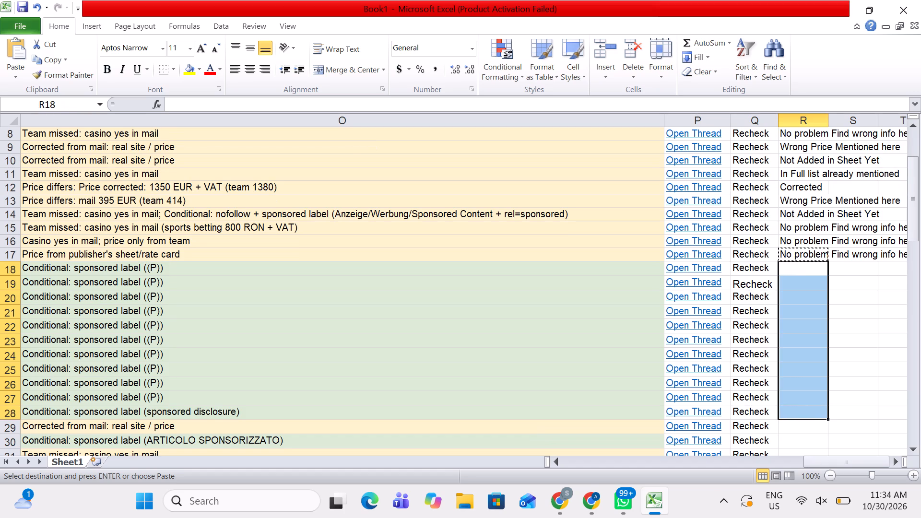
Paste the copied outcome "No problem Find wrong info here" beside the Recheck entries in rows 18 to 28 of Book1.
key("ctrl+v")
Examine the typos-i.gr row in Book1, from its recheck outcome back through contact, link policy, price, category, language and country to the first column.
key("Down")
key("Down")
key("Down")
key("Down")
key("Down")
key("Down")
key("Down")
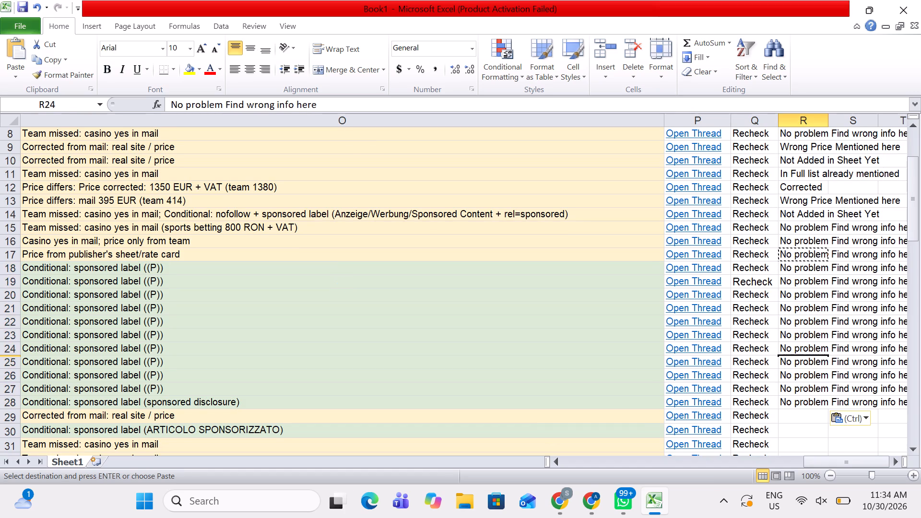
key("Down")
key("Down")
key("Down")
key("Left")
key("Left")
key("Left")
key("Left")
key("Left")
key("Left")
key("Left")
key("Left")
key("Left")
key("Left")
key("Left")
key("Left")
key("Left")
key("Left")
key("Left")
key("Left")
key("Left")
key("Left")
key("Left")
key("Left")
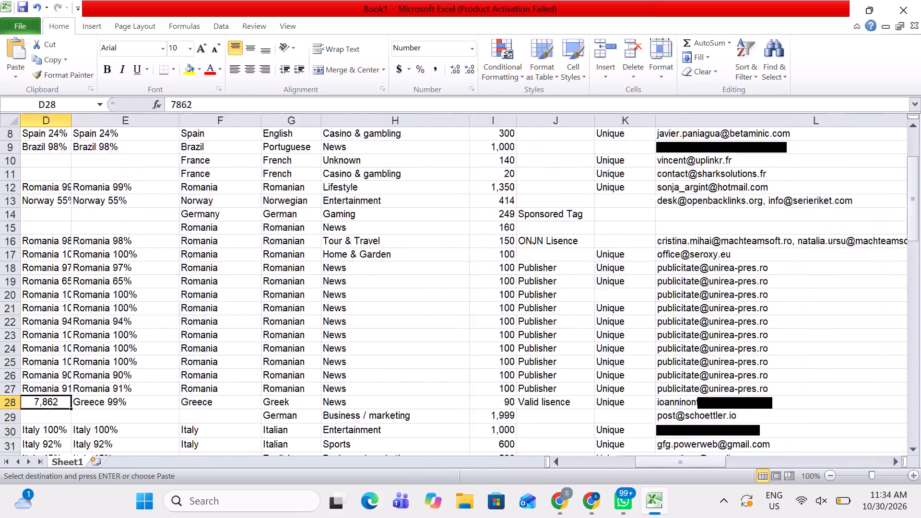
key("Right")
key("Right")
key("Left")
key("Left")
key("Left")
key("Left")
key("Left")
key("Left")
key("Left")
key("Left")
key("Left")
key("Left")
key("Left")
key("Left")
key("Left")
key("Left")
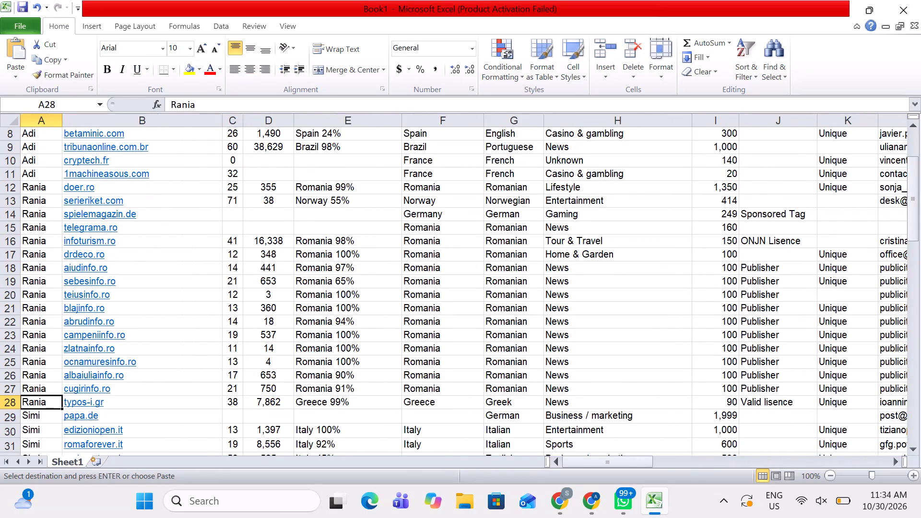
Examine the typos-i.gr row across to its recheck outcome, and the remarks and Recheck entries of the rows below it.
key("Right")
key("Right")
key("Right")
key("Right")
key("Right")
key("Right")
key("Right")
key("Right")
key("Right")
key("Right")
key("Right")
key("Right")
key("Right")
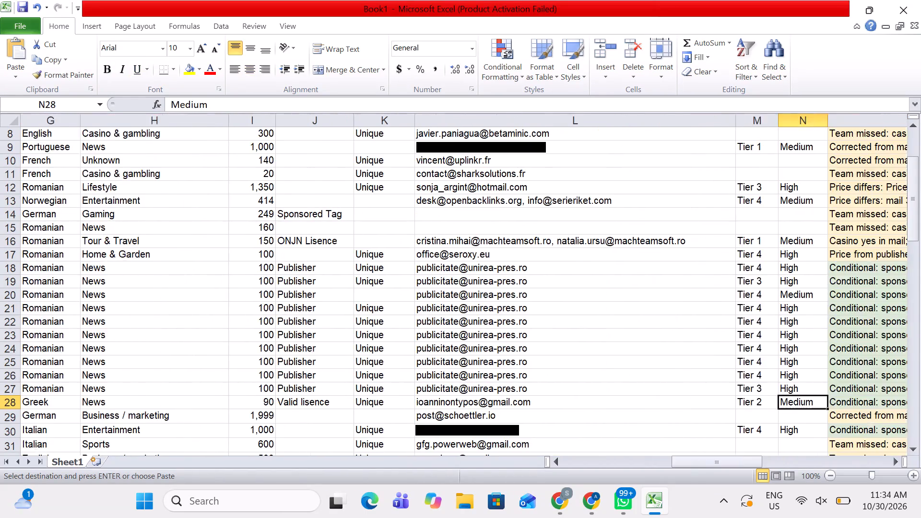
key("Right")
key("Right")
key("Right")
key("Right")
key("Right")
key("Down")
key("Down")
key("Down")
key("Down")
key("Down")
key("Down")
key("Down")
key("Down")
key("Down")
key("Down")
key("Down")
key("Down")
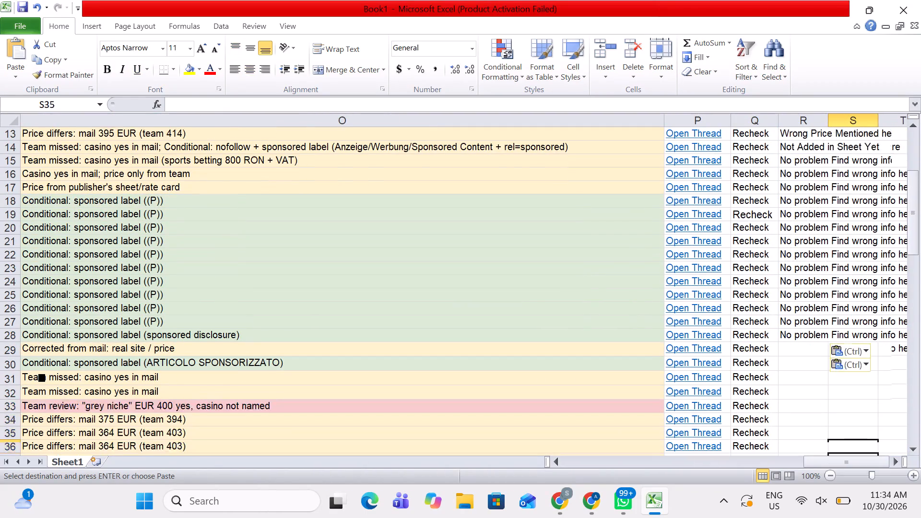
Copy the papa.de website name from its row in Book1.
key("Up")
key("Up")
key("Up")
key("Up")
key("Up")
key("Up")
key("Up")
key("Up")
key("Up")
key("Up")
key("Left")
key("Left")
key("Left")
key("Left")
key("Left")
key("Left")
key("Left")
key("Left")
key("Left")
key("Left")
key("Left")
key("Left")
key("Left")
key("Left")
key("Left")
key("Left")
key("Left")
key("Left")
key("Left")
key("Left")
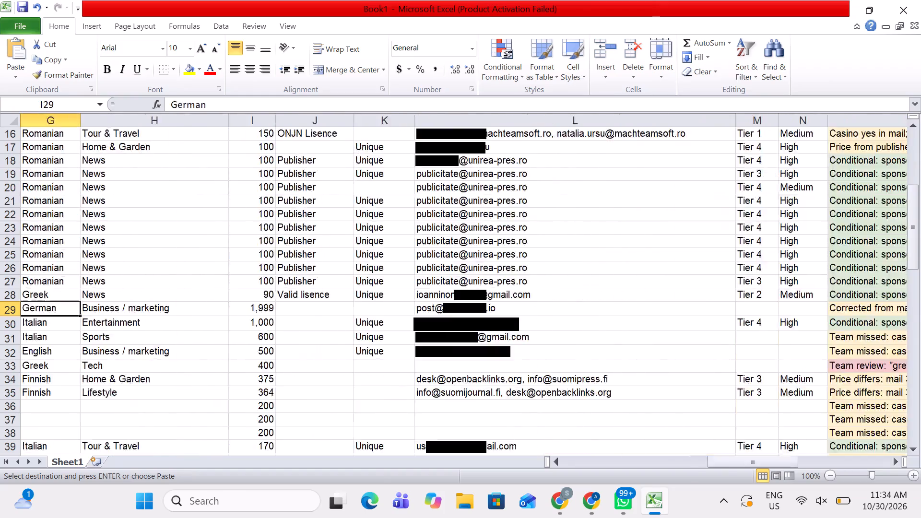
key("Right")
key("ctrl+c")
Examine the papa.de row in Book1, including language, category, casino price, link policy, contact, grade, priority and remark.
key("Right")
key("Right")
key("Right")
key("Right")
key("Right")
key("Right")
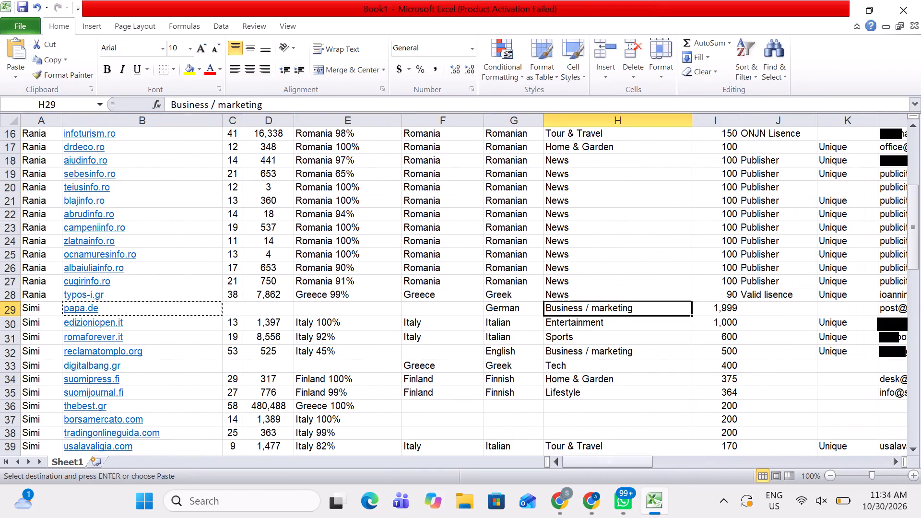
key("Right")
key("Right")
key("Right")
key("Right")
key("Left")
key("Left")
key("Right")
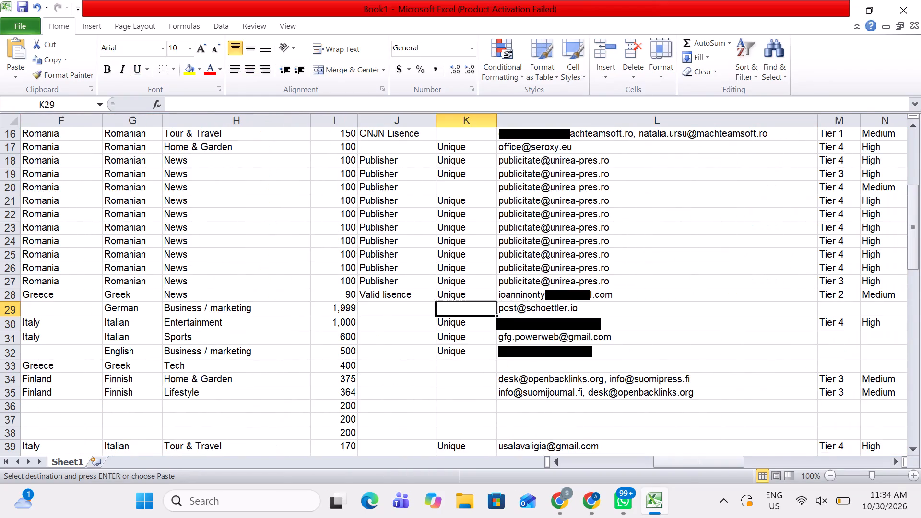
key("Right")
key("Right")
key("Right")
key("Right")
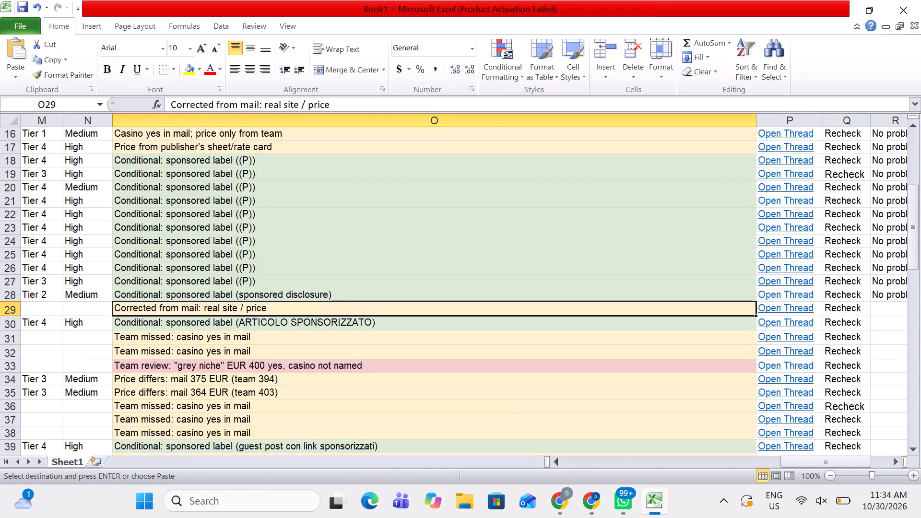
Switch to Gmail in Chrome and open the Google account switcher.
key("alt+Tab")
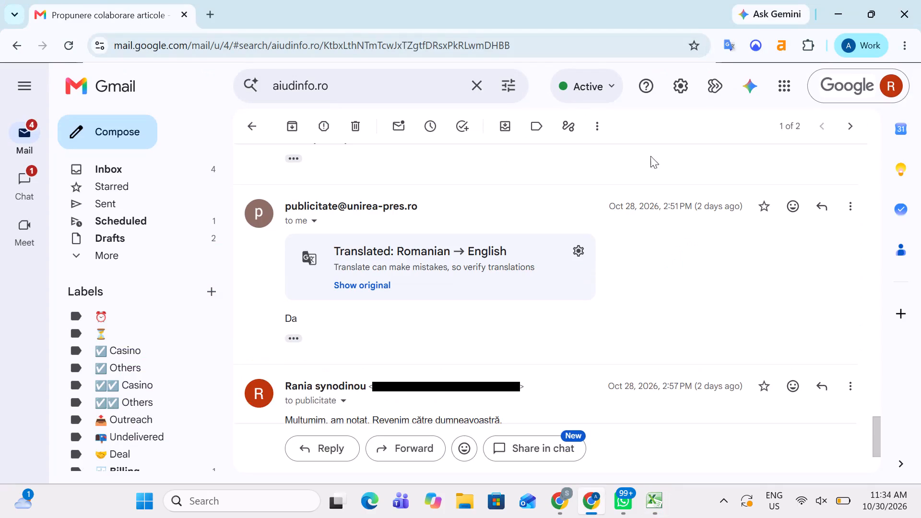
left_click(880, 87)
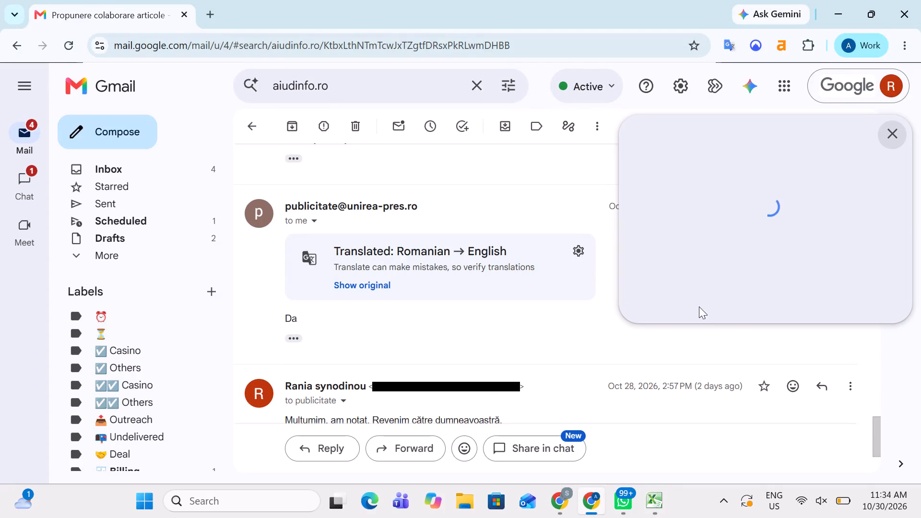
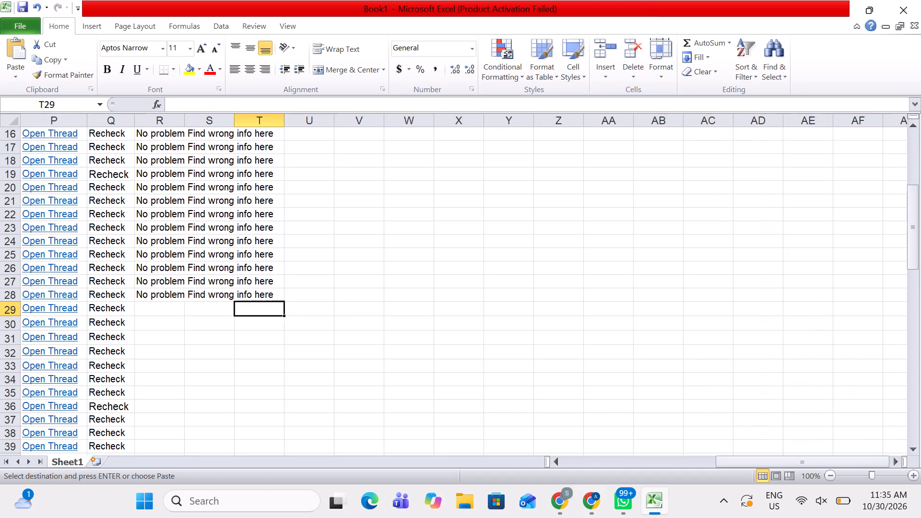
Enter "Not Added in Sheet Yet" as the recheck outcome for papa.de in row 29 of Book1.
key("Left")
key("Left")
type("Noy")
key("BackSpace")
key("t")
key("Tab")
Examine the papa.de row in Book1 from its recheck outcome back to the website name.
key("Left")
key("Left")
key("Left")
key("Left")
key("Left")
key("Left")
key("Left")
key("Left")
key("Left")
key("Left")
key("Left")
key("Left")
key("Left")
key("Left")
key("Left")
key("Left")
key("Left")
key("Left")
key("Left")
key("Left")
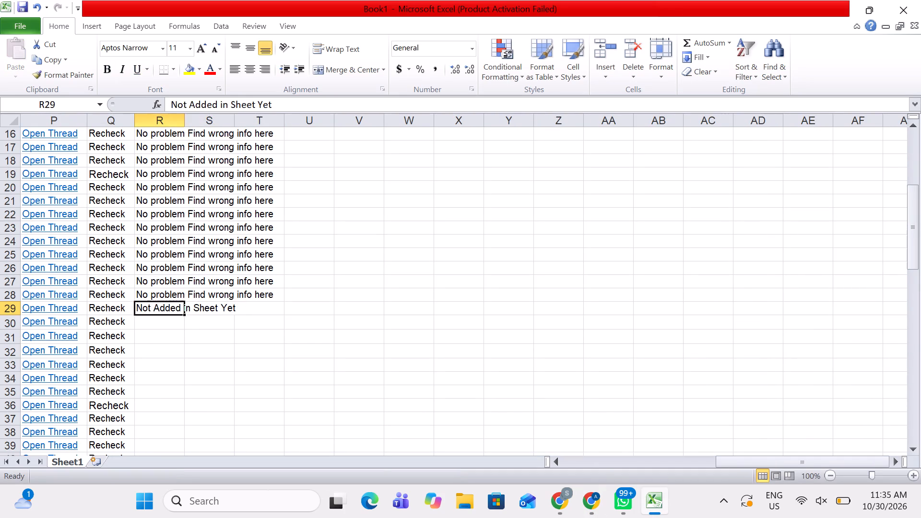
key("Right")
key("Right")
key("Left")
Switch to Gmail in Chrome, read the schoettler.io thread about papa.de for its price terms, and return to the inbox.
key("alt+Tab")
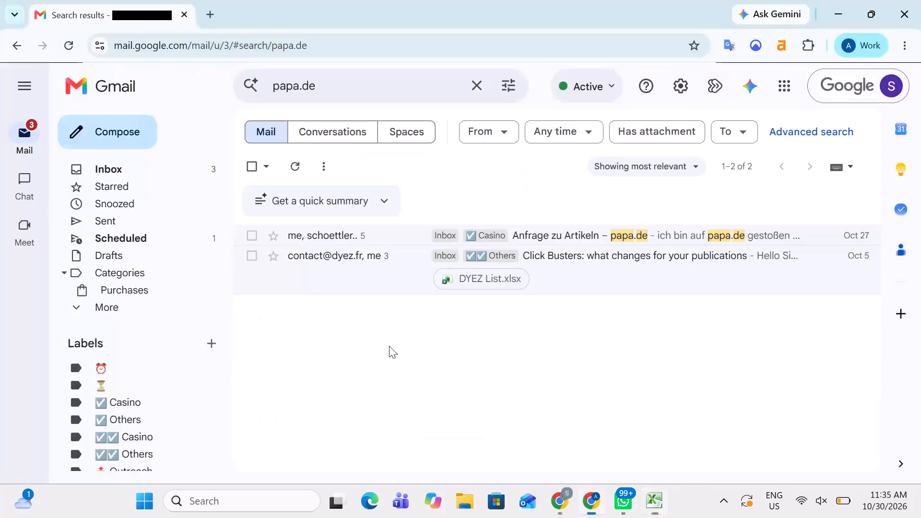
left_click(373, 230)
scroll(396, 259, "down", 4)
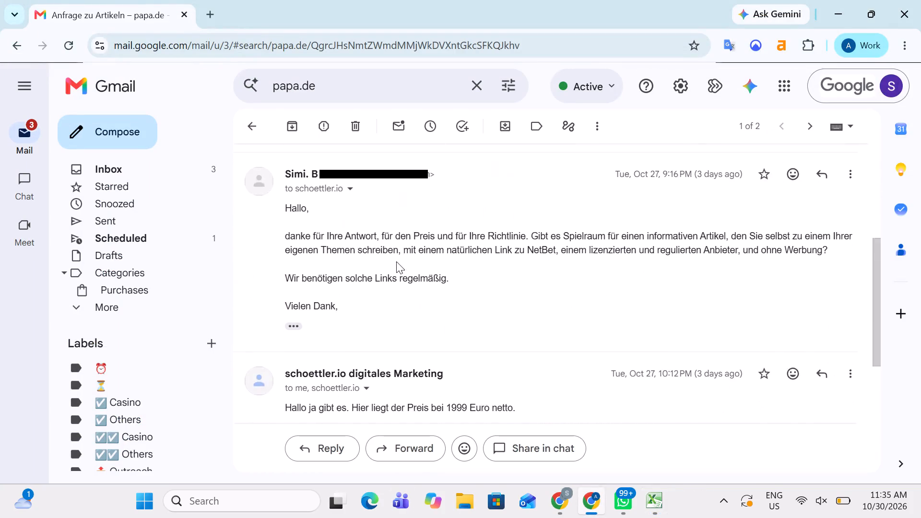
scroll(398, 262, "down", 6)
scroll(383, 307, "down", 1)
scroll(342, 366, "up", 1)
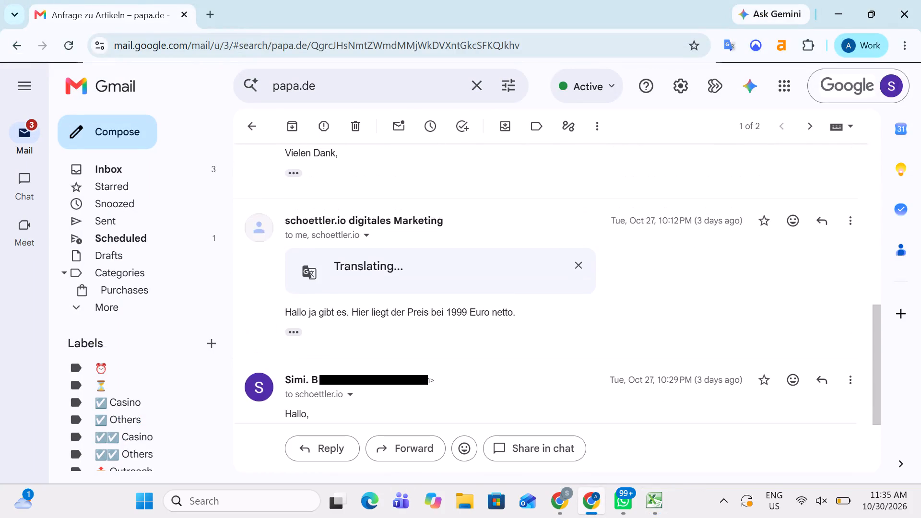
left_click(248, 136)
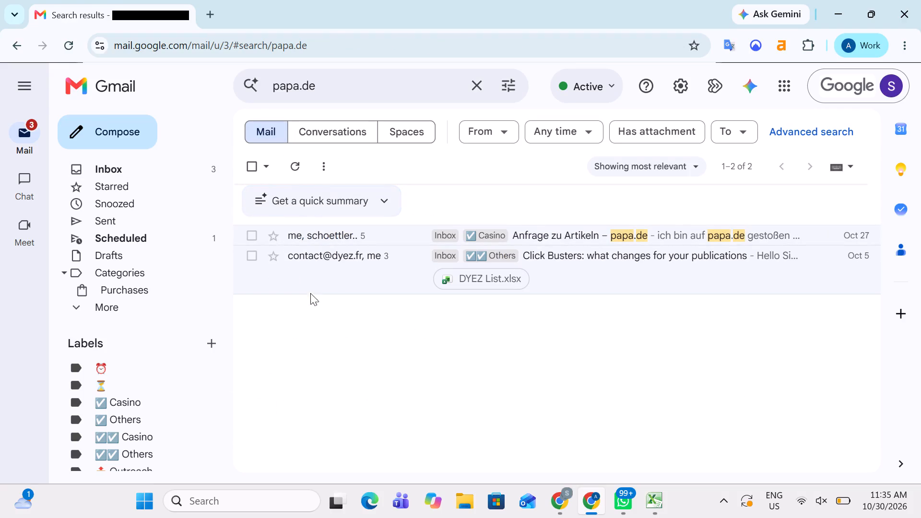
left_click(211, 168)
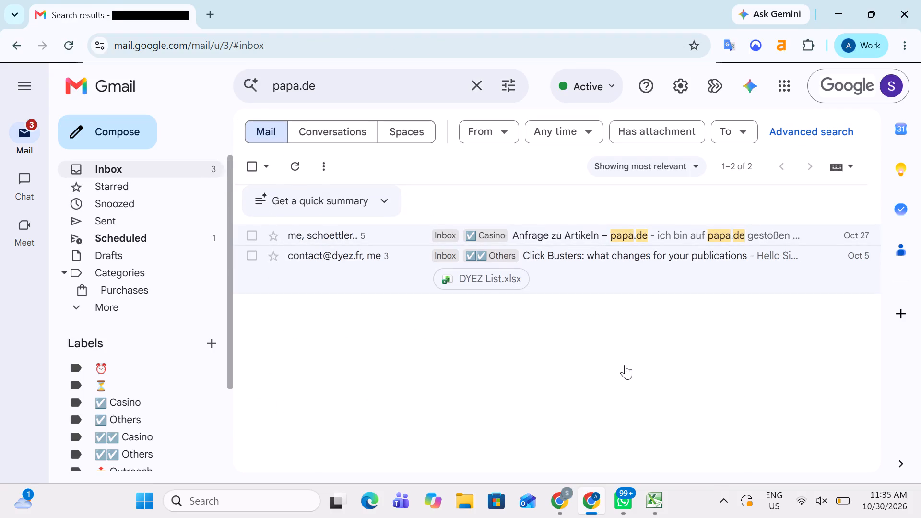
Switch back to Book1 and copy the edizioniopen.it website name from row 30.
key("alt+Tab")
key("Right")
key("Left")
key("Down")
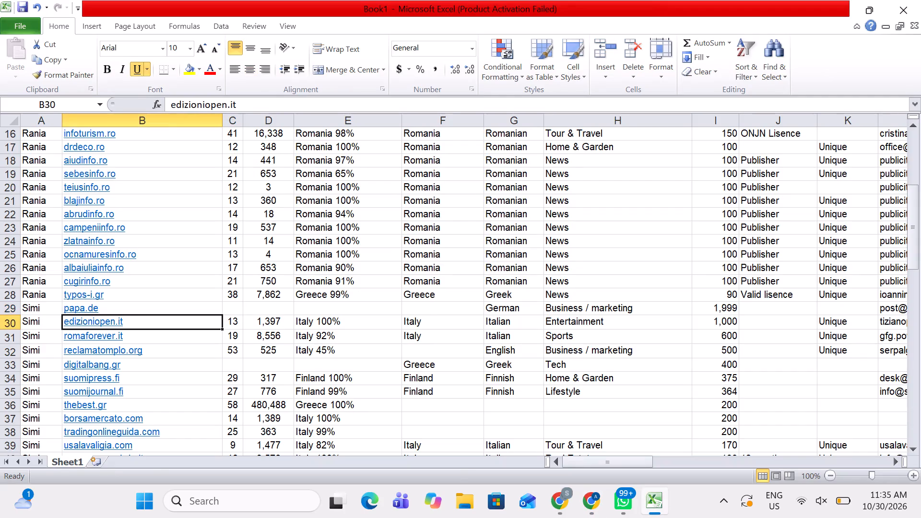
key("ctrl+c")
Examine the edizioniopen.it row in Book1, including traffic, country, language, category, price, contact, tier, priority and remark.
key("Right")
key("Right")
key("Right")
key("Right")
key("Right")
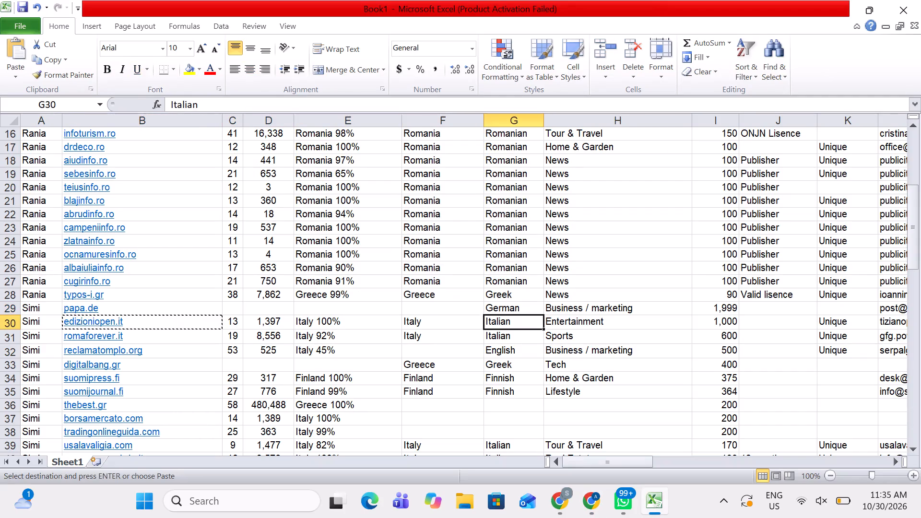
key("Right")
key("Right")
key("Right")
key("Right")
key("Right")
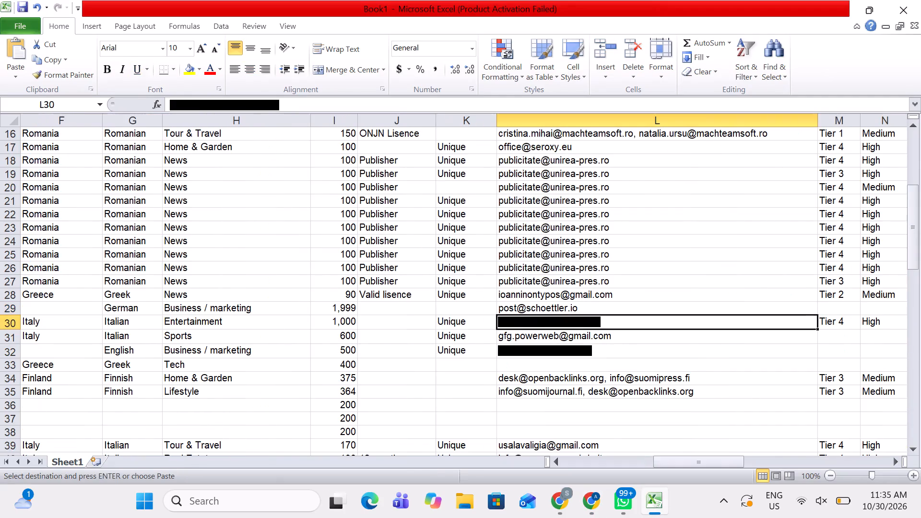
key("Right")
key("Right")
key("Right")
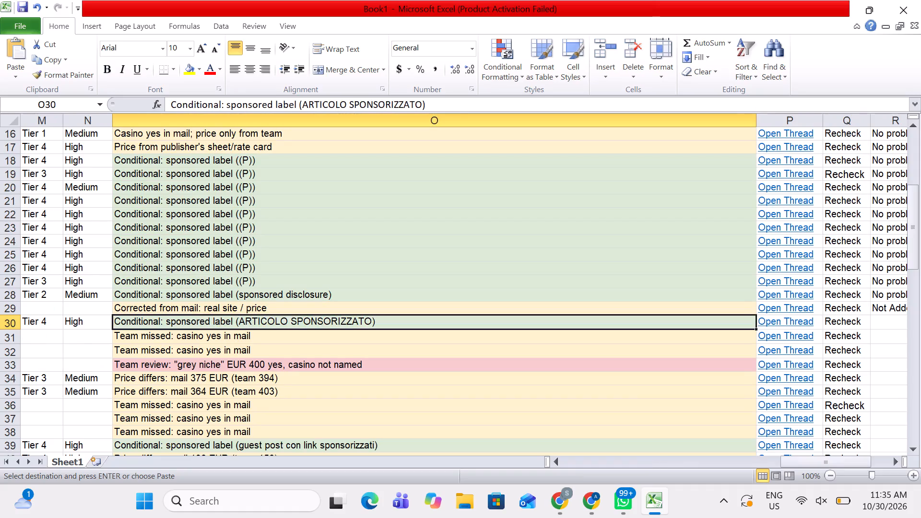
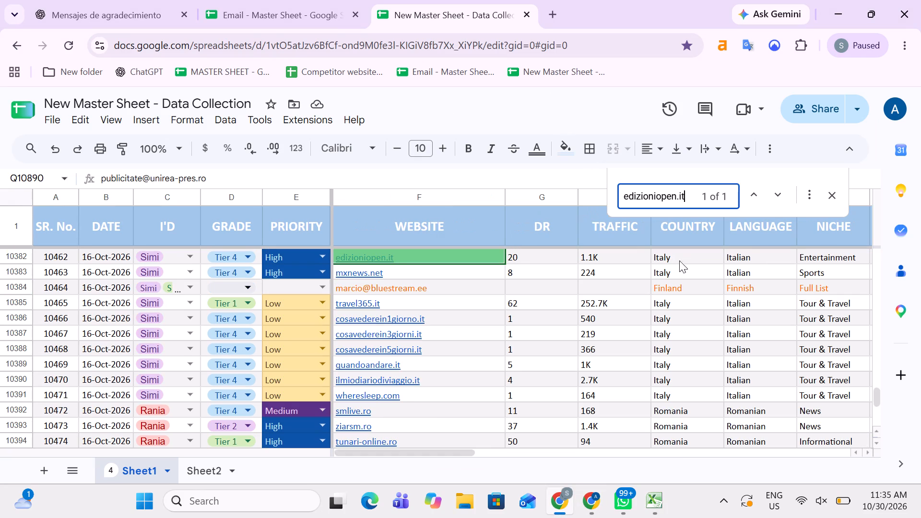
Examine the edizioniopen.it row in the master sheet, from DR through niche, prices, link policy, website type and contact details, and back to the grade.
left_click(542, 259)
key("Right")
key("Right")
key("Right")
key("Right")
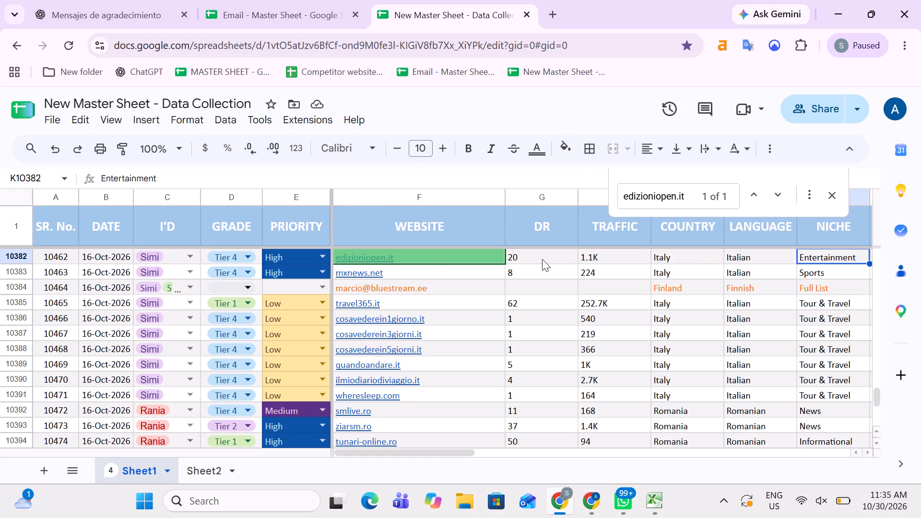
key("Right")
key("Right")
key("Right")
key("Right")
key("Right")
key("Right")
key("Right")
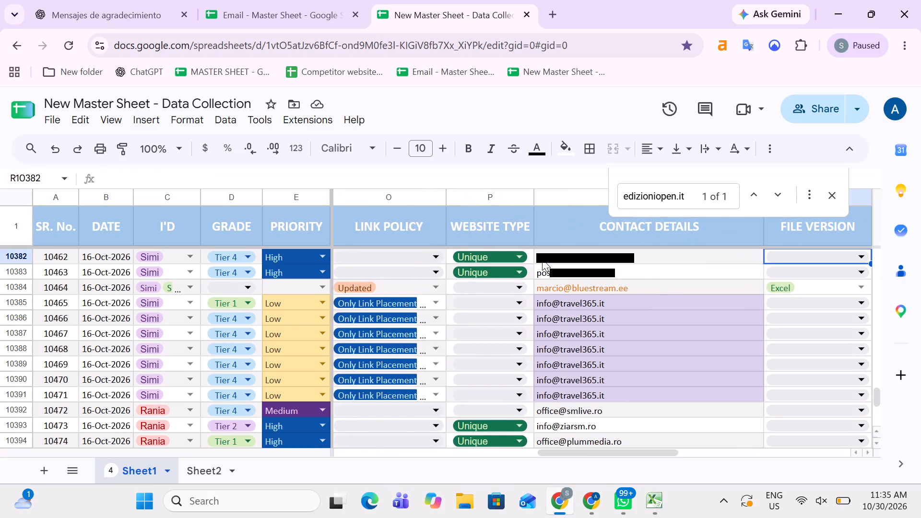
key("Right")
key("Left")
key("Left")
key("Left")
key("Left")
key("Left")
key("Left")
key("Left")
key("Left")
key("Left")
key("Left")
key("Left")
key("Left")
key("Left")
key("Left")
key("Left")
key("Left")
key("Left")
key("Left")
key("Left")
key("Left")
key("Right")
key("Right")
key("Right")
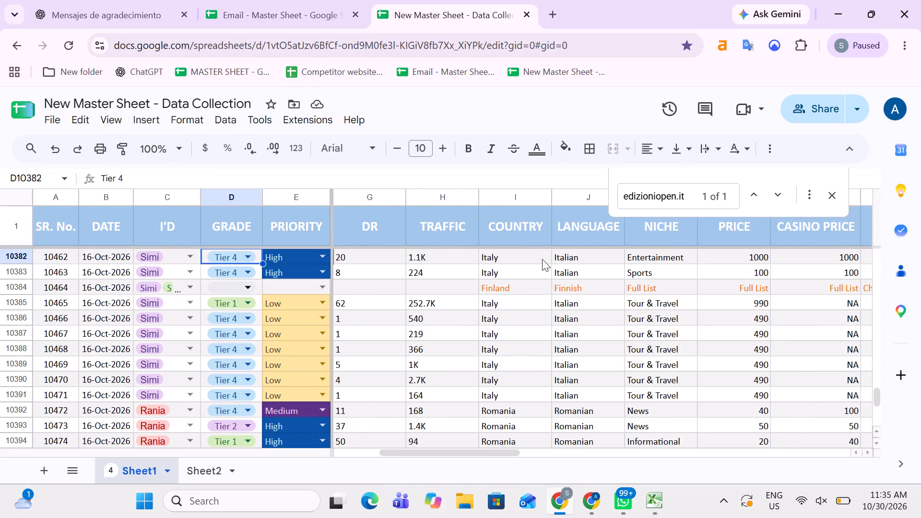
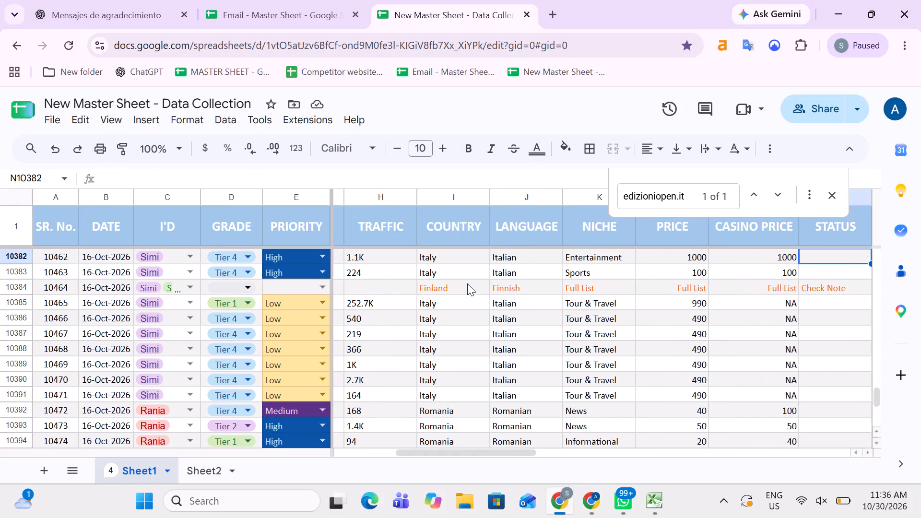
key("Right")
key("Right")
key("Left")
key("Left")
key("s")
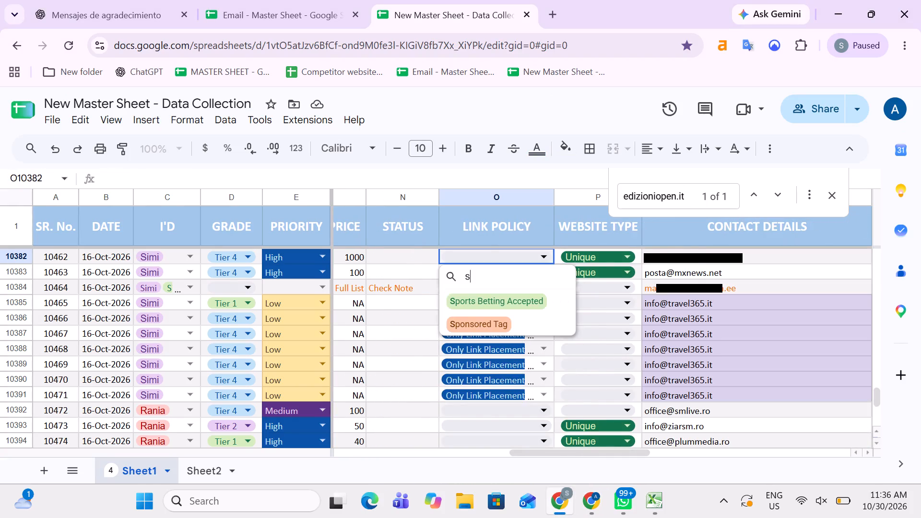
key("Down")
key("Down")
key("Return")
Examine the edizioniopen.it row in the master sheet, from link policy and contact details back to the website name.
key("Up")
key("Right")
key("Right")
key("Right")
key("Left")
key("Left")
key("Left")
key("Left")
key("Left")
key("Left")
key("Left")
key("Left")
key("Left")
key("Left")
key("Left")
key("Left")
key("Left")
key("Left")
key("Left")
key("Left")
key("Left")
key("Left")
key("Left")
key("Left")
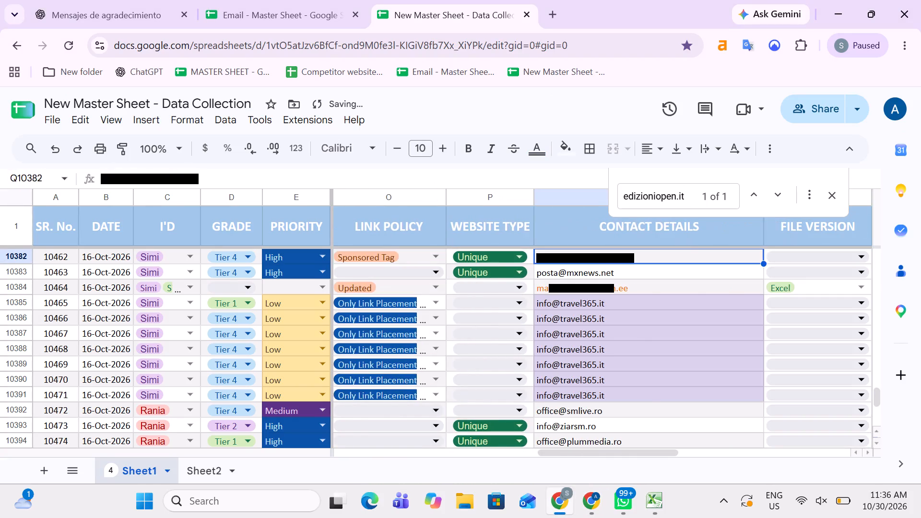
key("Right")
key("Right")
key("Right")
key("Right")
key("Right")
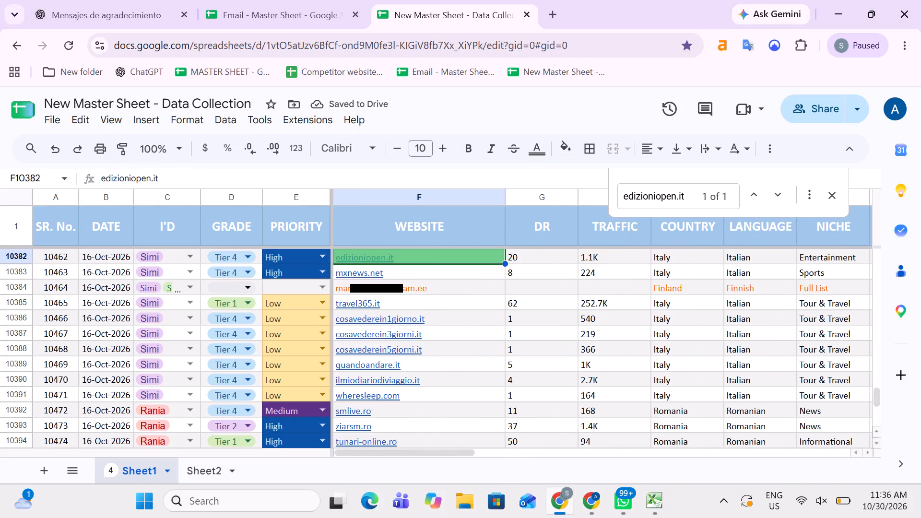
Switch to Book1 and enter "Corrected" beside the Recheck entry in the edizioniopen.it row.
key("alt+Tab")
key("alt+Tab")
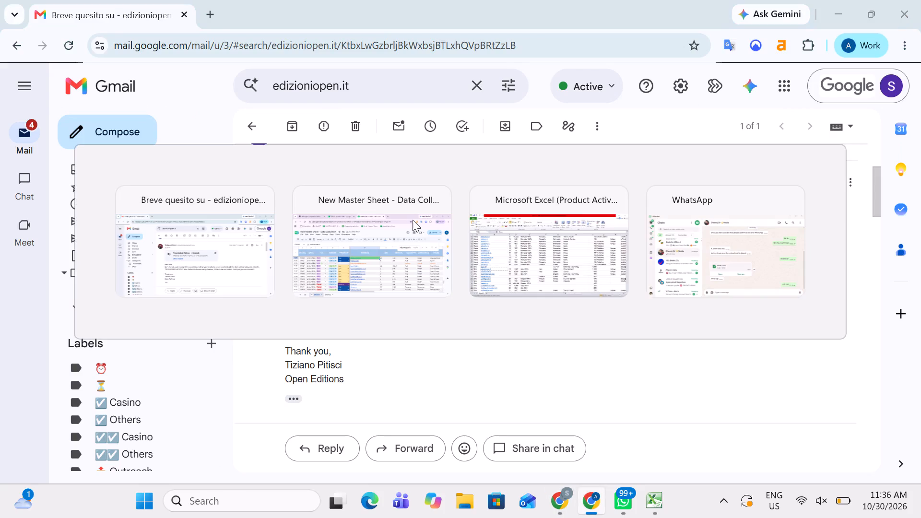
key("alt+Tab")
key("Right")
key("Right")
key("Right")
key("Right")
key("Right")
key("Right")
key("Right")
key("Right")
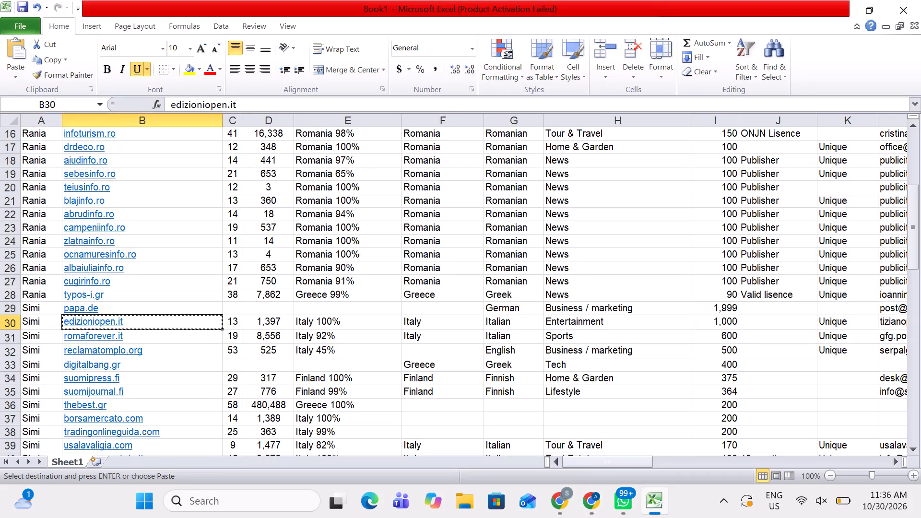
key("Right")
key("Right")
key("Right")
key("Right")
key("Right")
key("Right")
key("Right")
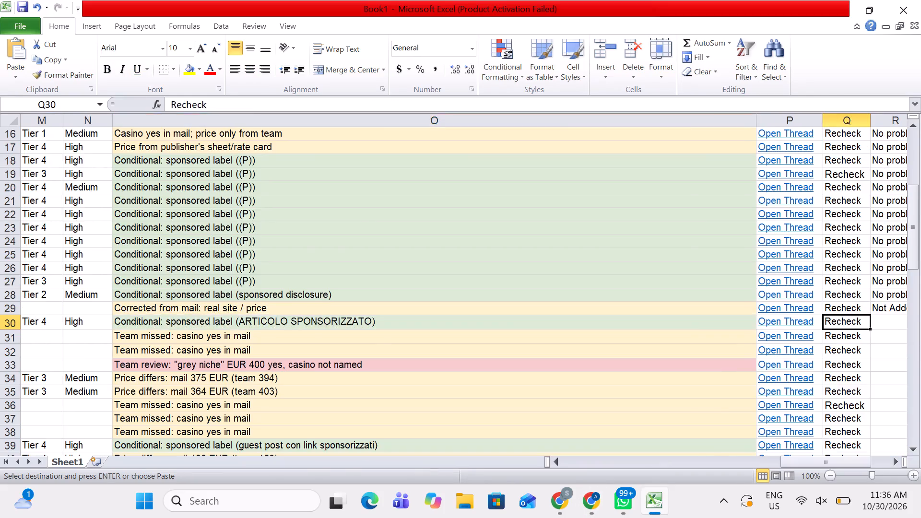
key("Right")
key("Right")
key("Right")
key("Right")
key("Left")
key("Left")
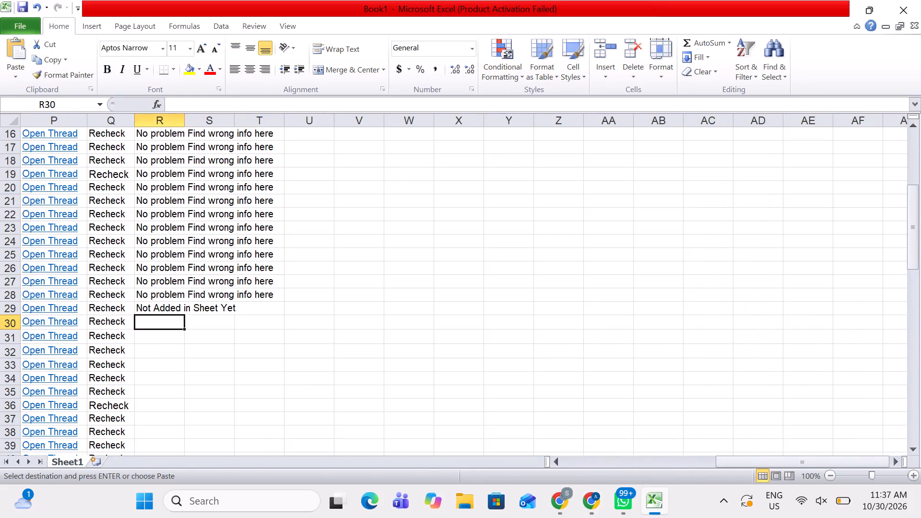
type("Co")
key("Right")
Copy the romaforever.it website name from its row in Book1.
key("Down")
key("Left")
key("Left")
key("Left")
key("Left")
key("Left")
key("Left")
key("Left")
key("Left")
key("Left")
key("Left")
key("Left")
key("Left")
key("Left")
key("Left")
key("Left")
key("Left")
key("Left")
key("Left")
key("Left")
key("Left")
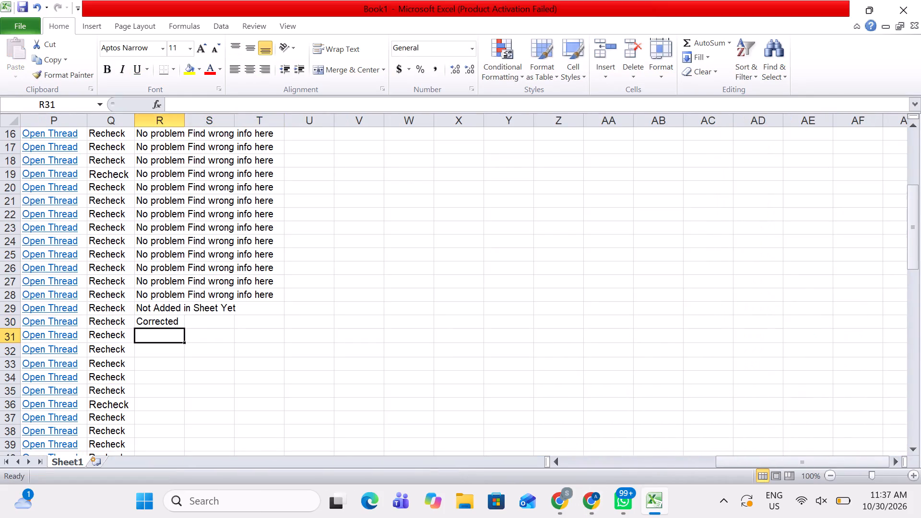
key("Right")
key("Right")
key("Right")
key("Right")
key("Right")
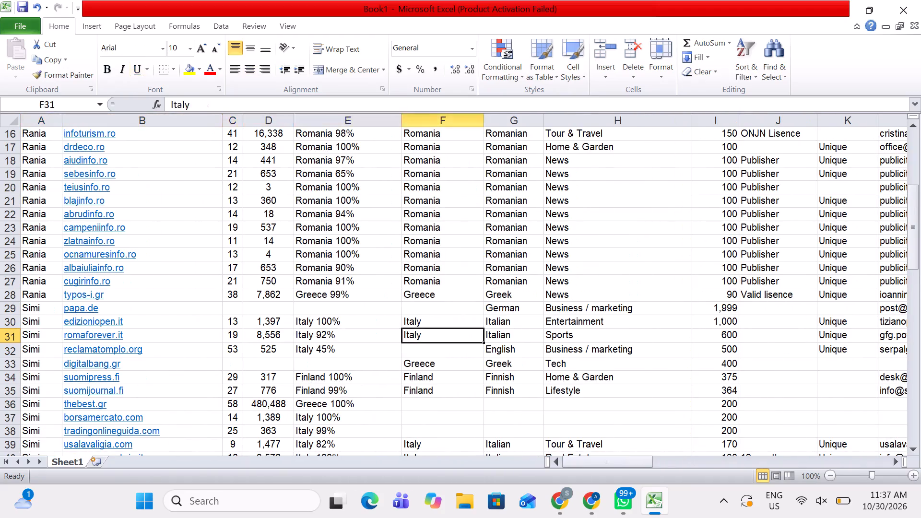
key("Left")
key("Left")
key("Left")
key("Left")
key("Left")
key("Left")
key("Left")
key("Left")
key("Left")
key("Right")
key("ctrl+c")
Examine the romaforever.it row in Book1, including its metrics, price, contact details and review note.
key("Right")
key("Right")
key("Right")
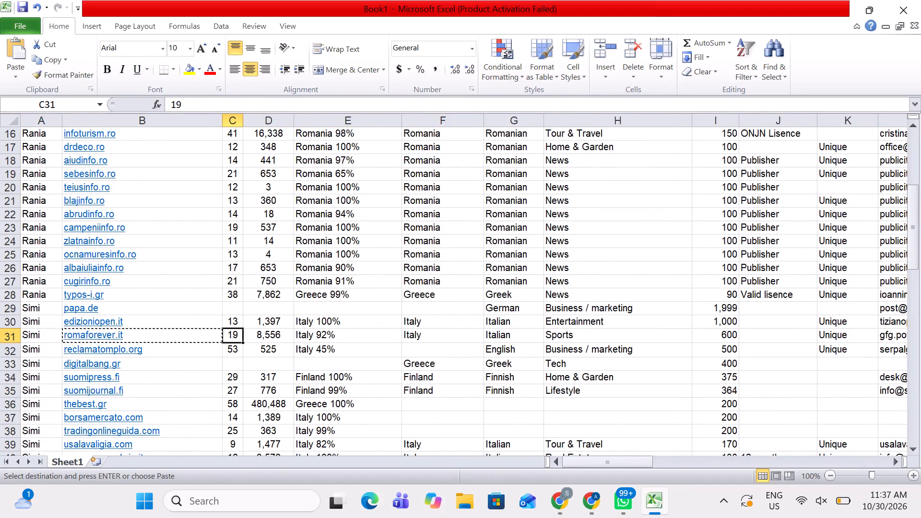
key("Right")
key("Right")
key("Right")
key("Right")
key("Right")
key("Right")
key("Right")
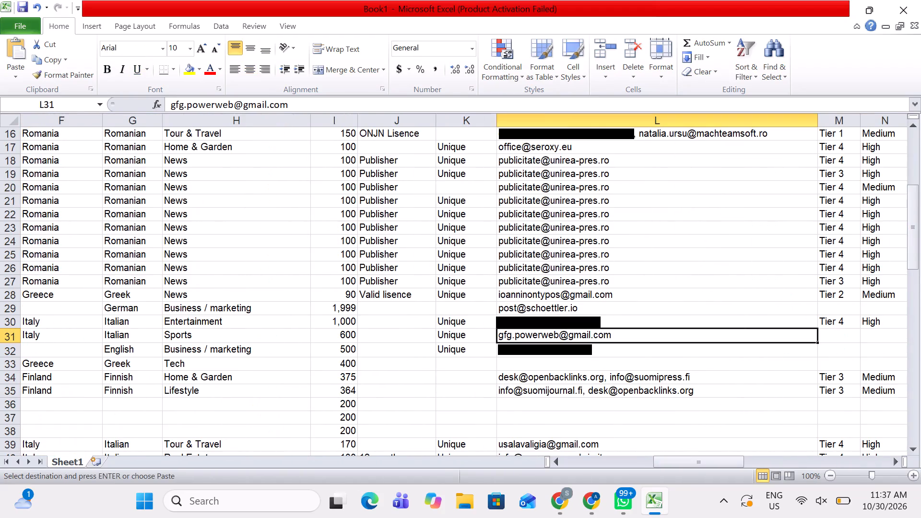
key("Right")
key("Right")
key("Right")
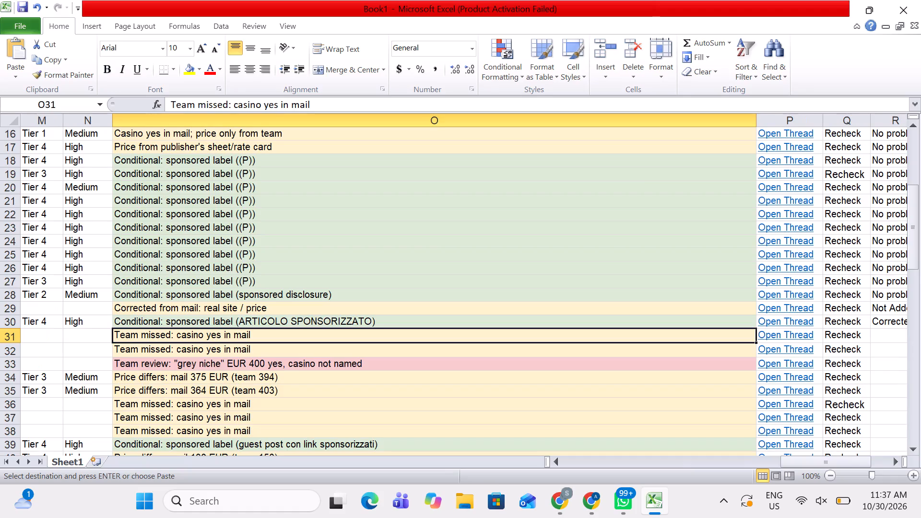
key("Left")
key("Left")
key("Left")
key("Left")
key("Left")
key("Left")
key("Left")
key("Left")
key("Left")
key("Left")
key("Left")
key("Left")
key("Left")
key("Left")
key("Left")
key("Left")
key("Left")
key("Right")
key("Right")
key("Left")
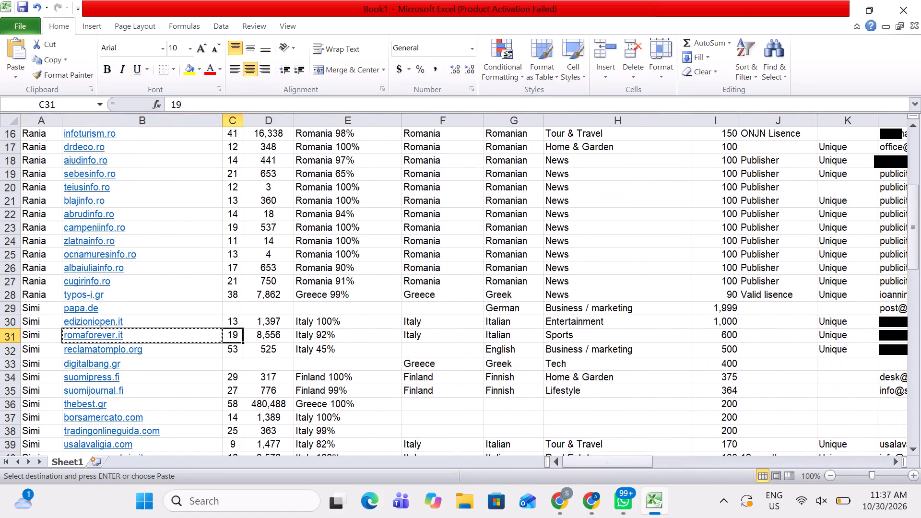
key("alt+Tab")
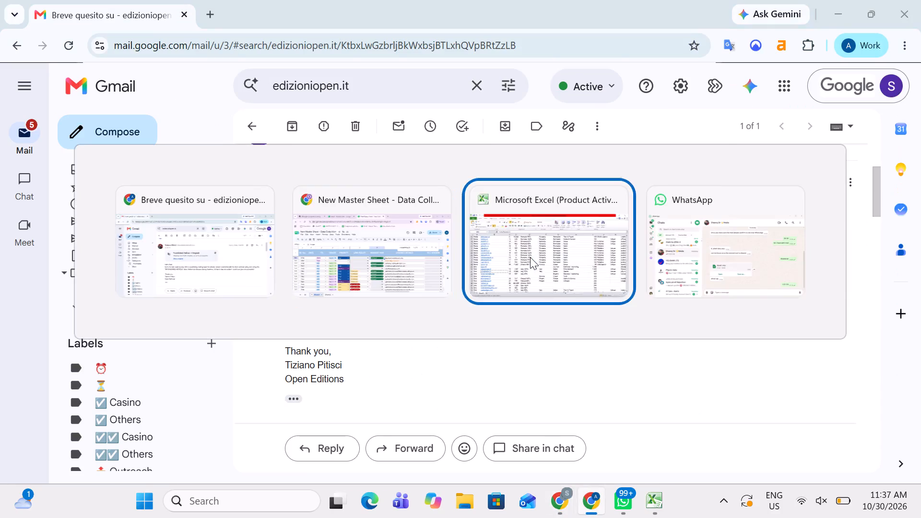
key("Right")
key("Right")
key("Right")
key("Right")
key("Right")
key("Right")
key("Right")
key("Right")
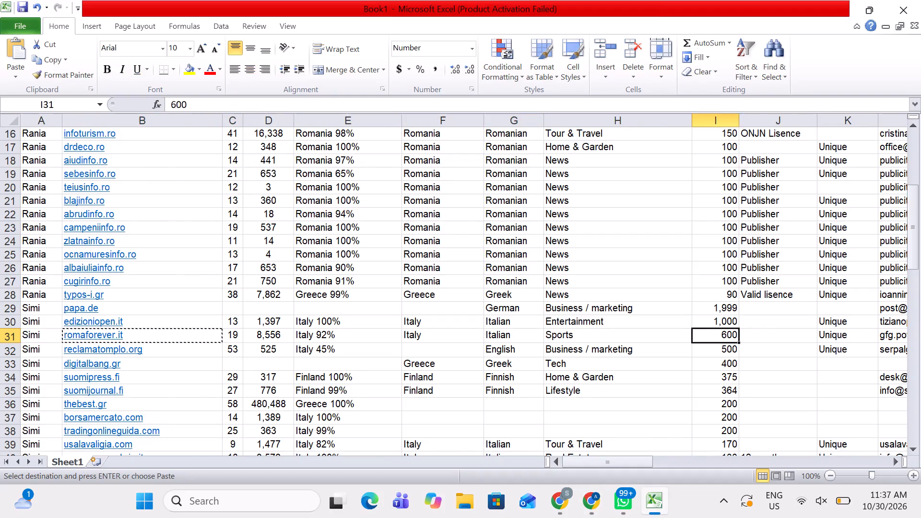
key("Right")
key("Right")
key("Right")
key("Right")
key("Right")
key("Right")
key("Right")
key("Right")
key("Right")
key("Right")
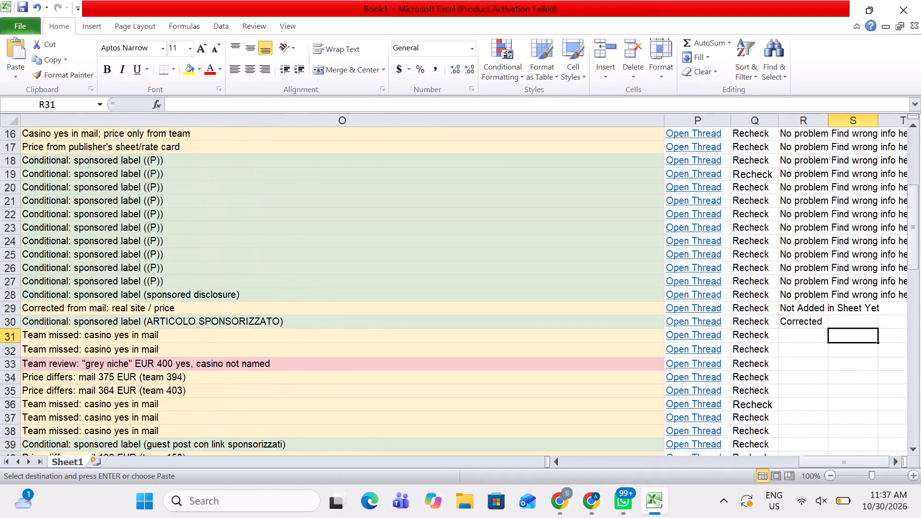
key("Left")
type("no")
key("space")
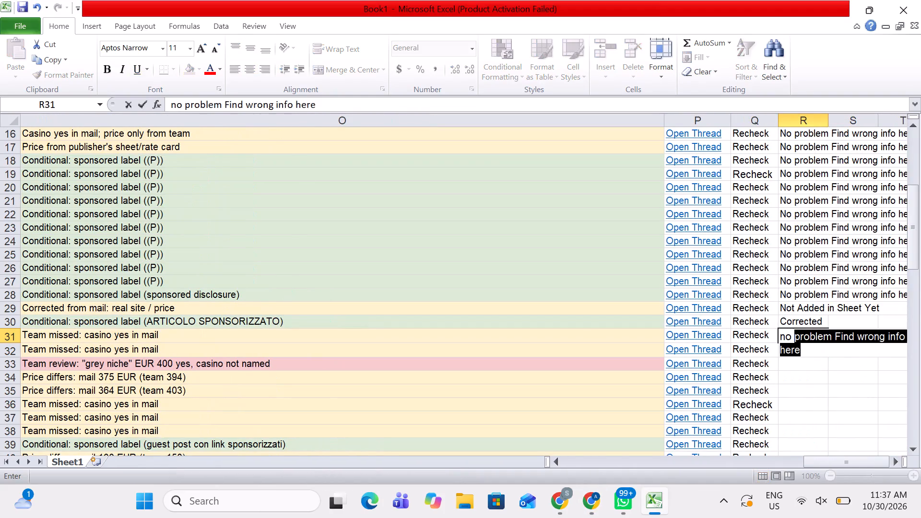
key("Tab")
Copy the reclamatomplo.org website name from its row in Book1.
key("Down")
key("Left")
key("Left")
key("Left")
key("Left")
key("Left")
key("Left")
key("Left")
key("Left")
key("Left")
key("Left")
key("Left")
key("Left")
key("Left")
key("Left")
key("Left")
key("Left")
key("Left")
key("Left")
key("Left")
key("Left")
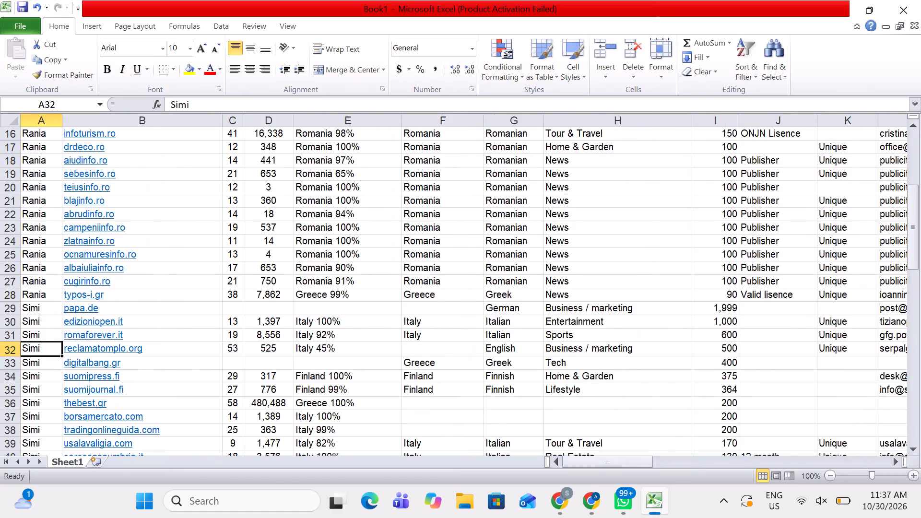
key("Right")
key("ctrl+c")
Examine the reclamatomplo.org row in Book1 from its metrics through price, contact details and review note.
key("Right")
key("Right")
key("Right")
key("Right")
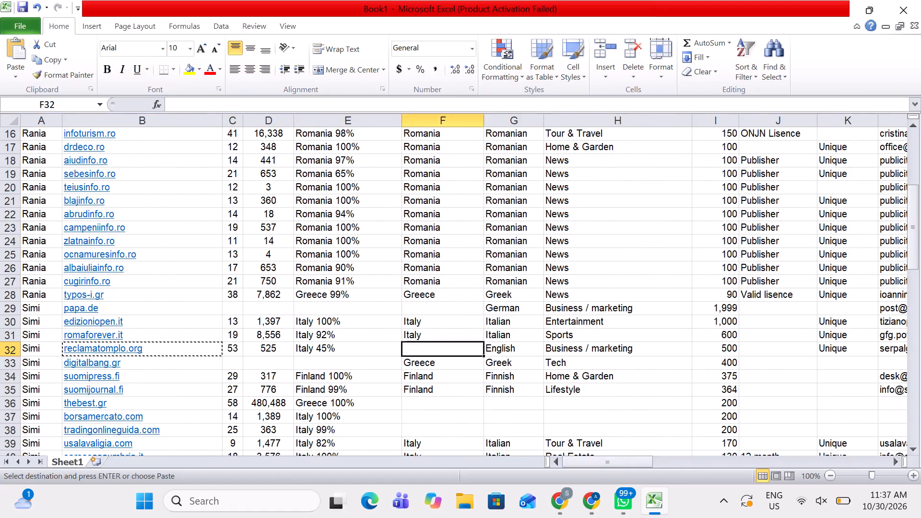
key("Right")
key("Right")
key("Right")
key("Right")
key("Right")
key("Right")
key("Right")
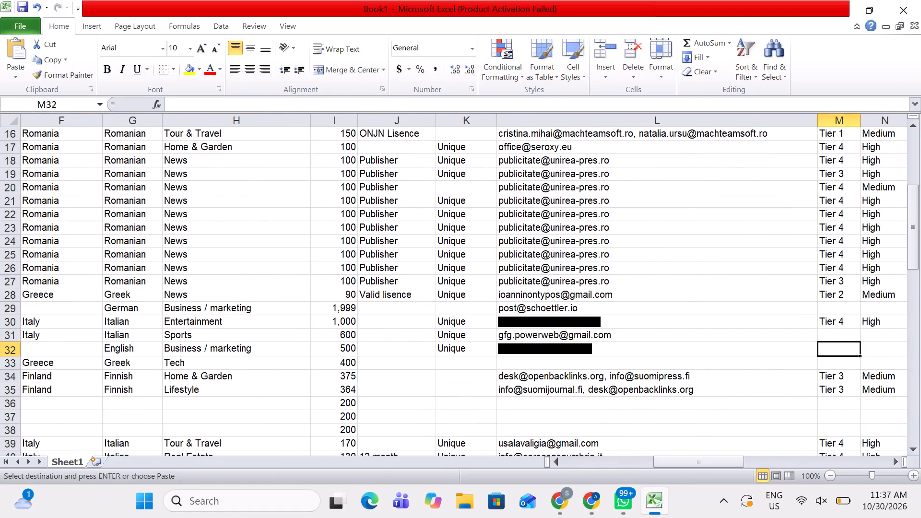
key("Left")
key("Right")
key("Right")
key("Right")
Switch to the master sheet, search it for reclamatomplo.org, repeat the search, and close the search.
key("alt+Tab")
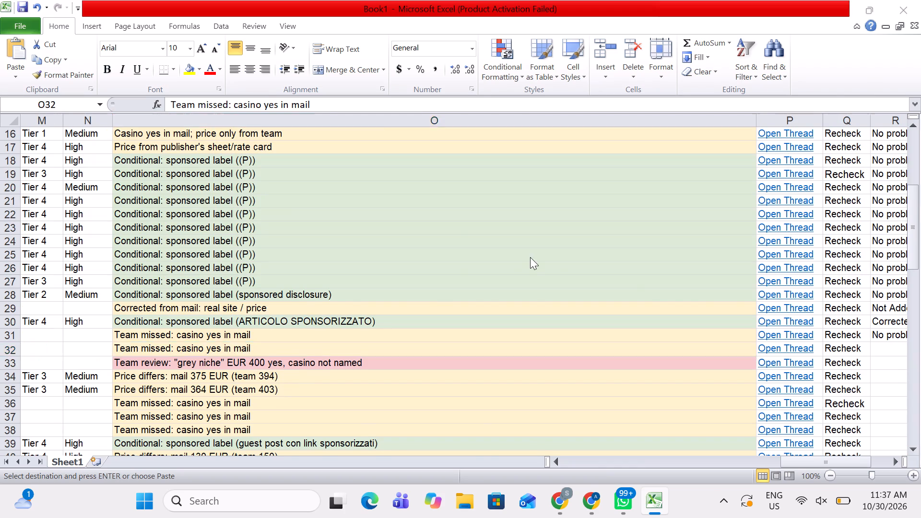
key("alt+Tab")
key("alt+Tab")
triple_click(661, 191)
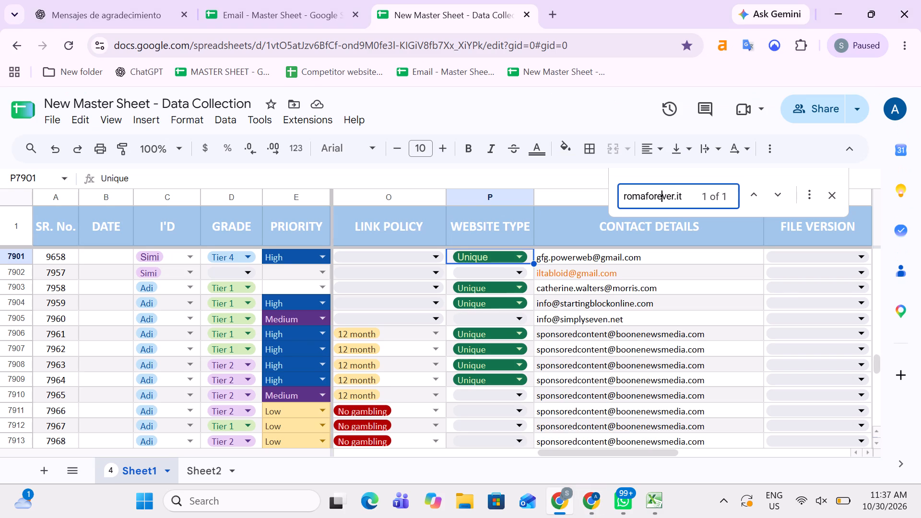
key("ctrl+v")
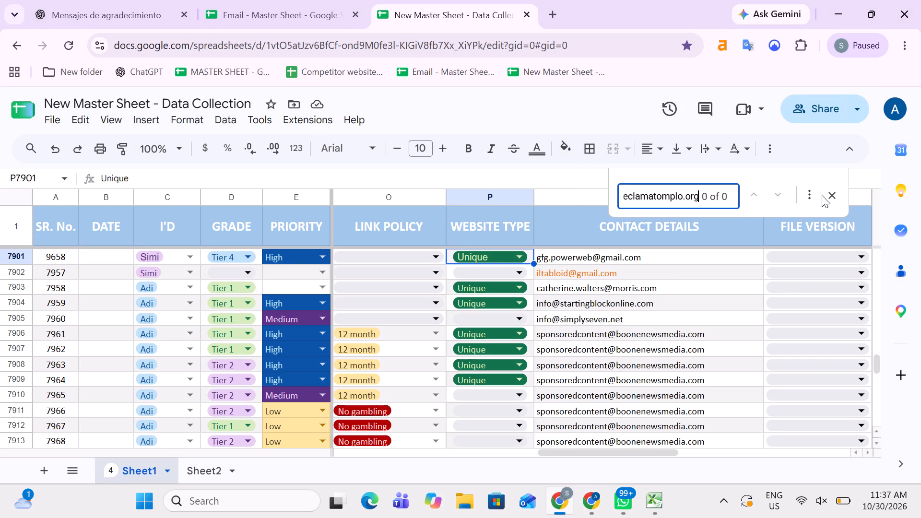
left_click(834, 194)
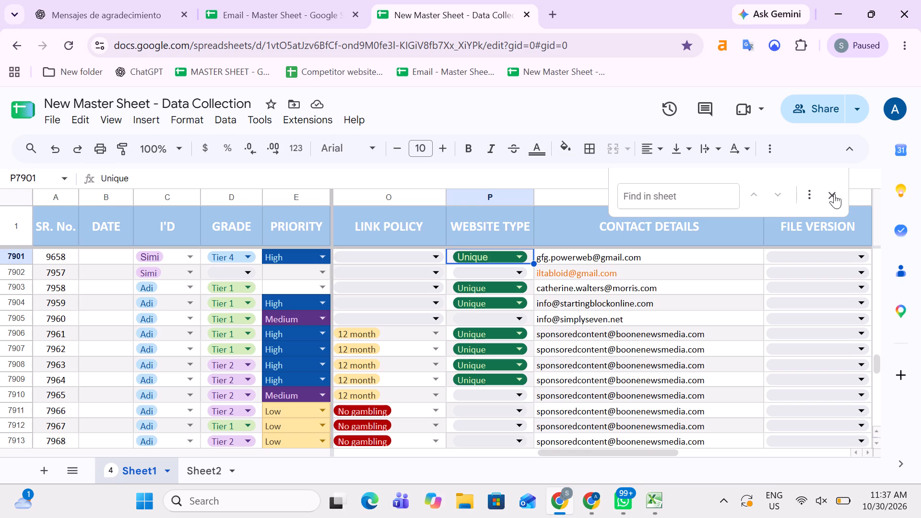
key("ctrl+f")
key("ctrl+v")
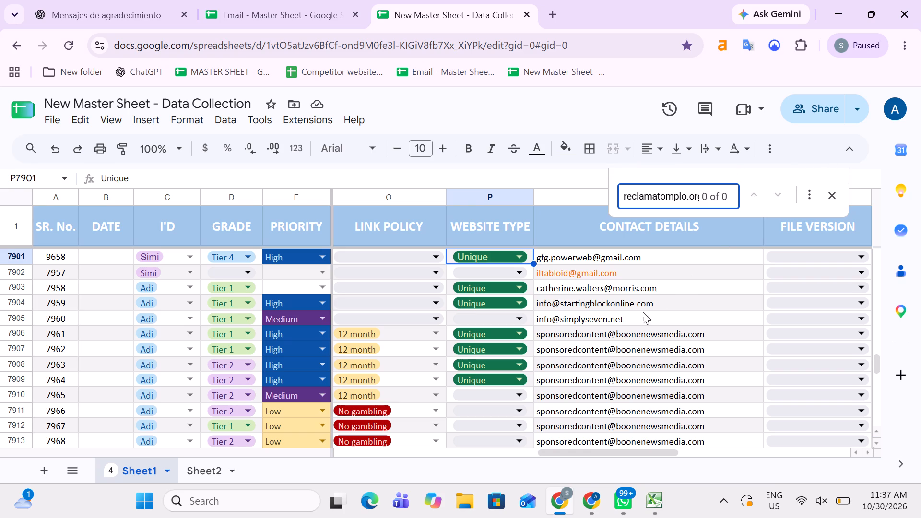
left_click(831, 196)
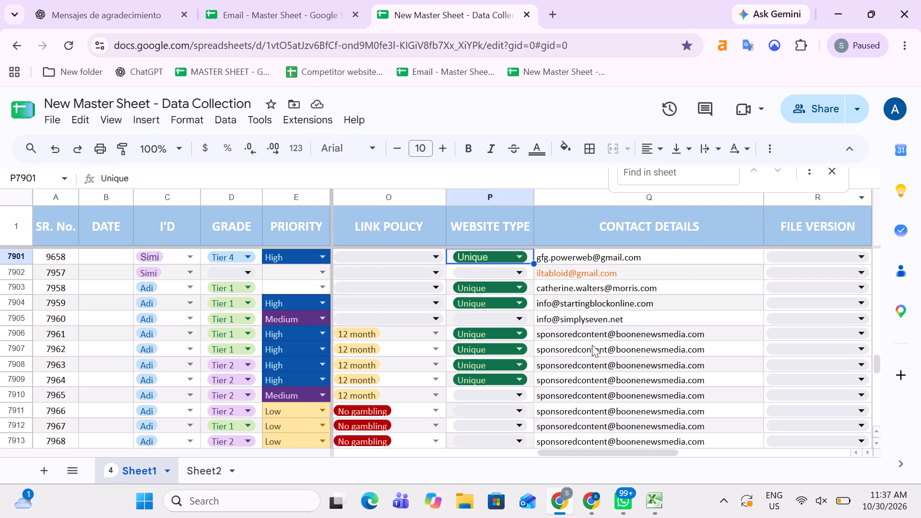
key("alt+Tab")
key("alt+Tab")
key("alt+Tab")
key("alt+Tab")
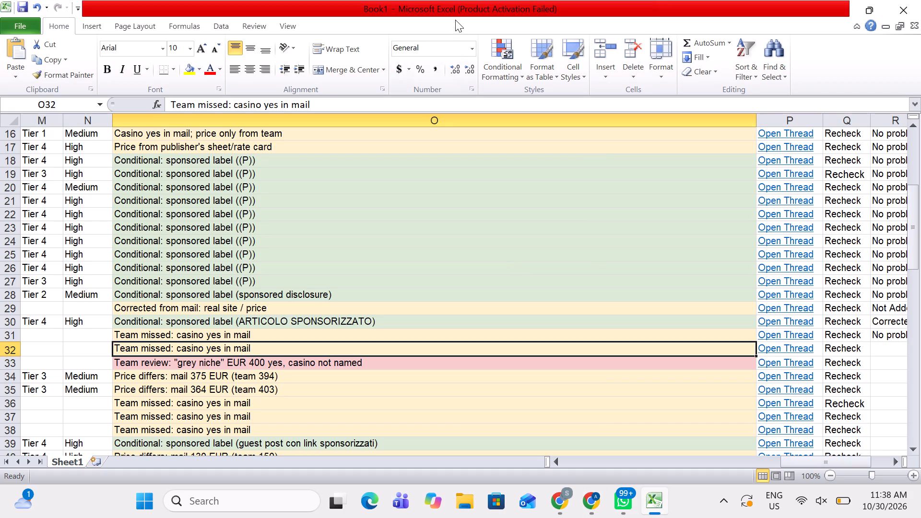
Switch to the master sheet, search it for the copied SERP Algos sender address, and close the search.
key("alt+Tab")
key("alt+Tab")
key("ctrl+f")
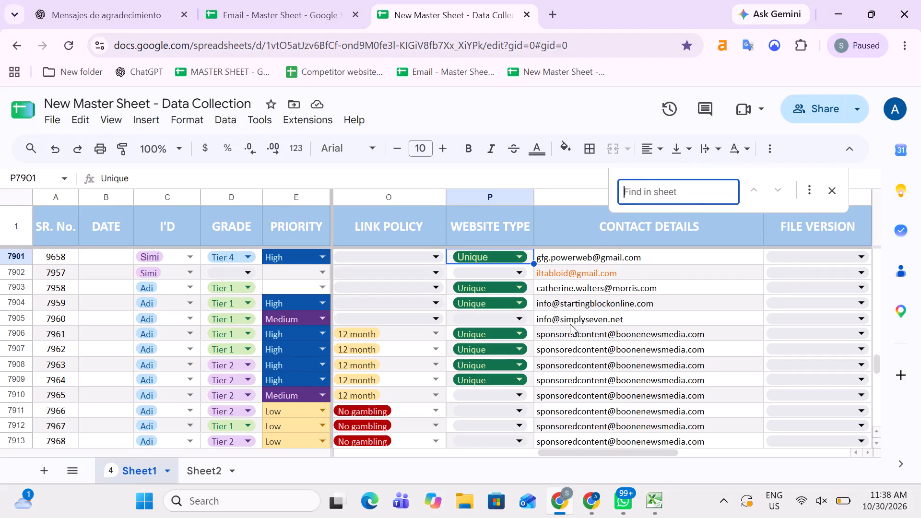
key("ctrl+v")
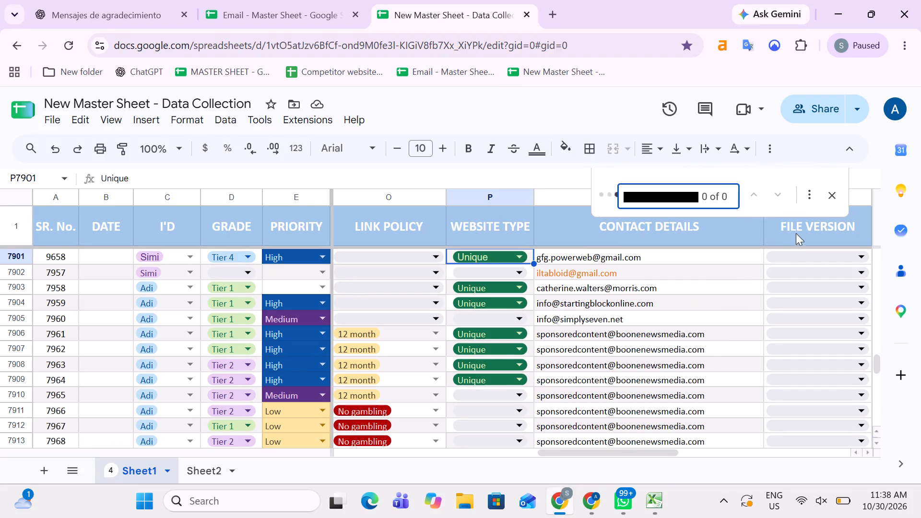
left_click(832, 190)
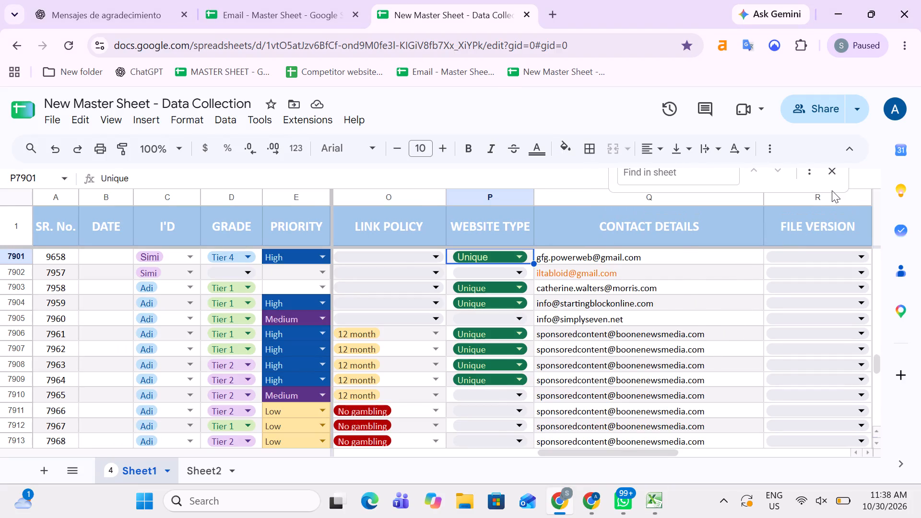
Look back across the romaforever.it row in the master sheet and go to the Website cell of the full-list entry below it.
key("ctrl+Left")
key("Left")
key("ctrl+Left")
key("Left")
key("Right")
key("Right")
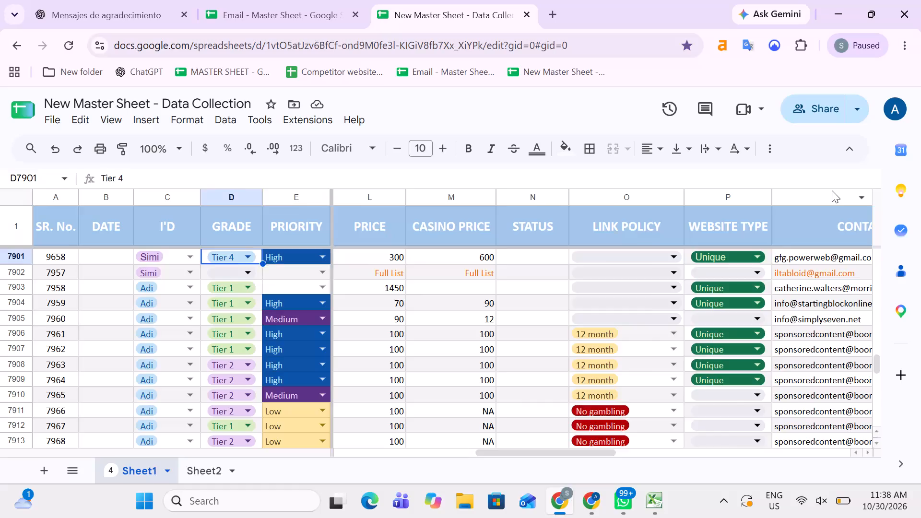
key("Right")
key("Right")
key("Right")
key("Left")
key("Left")
key("Right")
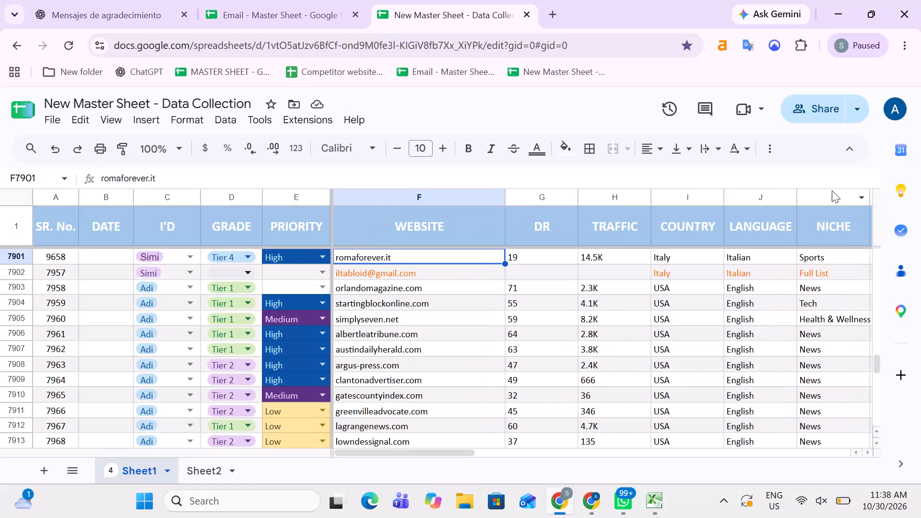
key("Down")
key("alt+Tab")
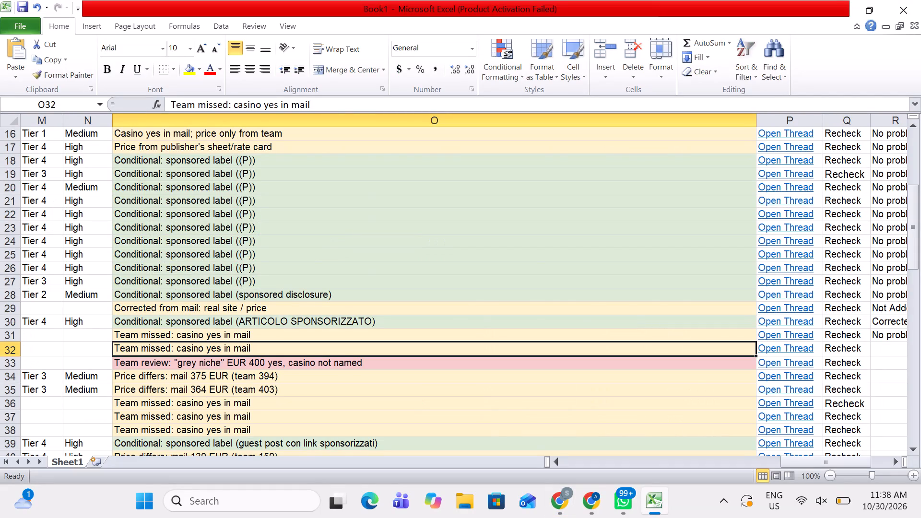
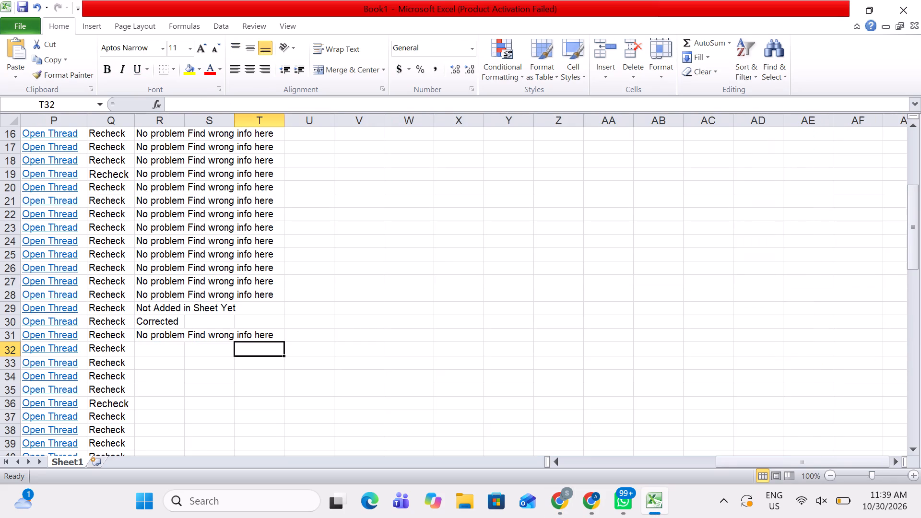
Enter the outcome "Not Added in Sheet Yet" beside the Recheck entry in row 32 of Book1.
key("Left")
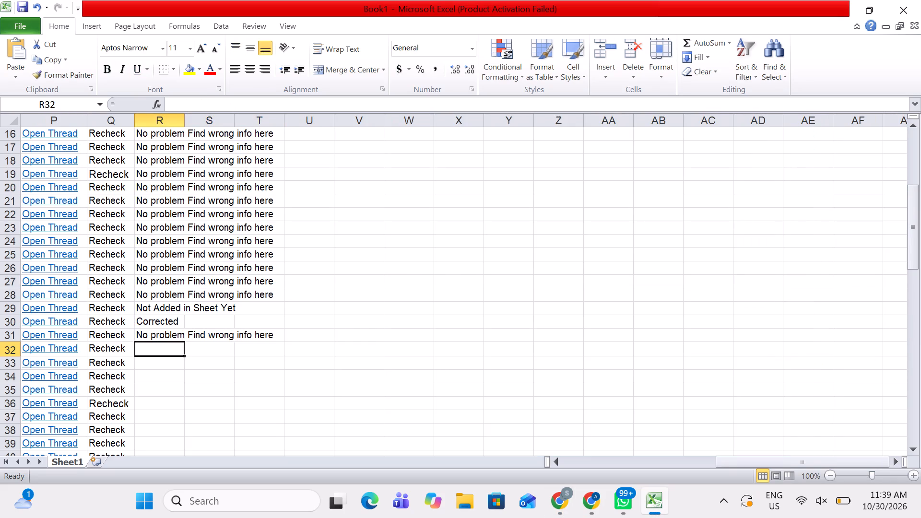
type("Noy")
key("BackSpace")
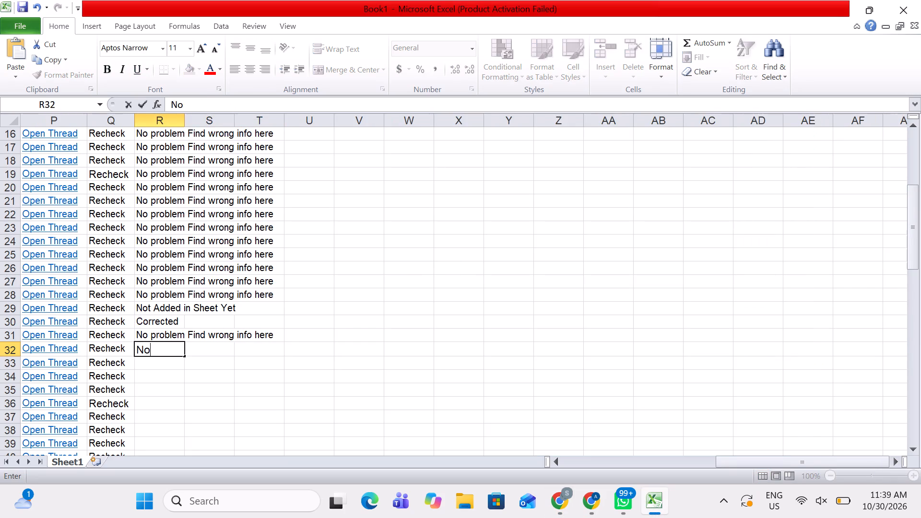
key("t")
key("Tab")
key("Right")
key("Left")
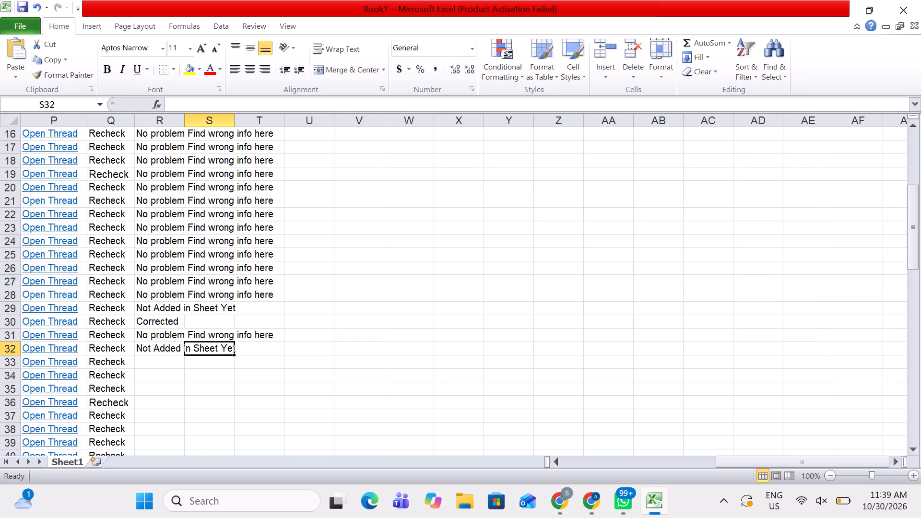
Enter the note "Because double right arrow mistake" in cell S32, beside the "Not Added" outcome for reclamatomplo.org.
type("Br")
key("BackSpace")
type("ecasue")
key("space")
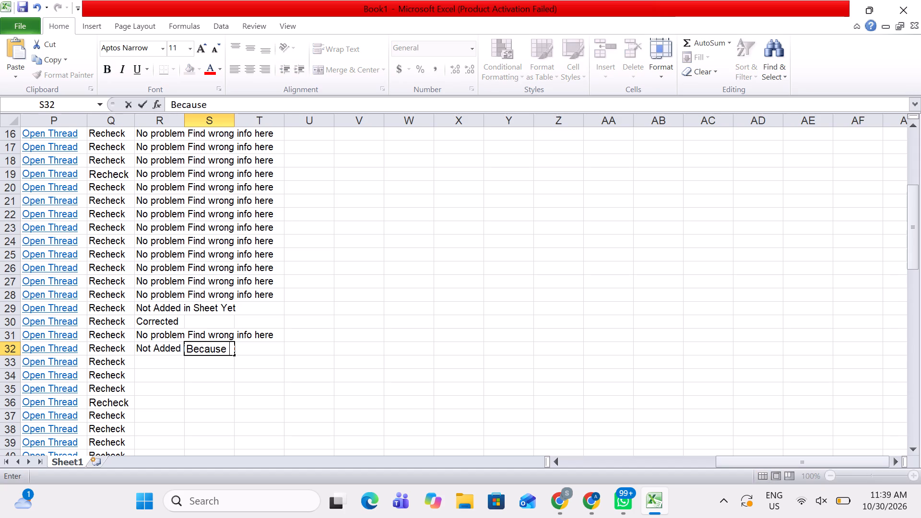
type("dou")
type("ble")
key("space")
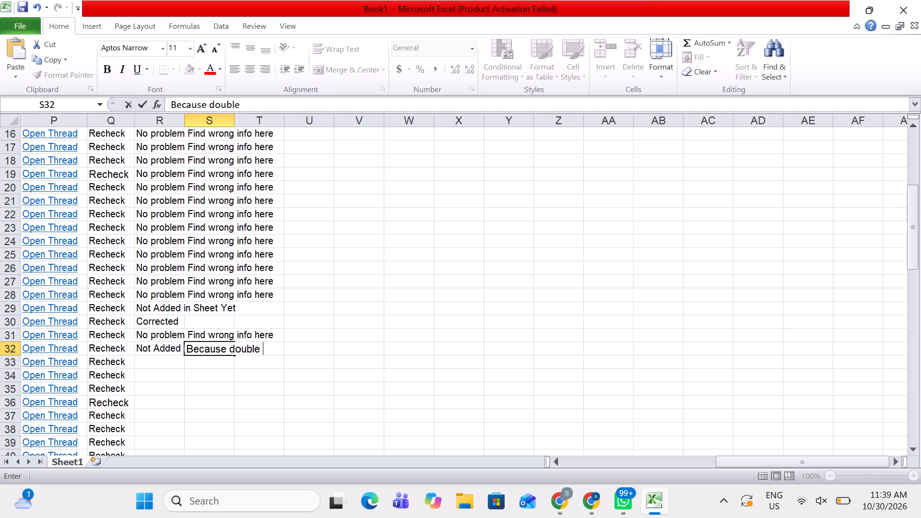
type("right")
key("space")
type("ticjs")
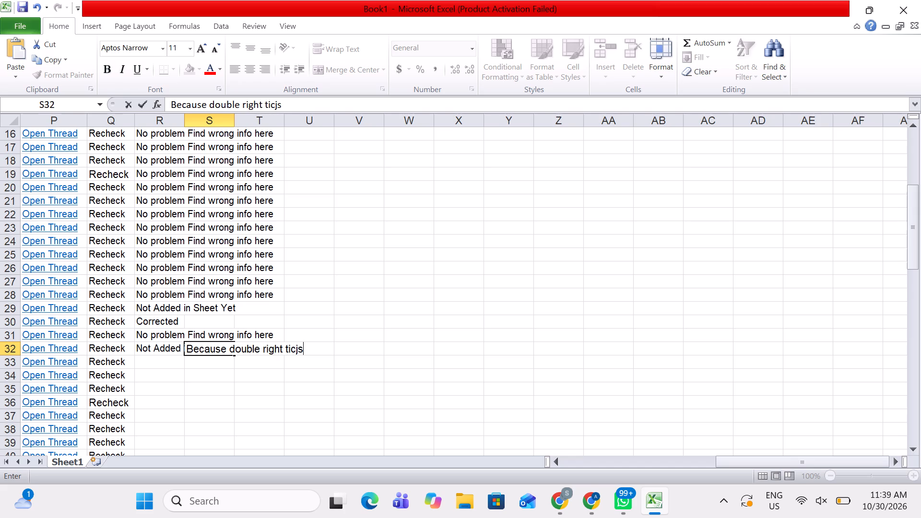
key("BackSpace")
key("BackSpace")
key("BackSpace")
key("BackSpace")
key("BackSpace")
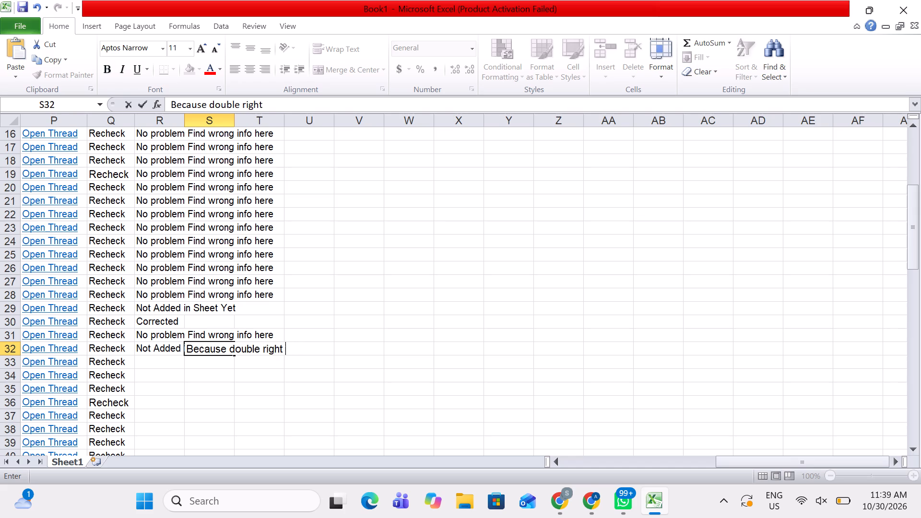
type("arroe")
key("BackSpace")
type("w al")
key("BackSpace")
key("BackSpace")
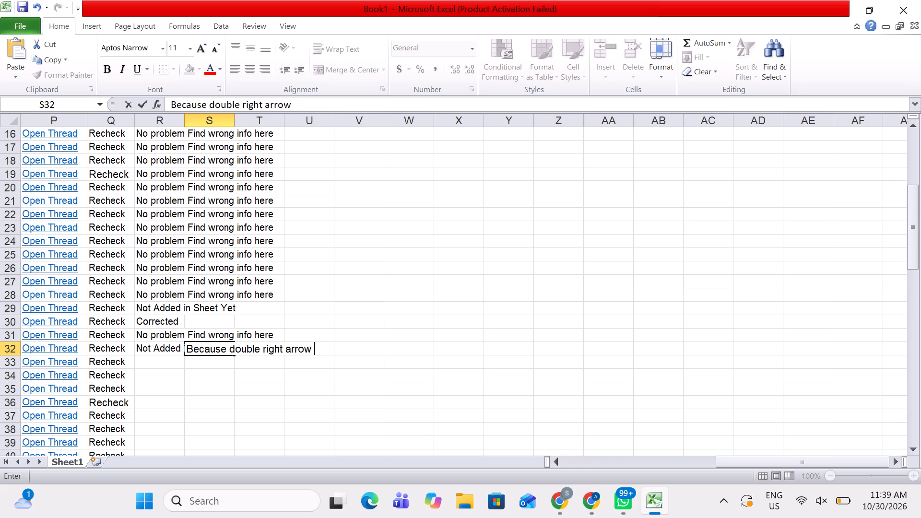
type("mistake")
key("Tab")
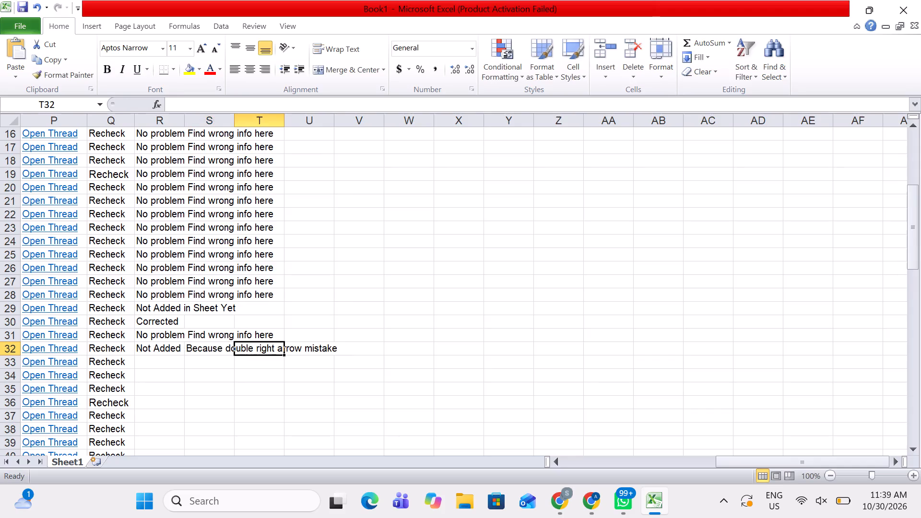
Examine the digitalbang.gr row in Book1, including country, language, category, price, link policy, contact, grade, priority and remark.
key("Left")
key("Right")
key("Down")
key("Left")
key("Left")
key("Left")
key("Left")
key("Left")
key("Left")
key("Left")
key("Left")
key("Left")
key("Left")
key("Left")
key("Left")
key("Left")
key("Left")
key("Left")
key("Left")
key("Left")
key("Left")
key("Left")
key("Left")
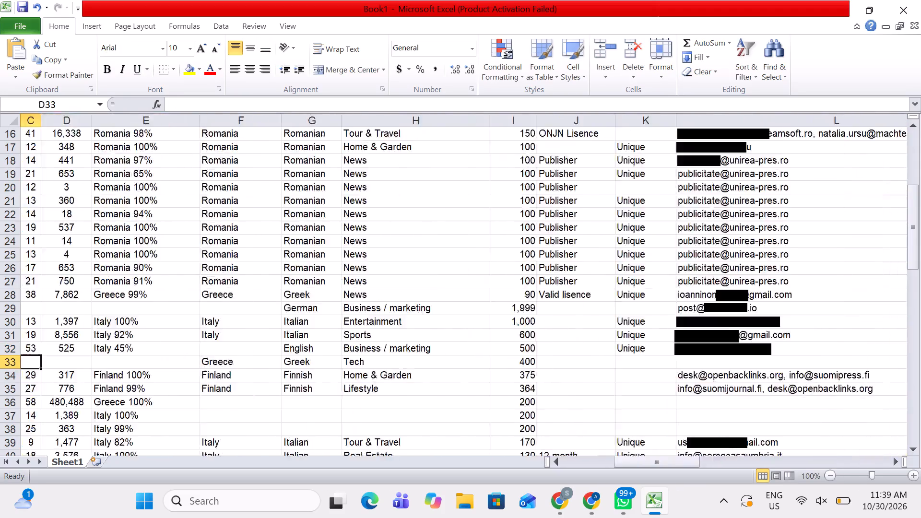
key("Right")
key("Right")
key("Right")
key("Right")
key("Right")
key("Right")
key("Right")
key("Right")
key("Right")
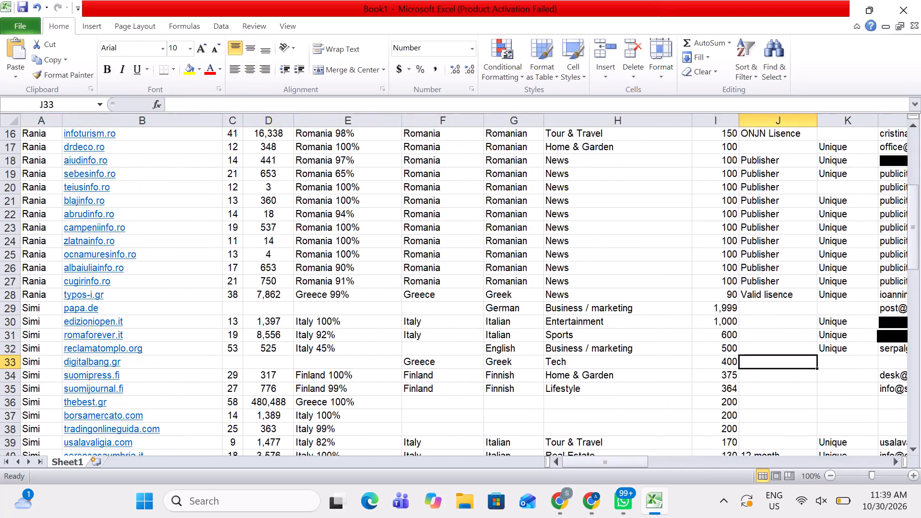
key("Right")
key("Right")
key("Right")
key("Right")
key("Left")
key("Right")
key("Right")
key("Right")
key("Left")
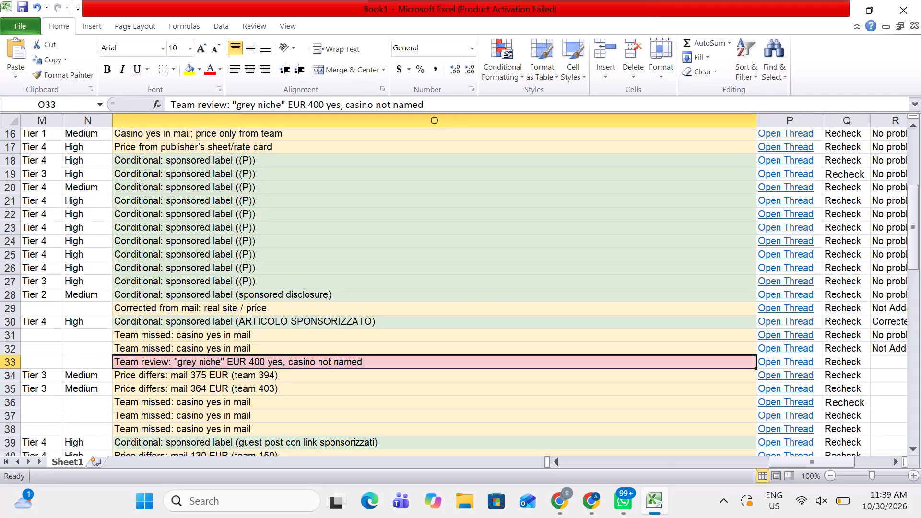
key("Right")
Copy the digitalbang.gr website name from Book1 and search for it in the New Master Sheet - Data Collection in Chrome.
key("Left")
key("Left")
key("Left")
key("Left")
key("Left")
key("Left")
key("Left")
key("Left")
key("Left")
key("Left")
key("Left")
key("Left")
key("Left")
key("Left")
key("Left")
key("Left")
key("Left")
key("Left")
key("Left")
key("Left")
key("Right")
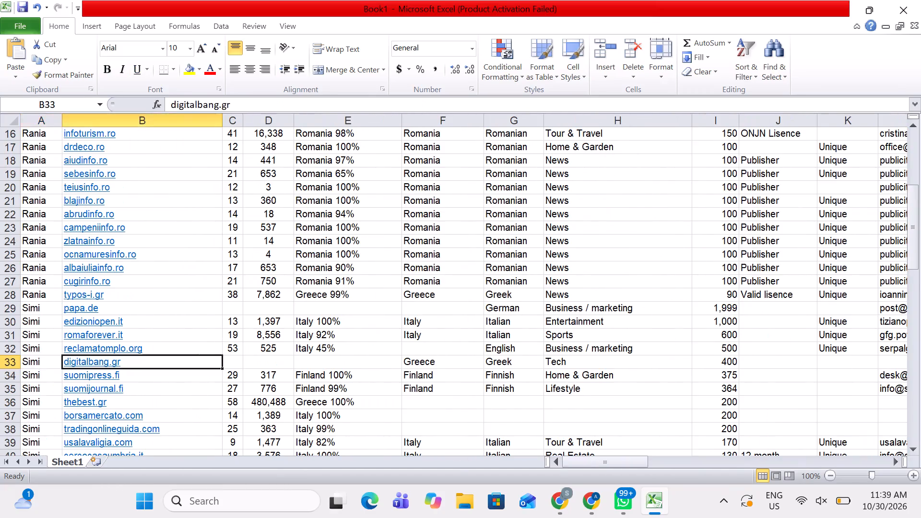
key("ctrl+c")
key("alt+Tab")
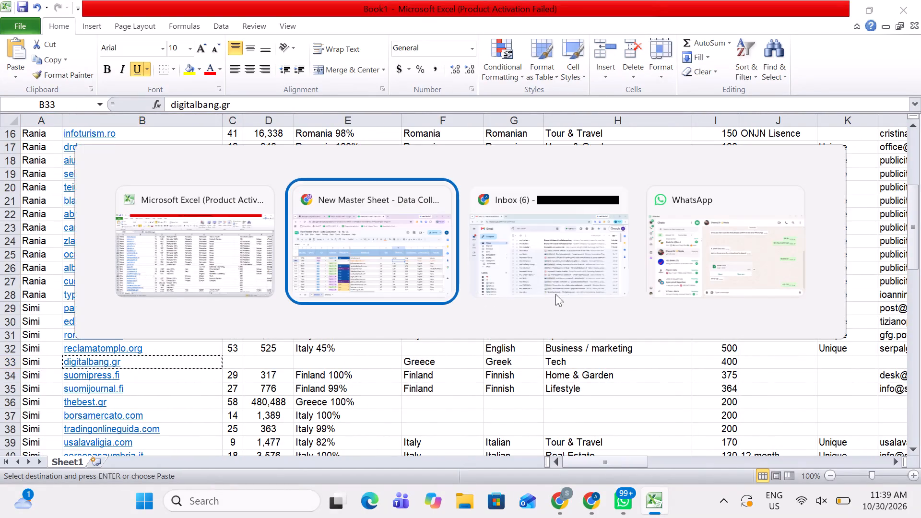
key("ctrl+f")
key("ctrl+v")
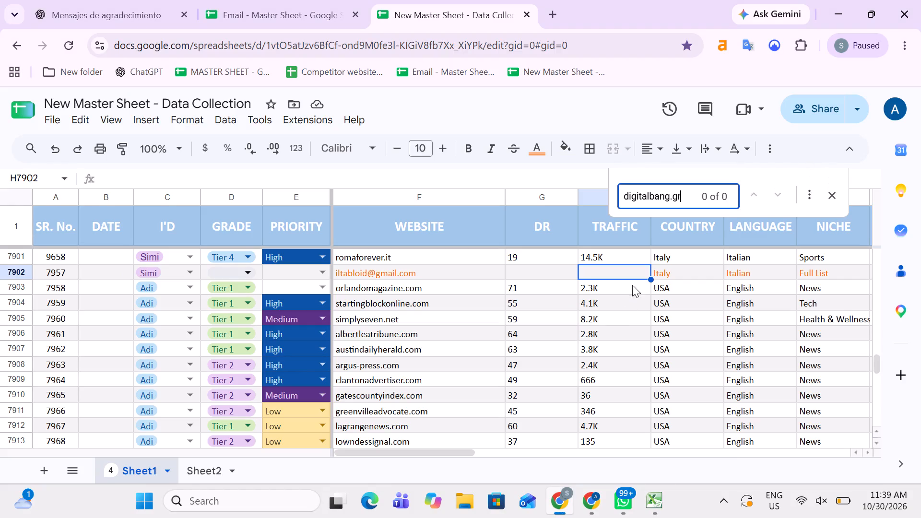
scroll(593, 364, "down", 1)
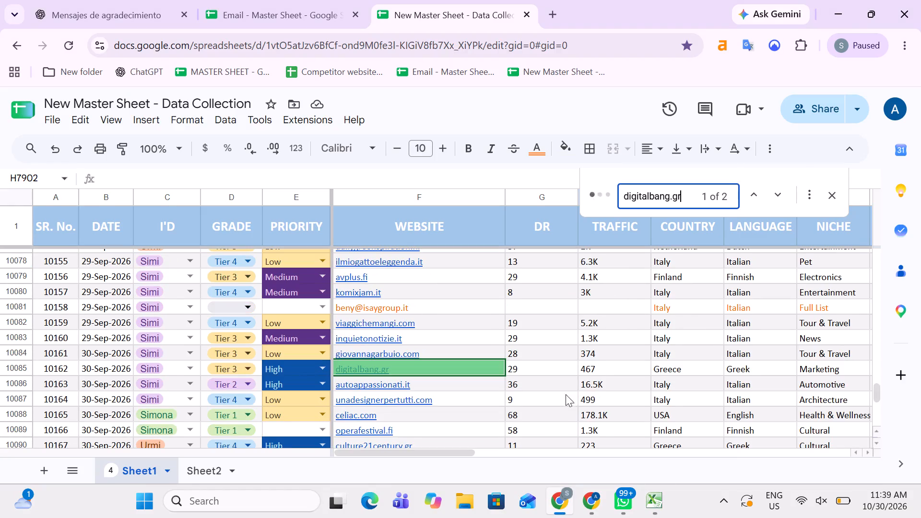
Examine the digitalbang.gr row in the master sheet from DR through link policy, website type and contact details, and switch back to Excel.
left_click(526, 374)
key("Right")
key("Right")
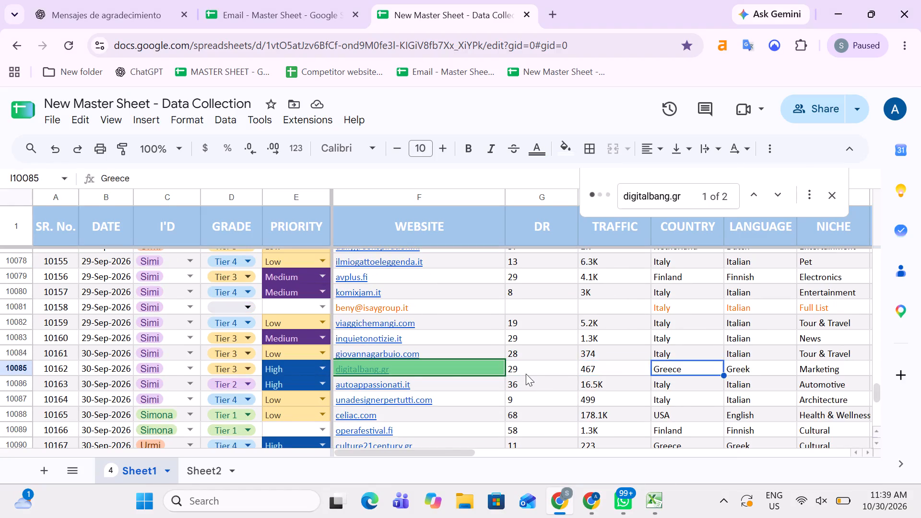
key("Right")
key("Right")
key("Right")
key("Right")
key("Right")
key("Right")
key("Right")
key("Right")
key("Right")
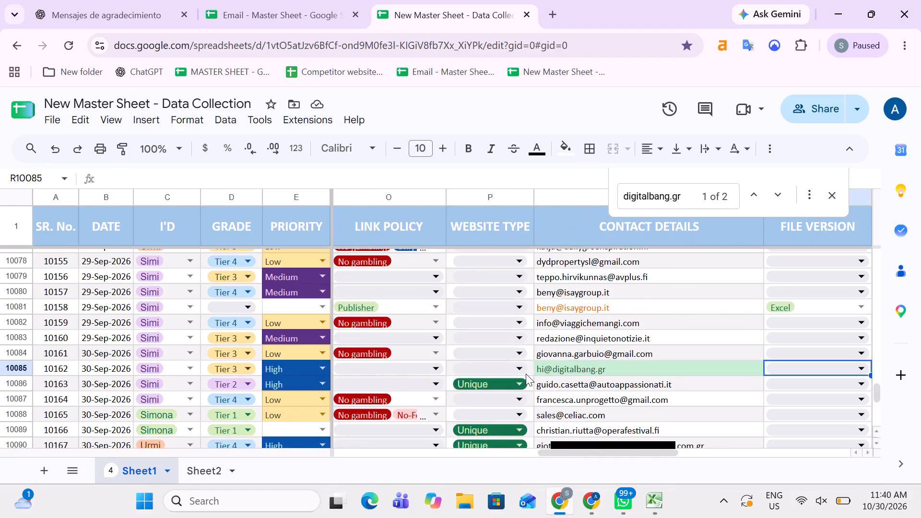
key("Left")
key("Right")
key("Right")
key("Right")
key("Left")
key("alt+Tab")
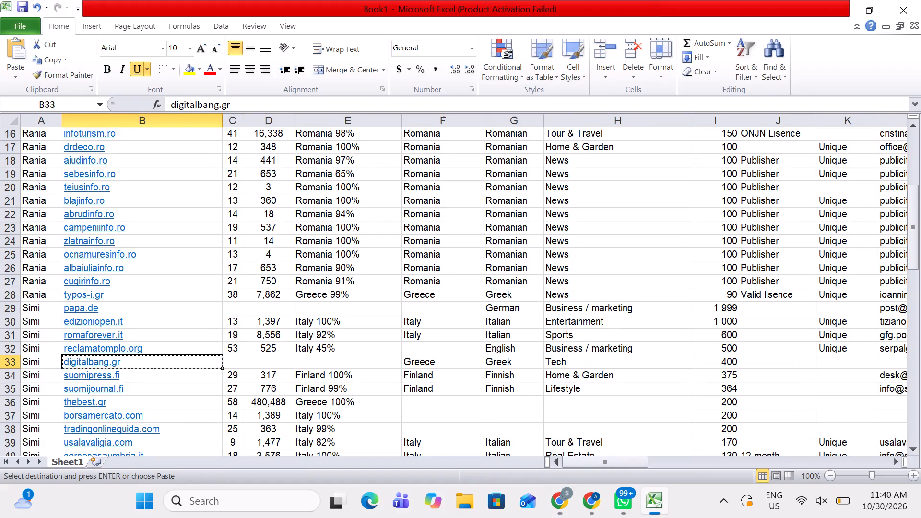
Record the outcome "No problem Find wrong info here" beside the Recheck entry in the digitalbang.gr row.
key("Right")
key("Right")
key("Right")
key("Right")
key("Right")
key("Right")
key("Right")
key("Right")
key("Right")
key("Right")
key("Right")
key("Right")
key("Right")
key("Right")
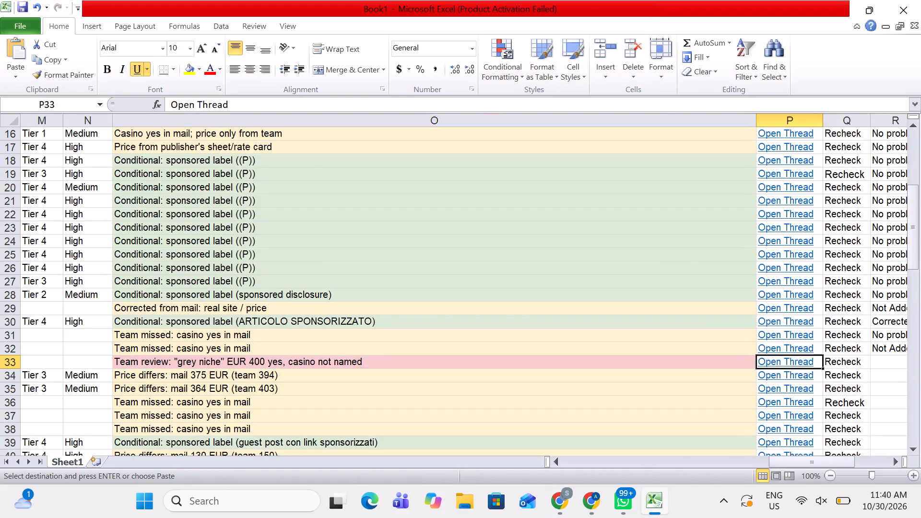
key("Right")
key("Right")
key("Right")
key("Left")
type("Noy")
key("BackSpace")
type("t")
key("space")
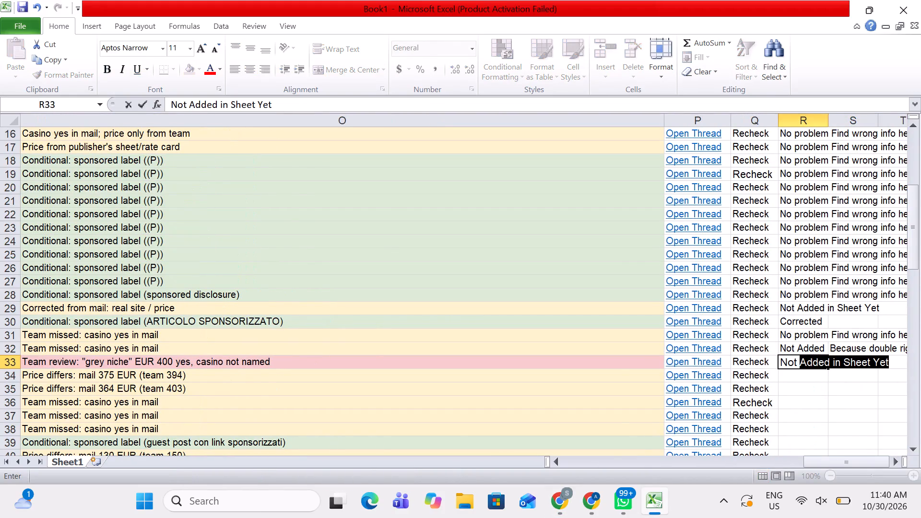
key("BackSpace")
key("BackSpace")
key("BackSpace")
key("space")
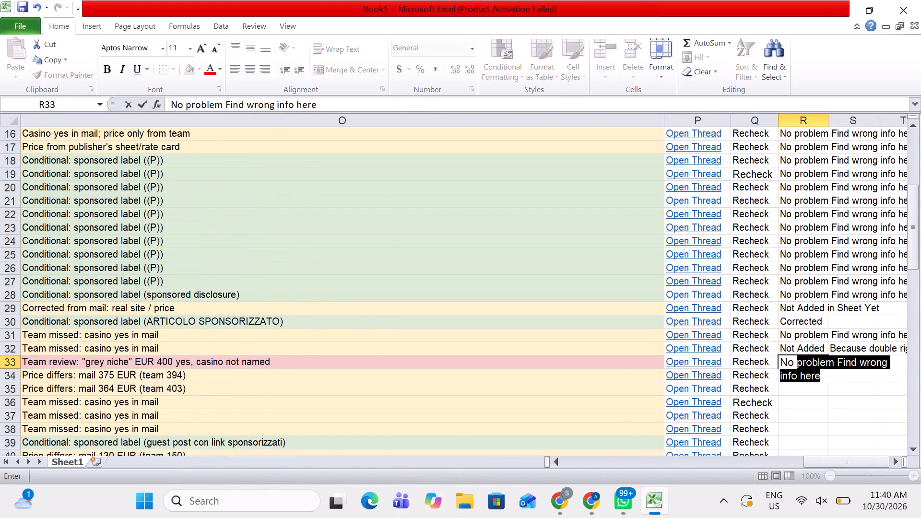
key("Tab")
Copy the suomipress.fi website name from row 34 of Book1.
key("Down")
key("Left")
key("Left")
key("Left")
key("Left")
key("Left")
key("Left")
key("Left")
key("Left")
key("Left")
key("Left")
key("Left")
key("Left")
key("Left")
key("Left")
key("Left")
key("Left")
key("Left")
key("Left")
key("Left")
key("Left")
key("Right")
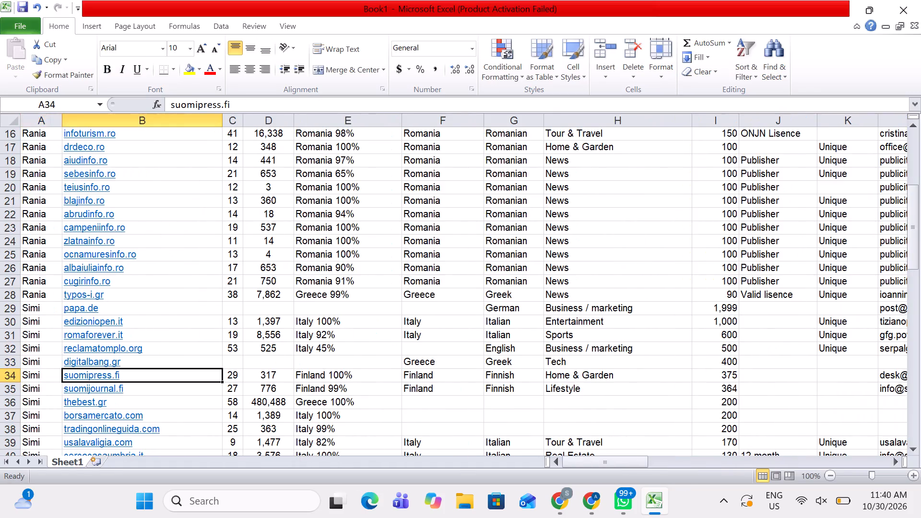
key("ctrl+c")
Examine the suomipress.fi row in Book1, including traffic, country, language, category, price, contact, tier, priority and price-difference remark.
key("Right")
key("Right")
key("Right")
key("Right")
key("Right")
key("Right")
key("Right")
key("Right")
key("Right")
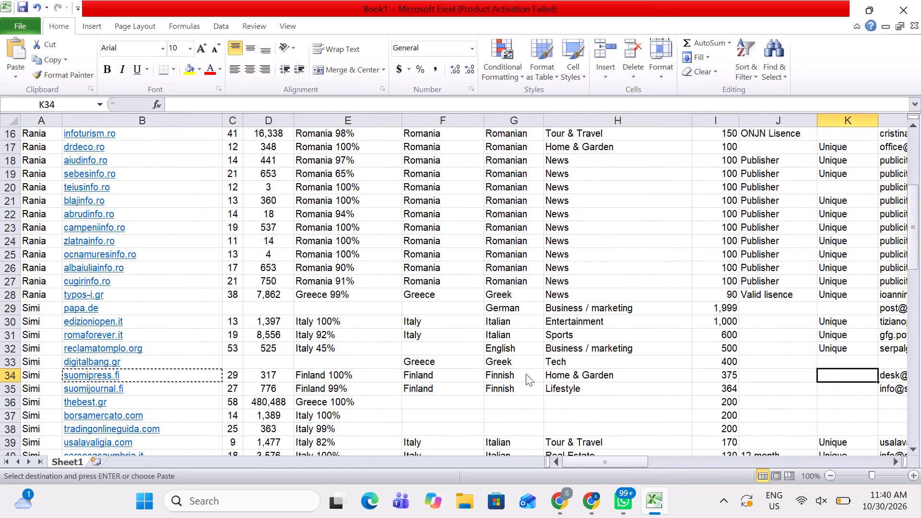
key("Right")
key("Right")
key("Right")
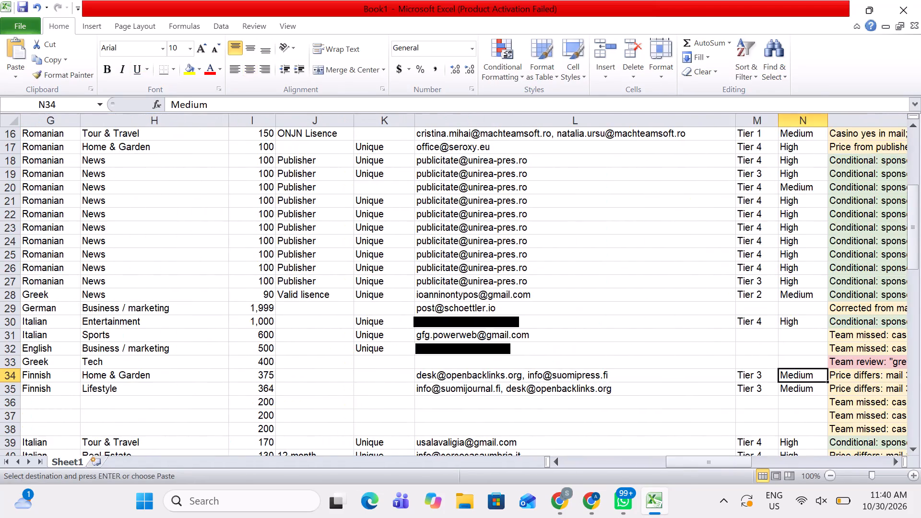
key("Right")
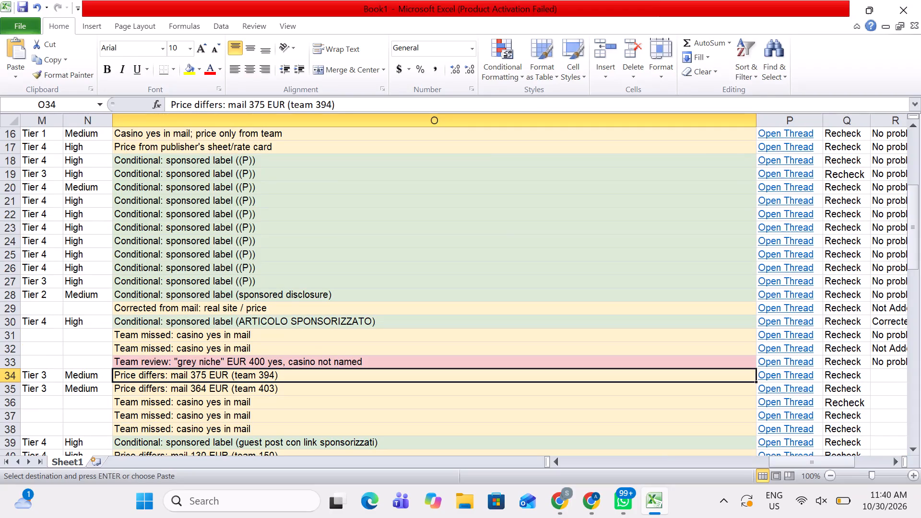
key("Left")
key("Left")
key("Left")
key("Left")
key("Left")
key("Left")
key("Left")
key("Left")
key("Left")
key("Left")
key("Left")
key("Left")
key("Left")
key("Left")
key("Left")
key("Left")
key("Left")
key("Left")
key("Left")
key("Left")
Review the suomipress.fi row again, from the website name across to its thread link, comparing the listed price with the remark.
key("Right")
key("Right")
key("Right")
key("Right")
key("Right")
key("Right")
key("Right")
key("Right")
key("Right")
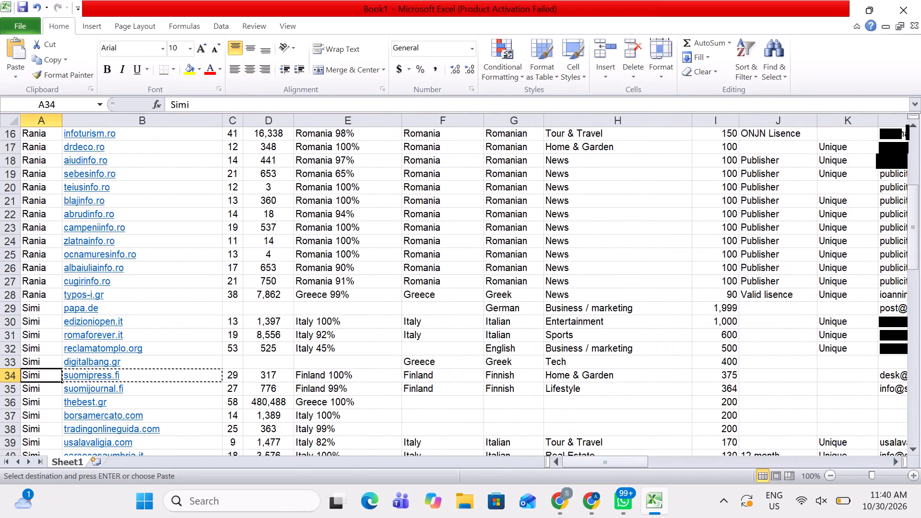
key("Right")
key("Right")
key("Right")
key("Right")
key("Right")
key("Right")
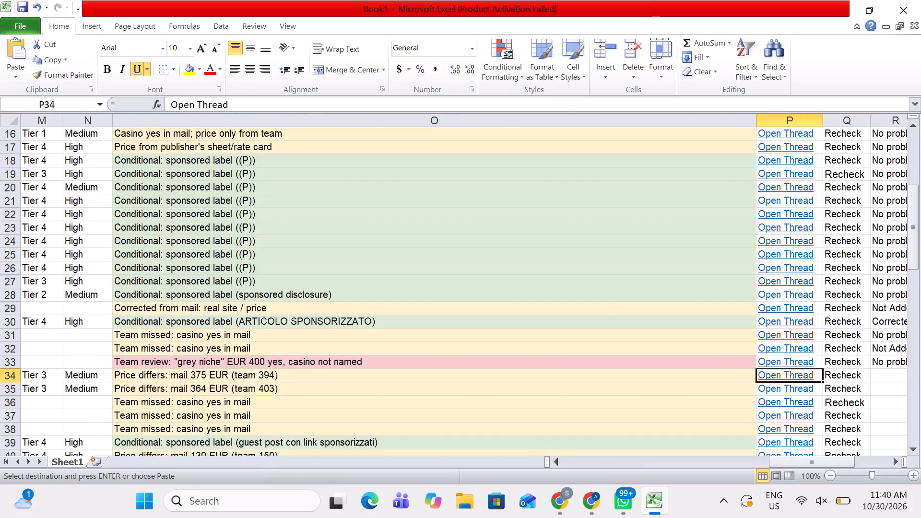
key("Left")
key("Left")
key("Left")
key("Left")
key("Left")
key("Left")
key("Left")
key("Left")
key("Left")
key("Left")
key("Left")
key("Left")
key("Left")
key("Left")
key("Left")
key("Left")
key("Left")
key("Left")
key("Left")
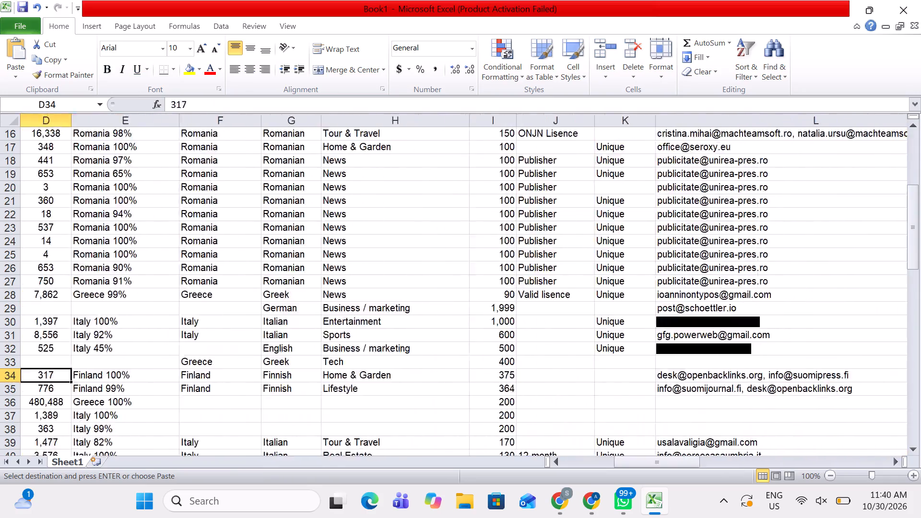
Switch to the New Master Sheet in the browser and search it for the copied website name suomipress.fi.
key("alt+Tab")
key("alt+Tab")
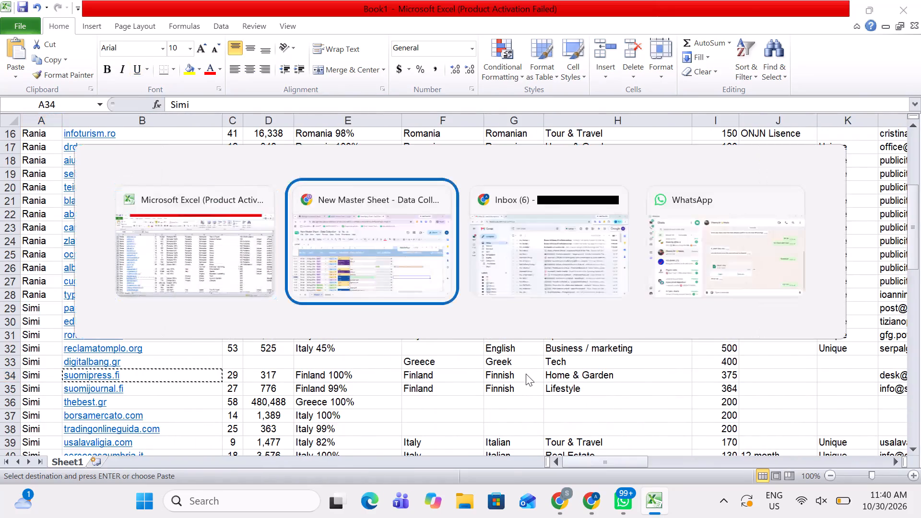
left_click(611, 198)
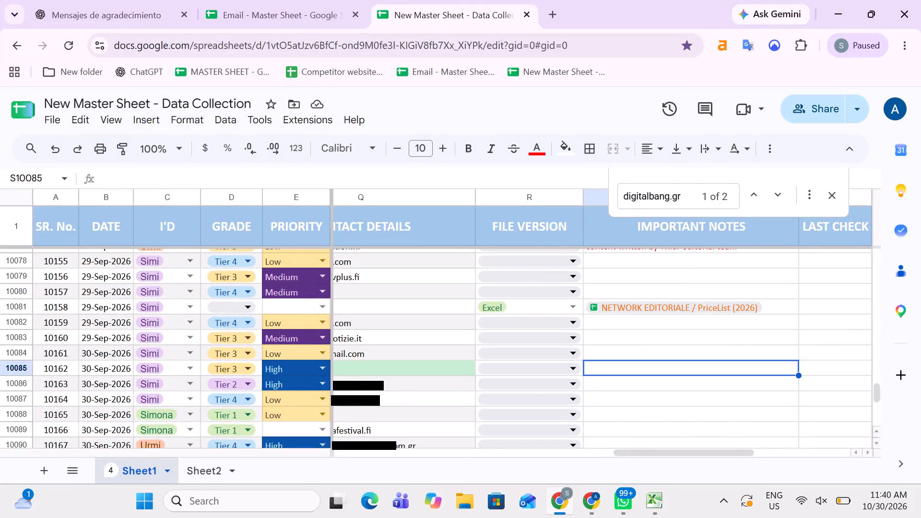
triple_click(648, 198)
key("ctrl+v")
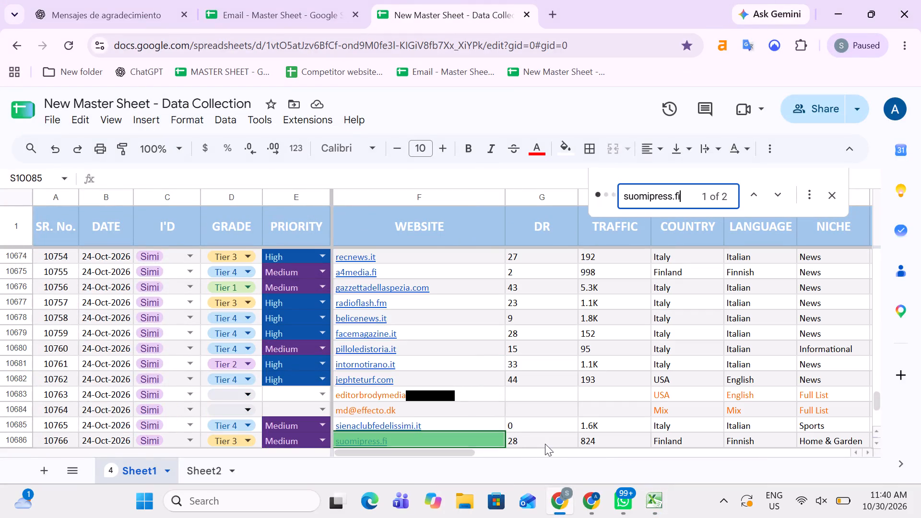
Examine the suomipress.fi row in the master sheet, from DR and traffic across to price, casino price and status.
left_click(541, 440)
key("Right")
key("Right")
key("Right")
key("Right")
key("Right")
key("Right")
key("Right")
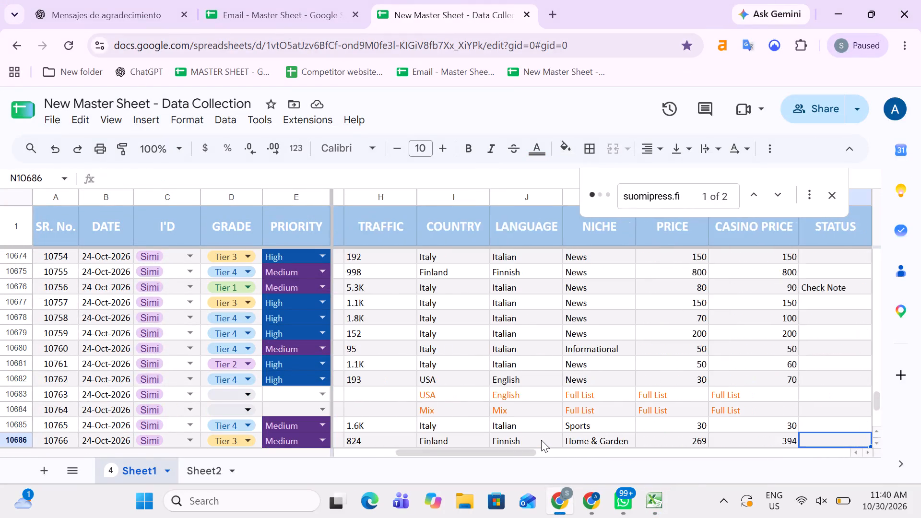
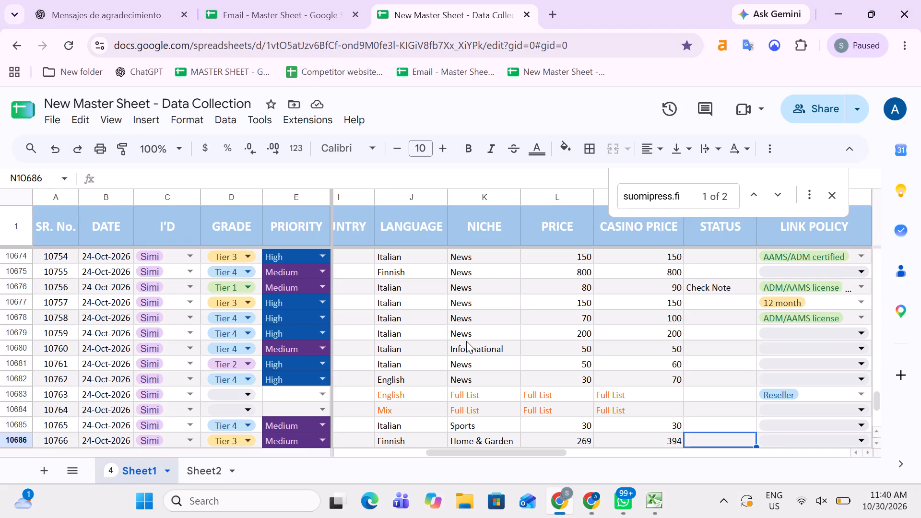
key("Right")
key("Right")
key("Right")
key("Right")
key("Right")
Record the outcome "No problem Find wrong info here" beside the Recheck entry in Book1's suomipress.fi row.
key("alt+Tab")
key("alt+Tab")
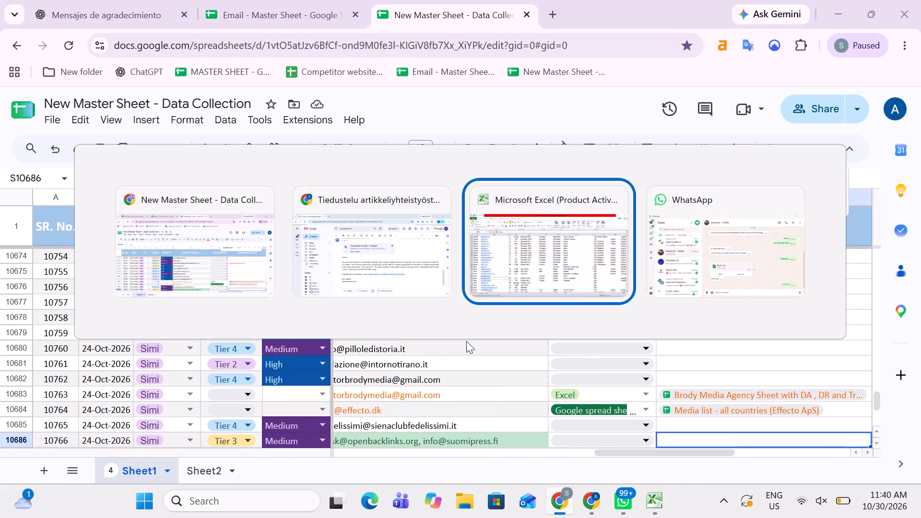
key("Right")
key("Right")
key("Right")
key("Right")
key("Right")
key("Right")
key("Right")
key("Right")
key("Right")
key("Right")
key("Right")
key("Right")
key("Right")
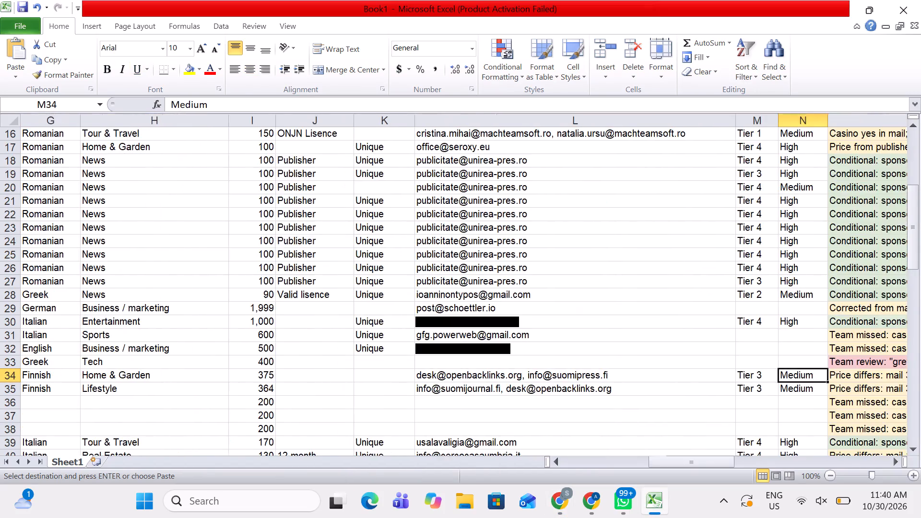
key("Right")
key("Right")
key("Right")
key("Right")
key("Right")
key("Left")
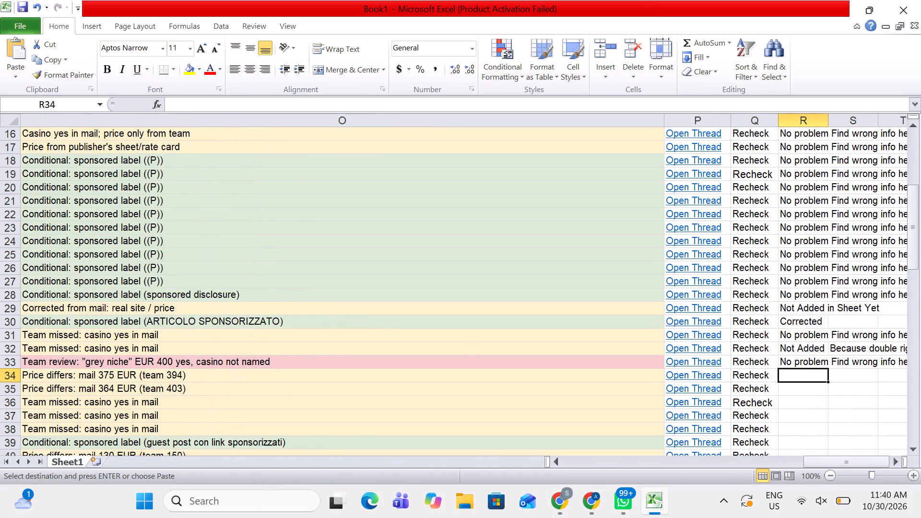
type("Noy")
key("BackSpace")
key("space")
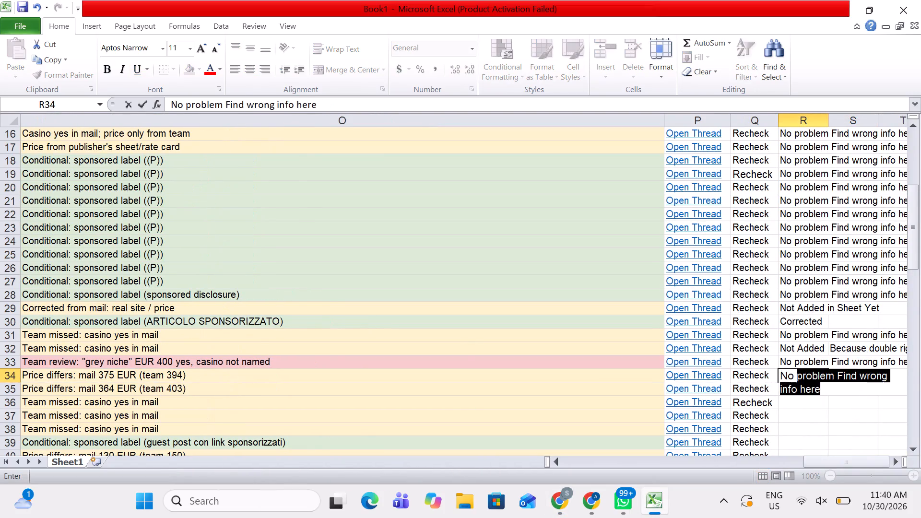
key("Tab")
Examine the suomijournal.fi row in Book1, from the website name across to the price-difference remark and thread link.
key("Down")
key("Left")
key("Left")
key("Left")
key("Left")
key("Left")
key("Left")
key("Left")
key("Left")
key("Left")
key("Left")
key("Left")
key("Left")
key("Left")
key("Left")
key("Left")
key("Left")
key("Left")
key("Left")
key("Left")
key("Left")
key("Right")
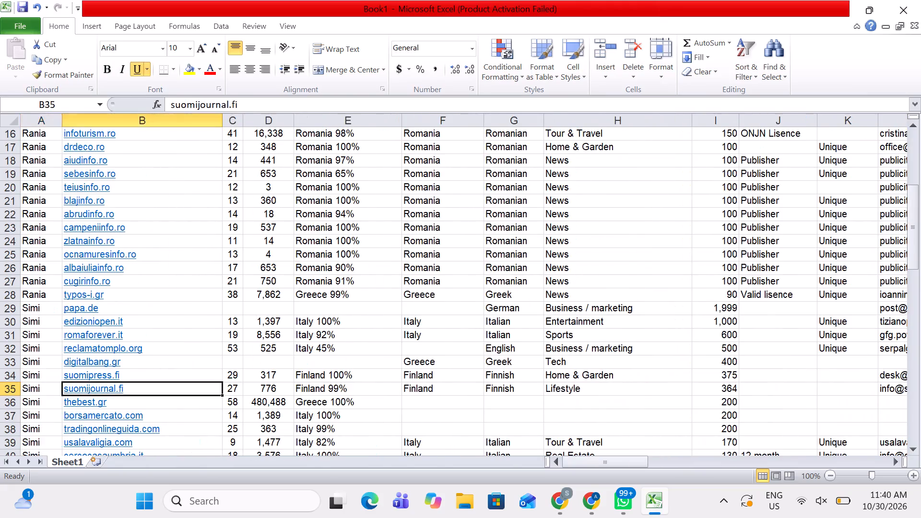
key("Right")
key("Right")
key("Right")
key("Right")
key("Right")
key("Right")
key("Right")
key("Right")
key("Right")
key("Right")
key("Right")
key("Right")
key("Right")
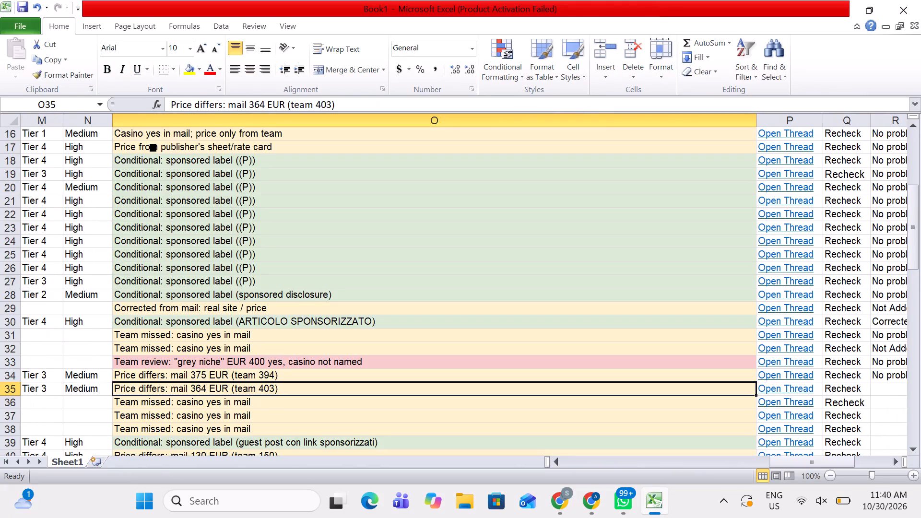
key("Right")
Copy the suomijournal.fi website name from row 35 of Book1.
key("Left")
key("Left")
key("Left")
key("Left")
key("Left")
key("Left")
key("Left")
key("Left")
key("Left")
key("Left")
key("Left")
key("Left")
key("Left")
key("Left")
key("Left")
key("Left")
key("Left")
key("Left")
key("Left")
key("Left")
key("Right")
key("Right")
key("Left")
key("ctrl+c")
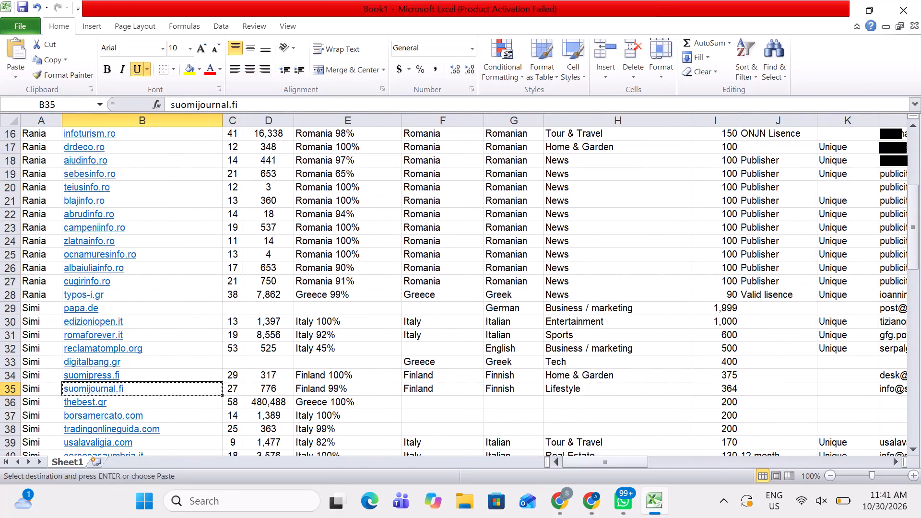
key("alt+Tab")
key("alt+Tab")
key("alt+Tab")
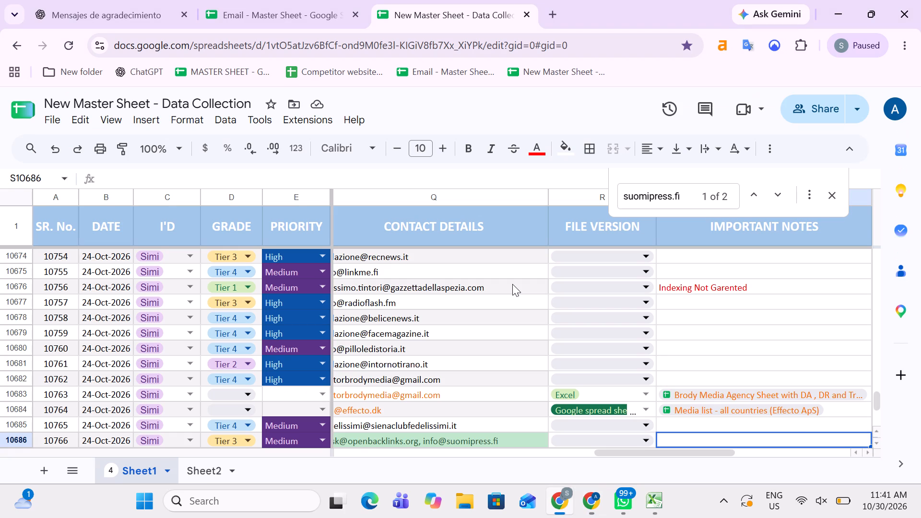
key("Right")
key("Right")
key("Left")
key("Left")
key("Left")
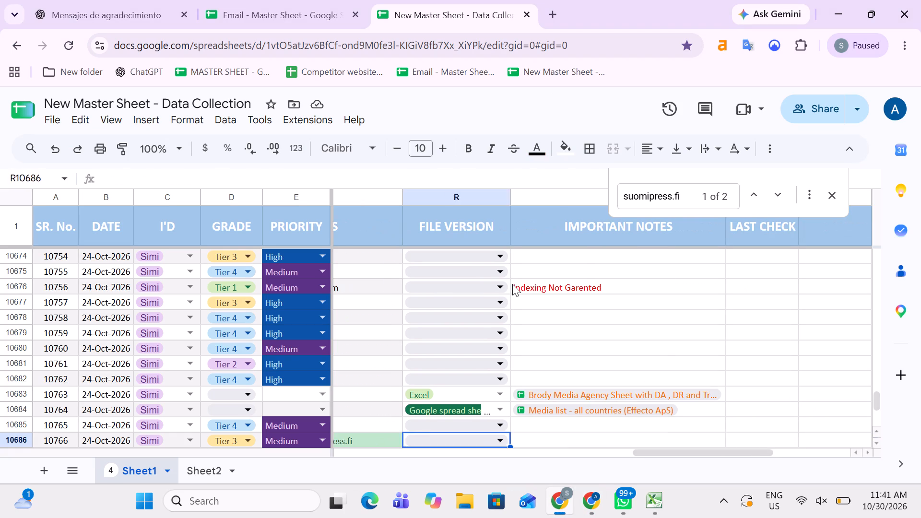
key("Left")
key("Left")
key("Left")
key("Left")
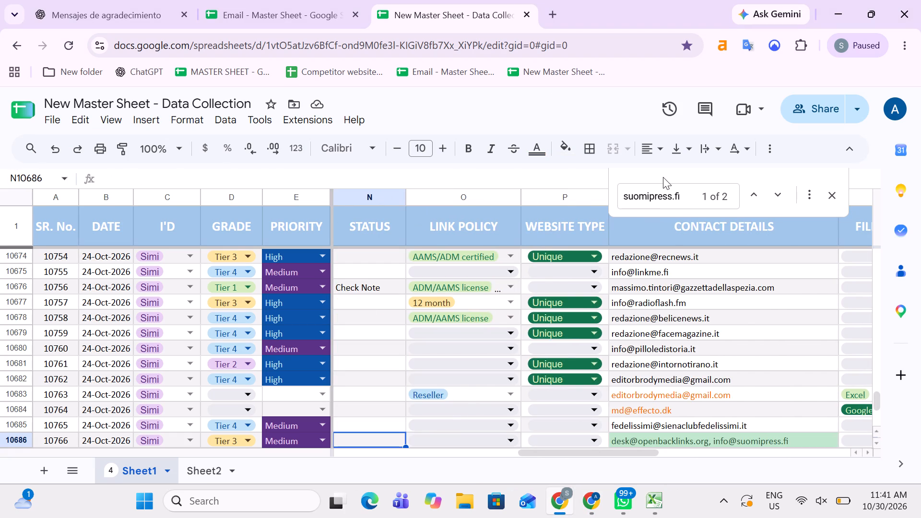
triple_click(663, 193)
key("ctrl+v")
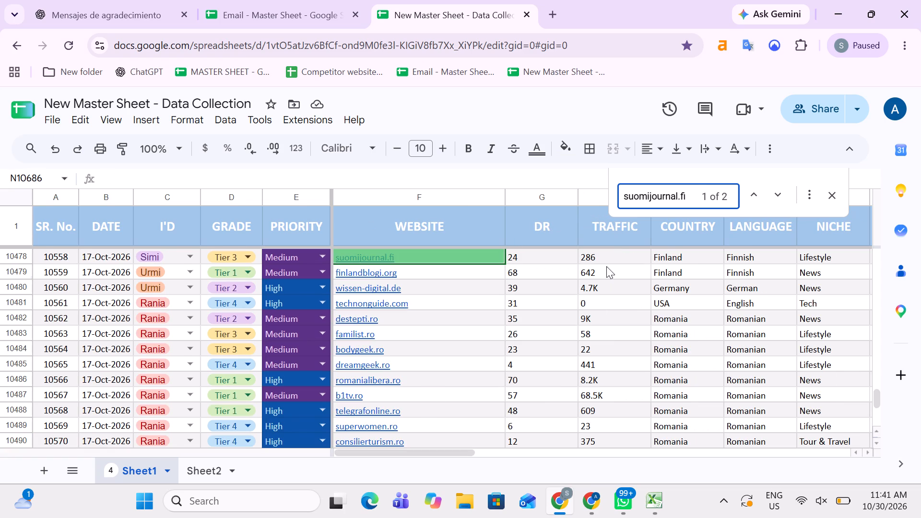
Check the suomijournal.fi row's casino price, status and link policy in the master sheet and compare the price with the Gmail reply.
left_click(606, 266)
key("Up")
key("Right")
key("Right")
key("Right")
key("Right")
key("Right")
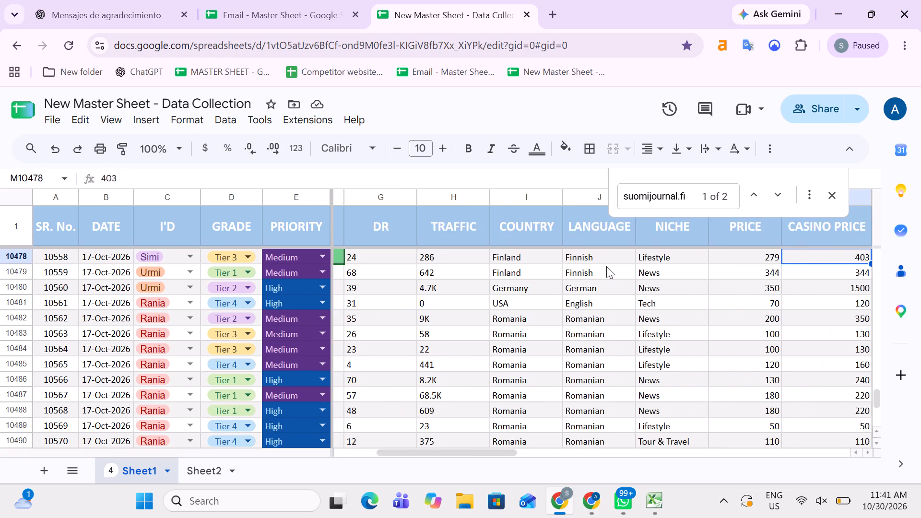
key("Right")
key("Right")
key("Left")
key("Left")
key("alt+Tab")
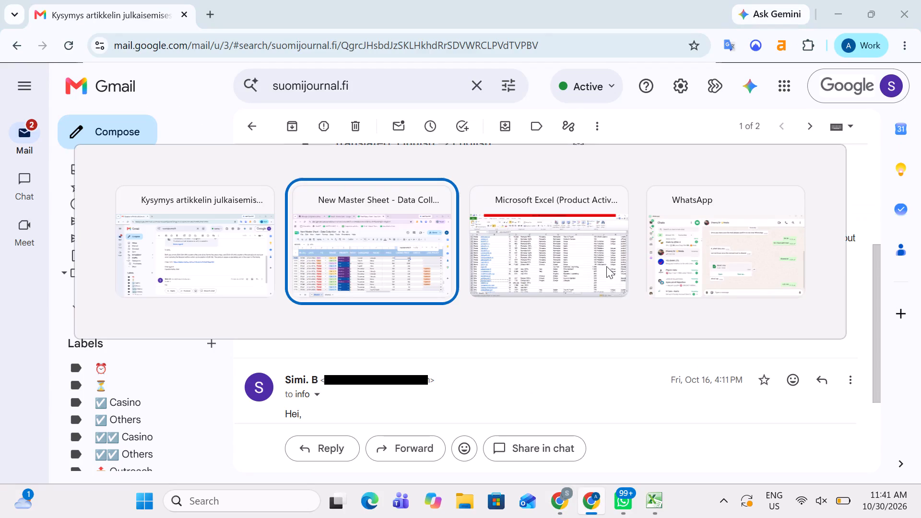
key("alt+Tab")
key("Right")
key("Right")
key("Right")
key("Right")
key("Right")
key("Right")
key("Right")
key("Right")
key("Right")
key("Right")
key("Right")
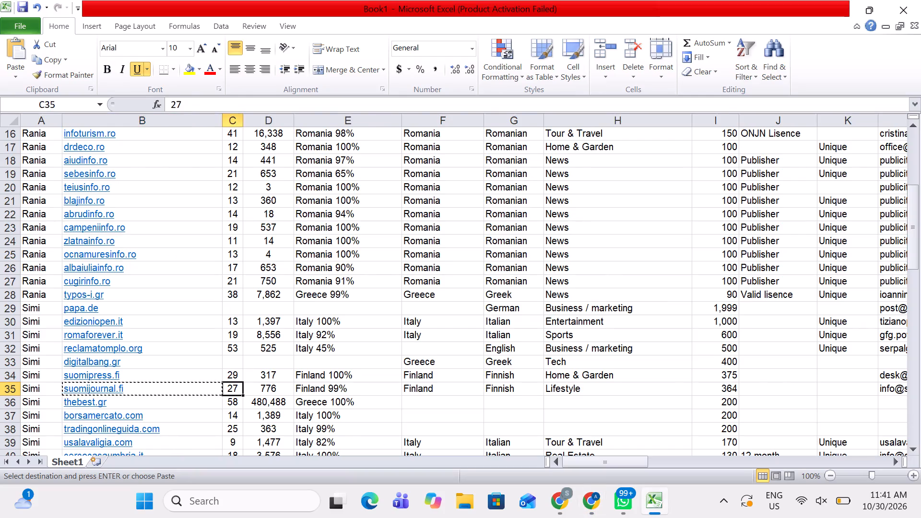
key("Right")
key("Right")
key("Right")
key("Right")
key("Right")
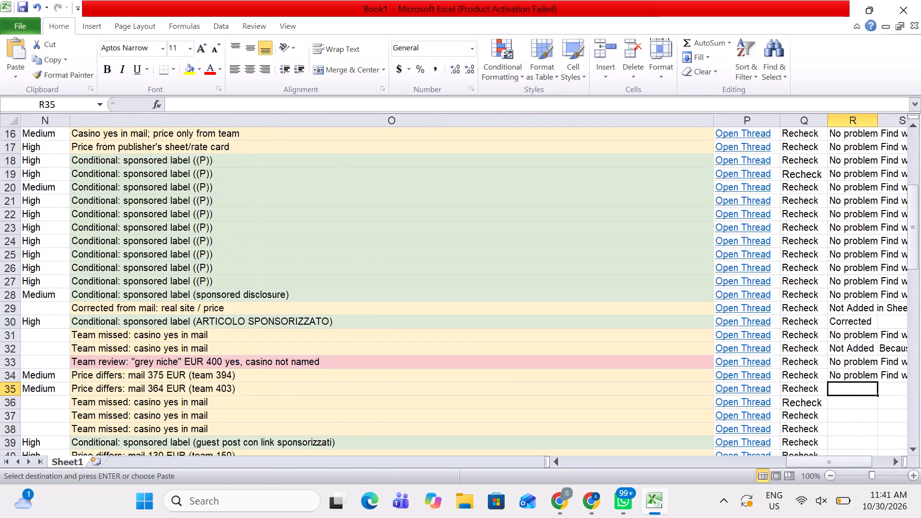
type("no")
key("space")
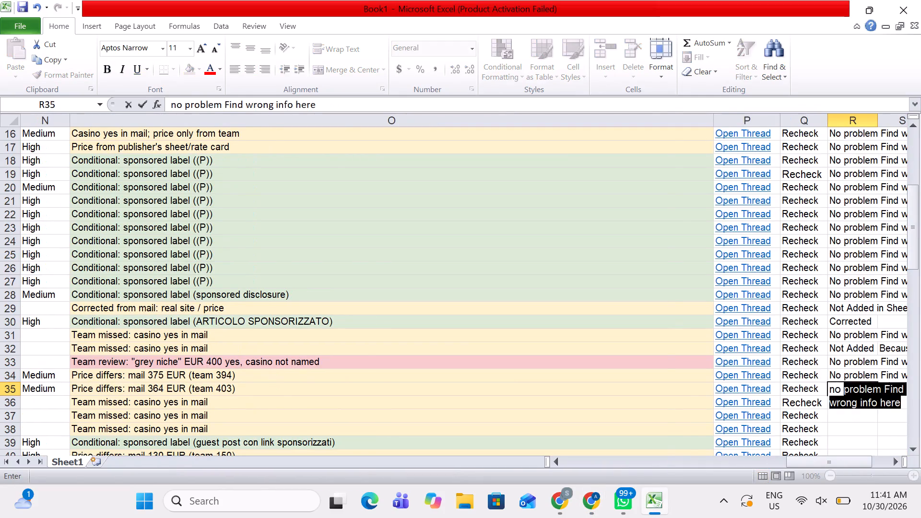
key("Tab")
Copy the thebest.gr website name from row 36 of Book1.
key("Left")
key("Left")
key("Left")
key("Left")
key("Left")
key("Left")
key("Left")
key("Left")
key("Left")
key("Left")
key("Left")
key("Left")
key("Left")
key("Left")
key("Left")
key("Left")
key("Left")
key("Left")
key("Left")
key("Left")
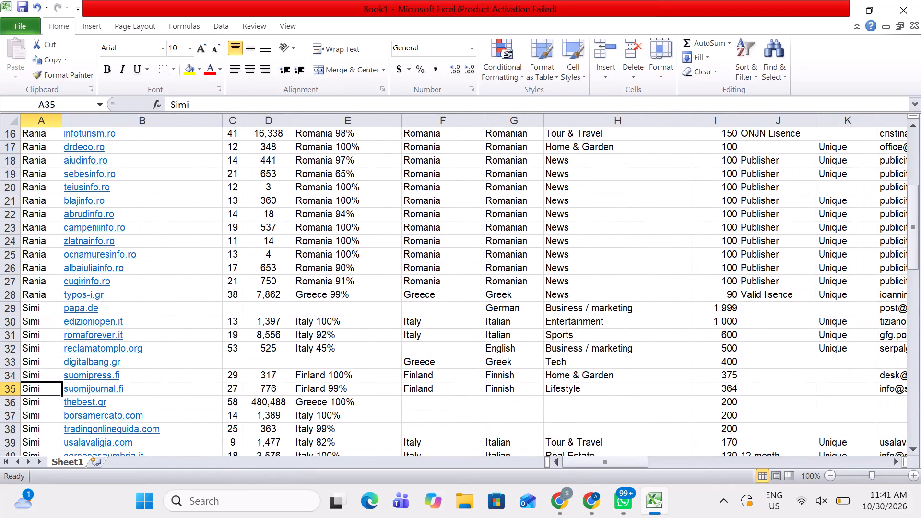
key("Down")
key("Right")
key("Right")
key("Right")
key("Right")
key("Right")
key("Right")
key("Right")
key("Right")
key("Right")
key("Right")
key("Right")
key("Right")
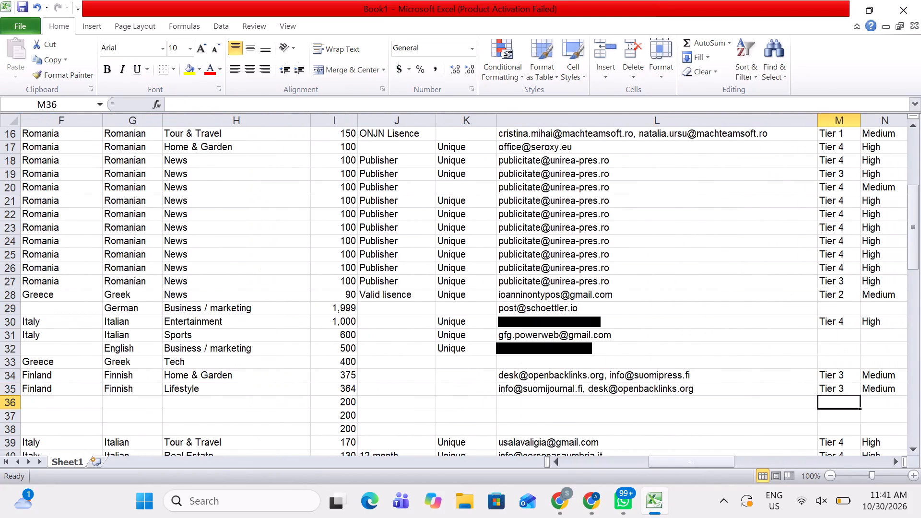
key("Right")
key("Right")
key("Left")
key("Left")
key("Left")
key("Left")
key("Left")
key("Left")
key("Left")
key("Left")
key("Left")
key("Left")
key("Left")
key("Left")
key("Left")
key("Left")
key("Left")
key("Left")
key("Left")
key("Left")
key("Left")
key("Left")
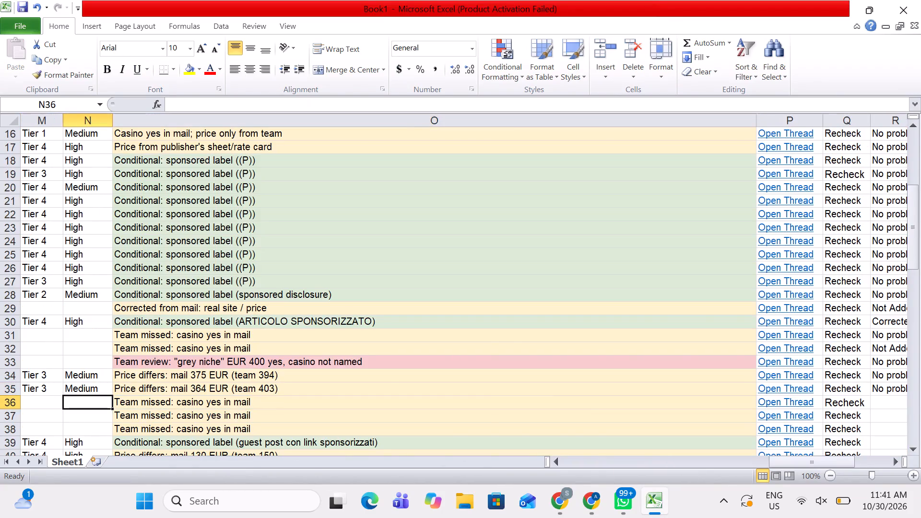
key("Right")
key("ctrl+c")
Search the master sheet for thebest.gr.
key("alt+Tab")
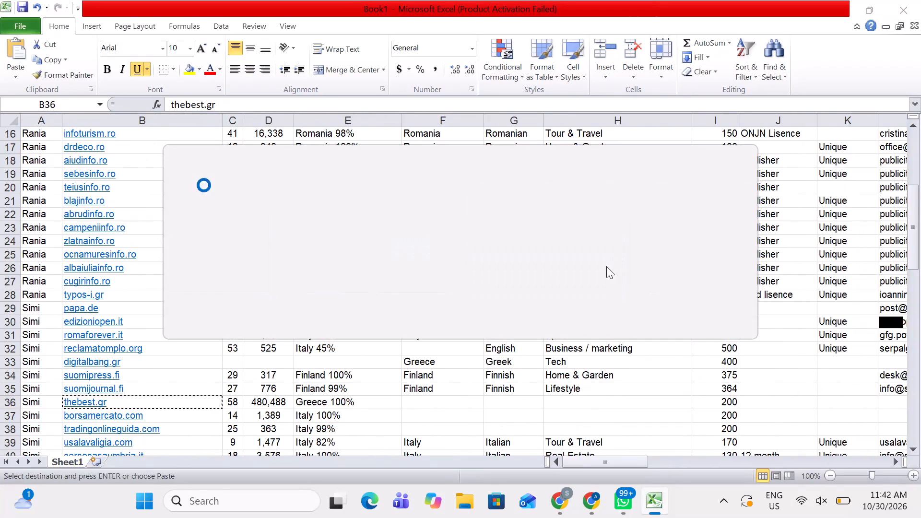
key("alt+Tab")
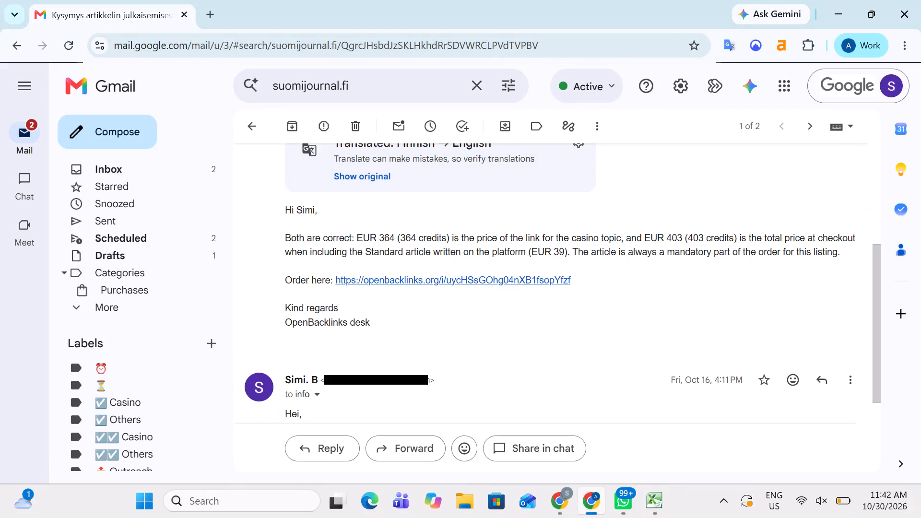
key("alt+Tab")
triple_click(655, 202)
key("ctrl+v")
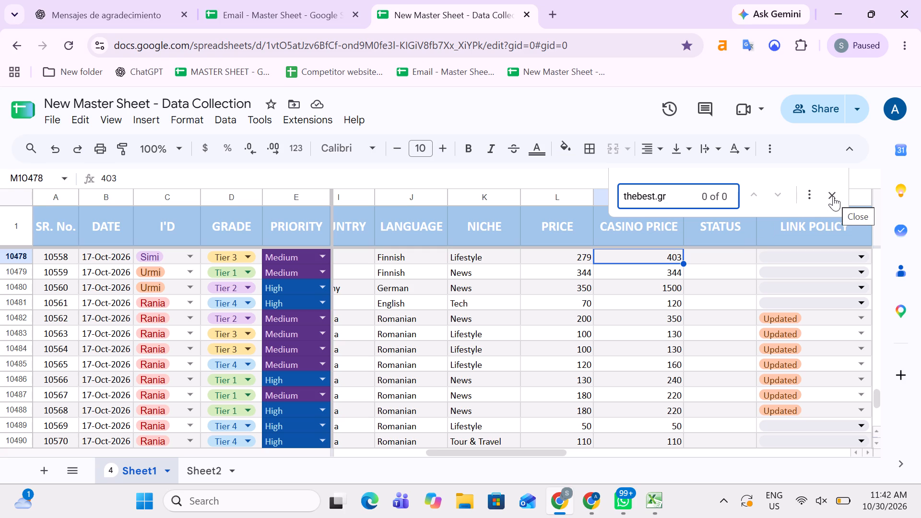
key("alt+Tab")
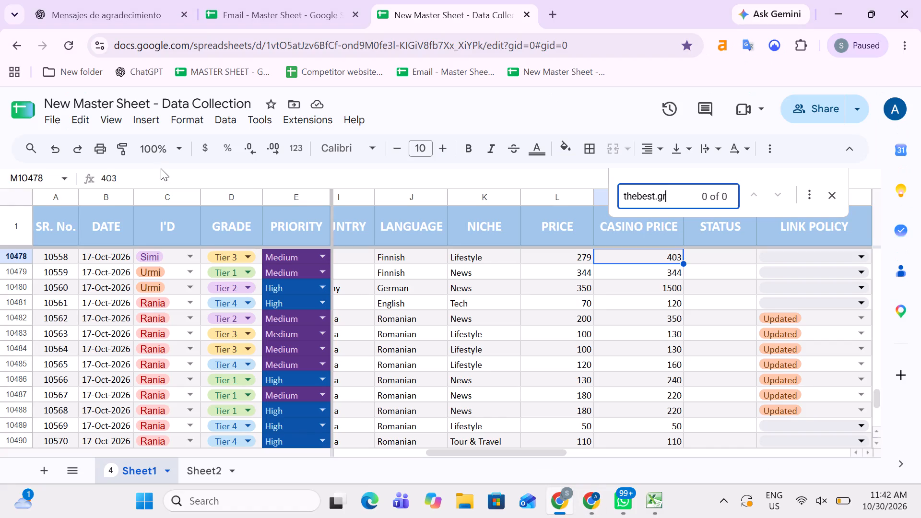
key("alt+Tab")
key("alt+Tab")
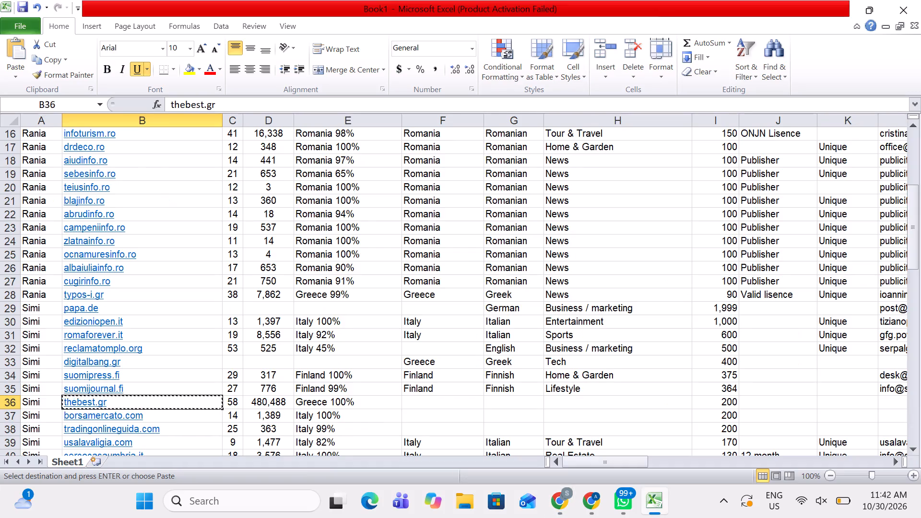
key("Right")
key("Right")
key("Right")
key("Right")
key("Right")
key("Right")
key("Right")
key("Right")
key("Right")
key("Right")
key("Right")
key("Right")
key("Right")
key("Right")
key("Right")
key("Right")
key("Right")
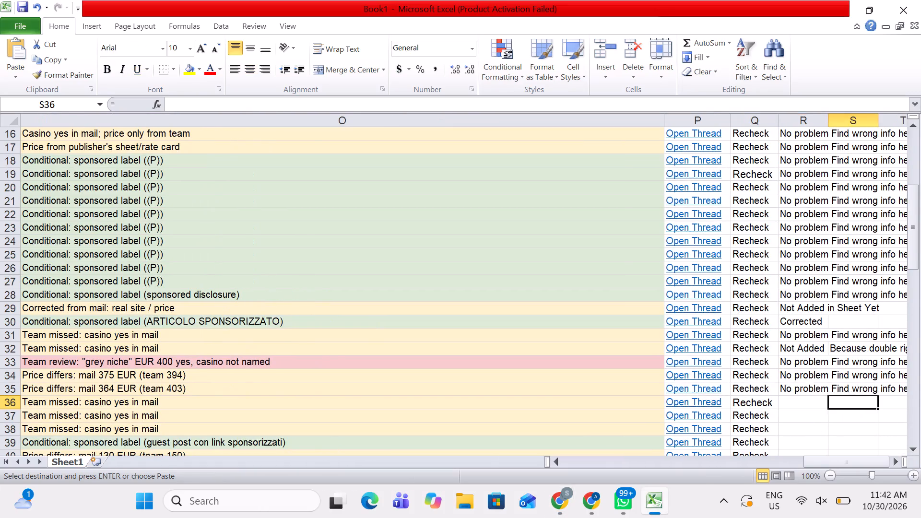
key("Left")
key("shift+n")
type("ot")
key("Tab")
Look across the borsamercato.com record in row 37 of Book1, from its first column to the Open Thread link.
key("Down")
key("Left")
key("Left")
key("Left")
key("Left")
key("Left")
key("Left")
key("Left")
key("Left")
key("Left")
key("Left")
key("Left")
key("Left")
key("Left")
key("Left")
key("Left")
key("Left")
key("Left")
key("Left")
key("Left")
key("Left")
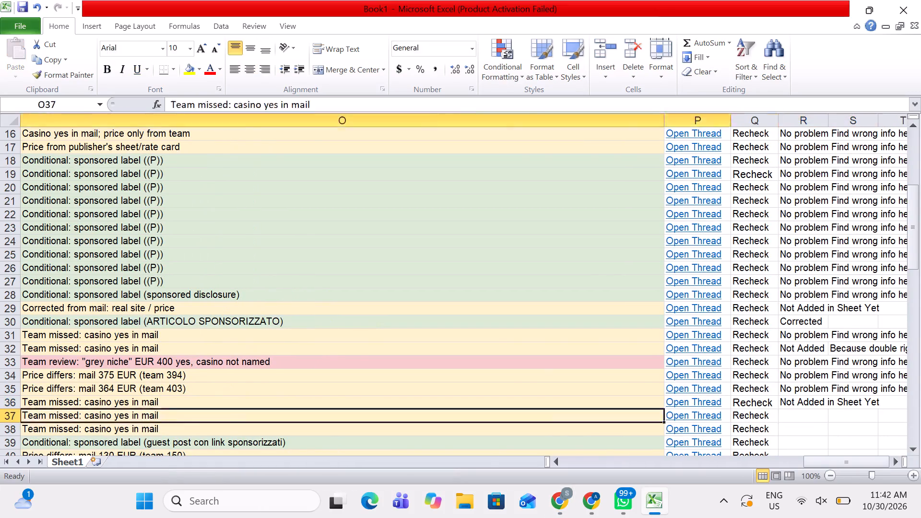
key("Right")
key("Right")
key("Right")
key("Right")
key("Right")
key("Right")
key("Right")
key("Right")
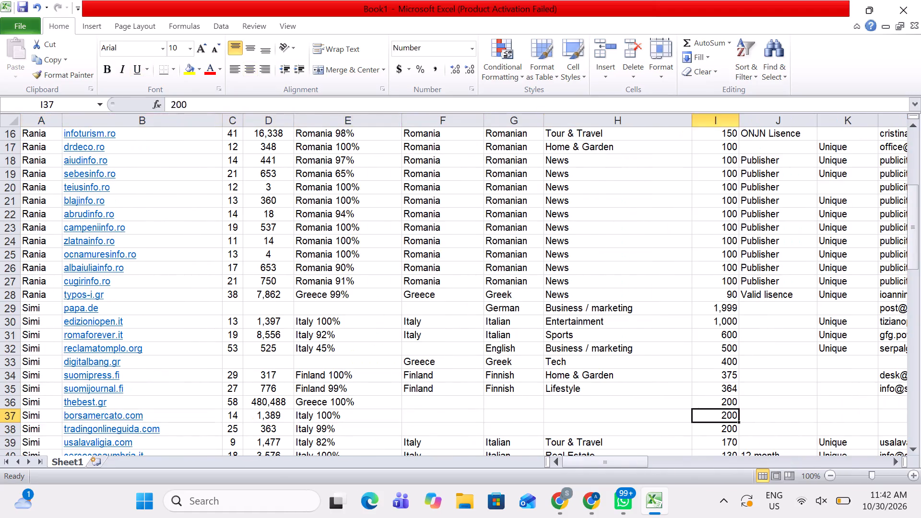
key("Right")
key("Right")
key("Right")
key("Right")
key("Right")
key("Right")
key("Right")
Copy the domain borsamercato.com from column B of row 37 and switch away from Book1 to look it up.
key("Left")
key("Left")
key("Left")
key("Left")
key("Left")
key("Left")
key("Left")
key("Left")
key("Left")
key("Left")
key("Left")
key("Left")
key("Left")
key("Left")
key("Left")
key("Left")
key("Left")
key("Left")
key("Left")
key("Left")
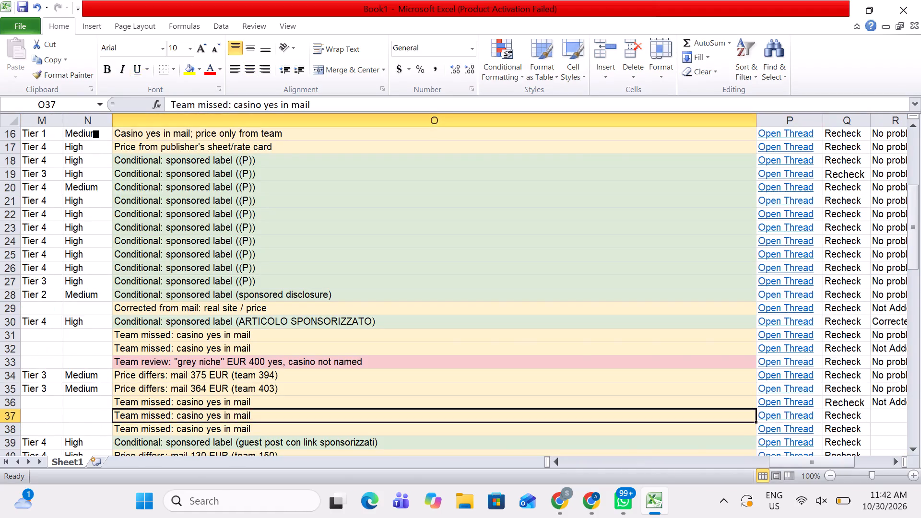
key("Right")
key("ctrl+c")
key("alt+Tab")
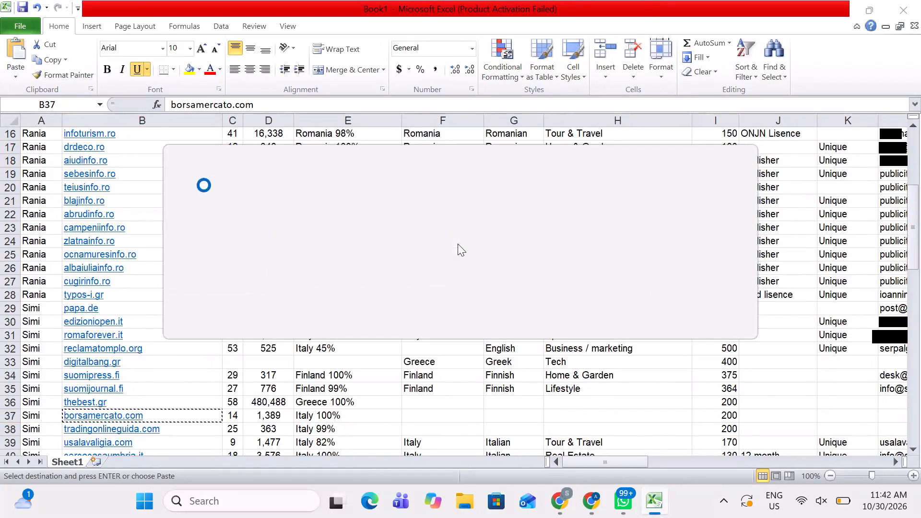
Search the New Master Sheet - Data Collection for borsamercato.com, replacing the previous search term.
left_click(672, 188)
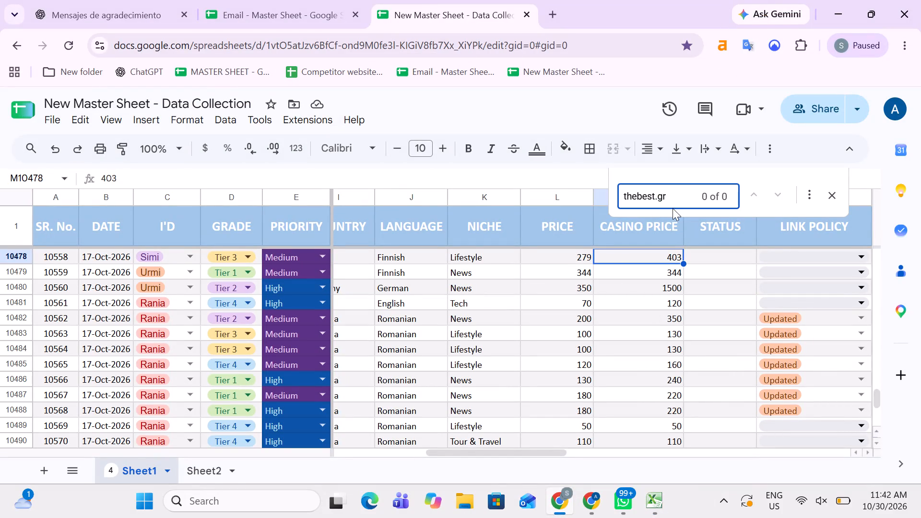
triple_click(667, 201)
key("ctrl+v")
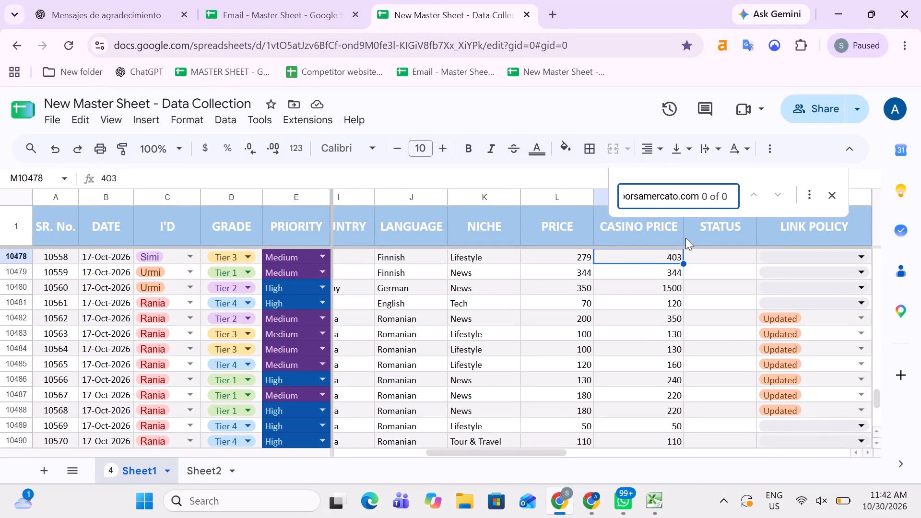
Examine the borsamercato.com row in the master sheet from DR and traffic through niche, price and casino price to contact details.
left_click(548, 258)
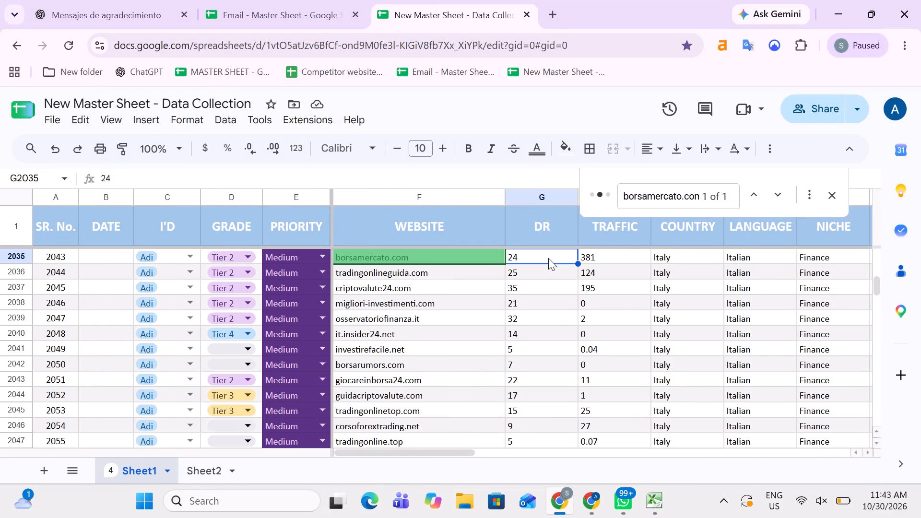
key("Right")
key("Right")
key("Right")
key("Right")
key("Right")
key("Right")
key("Right")
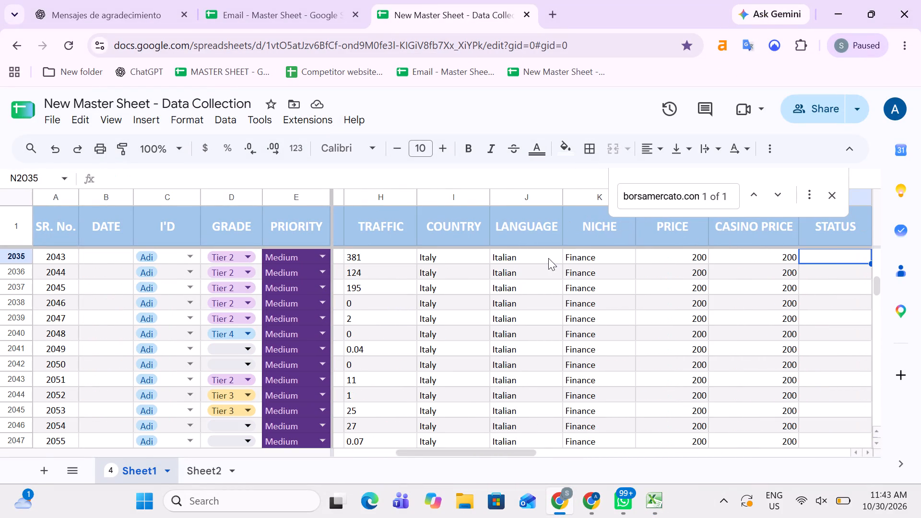
key("Right")
key("Right")
key("Right")
key("Right")
key("Left")
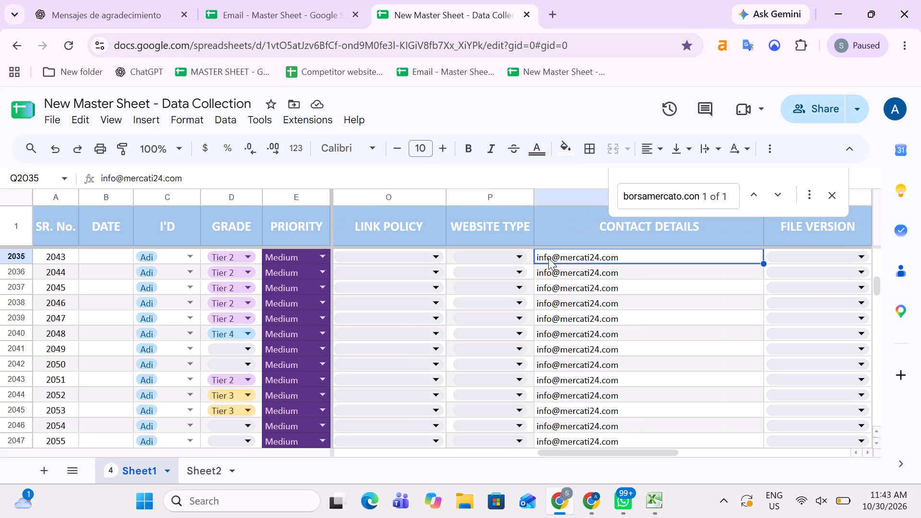
Recheck the borsamercato.com row's price, casino price, status, link policy, contact details, file version and important notes.
key("Left")
key("Left")
key("Left")
key("Left")
key("Left")
key("Right")
key("Right")
key("Right")
key("Right")
key("Right")
key("Right")
key("Right")
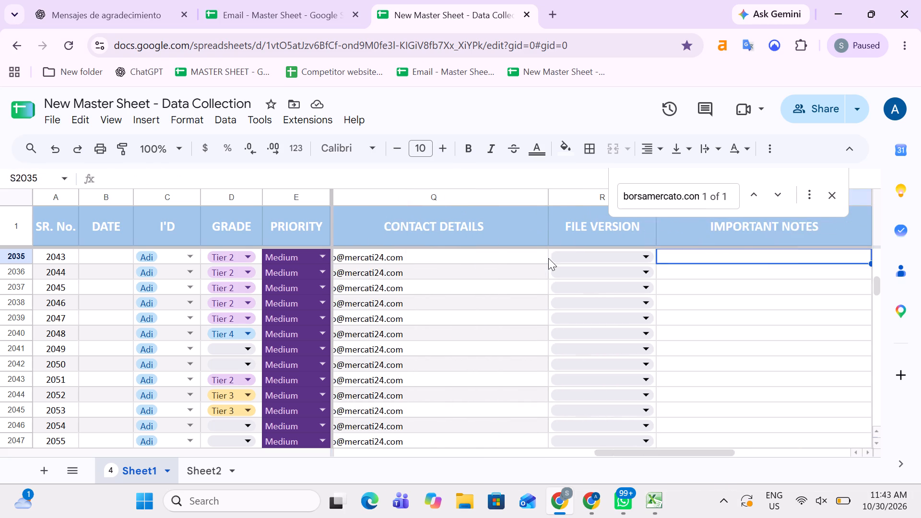
key("Right")
key("Left")
key("Left")
key("Left")
key("Left")
key("Right")
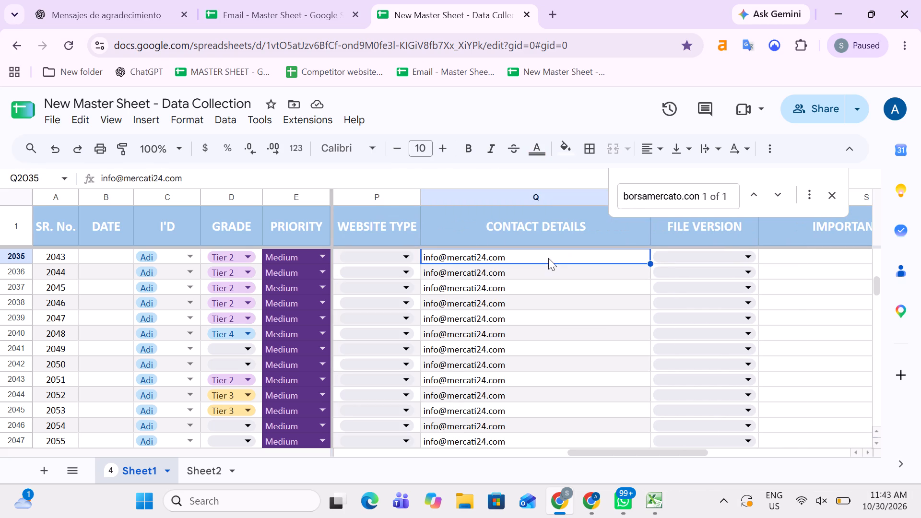
Return to the matching borsamercato.com website cell and close the search.
left_click(771, 193)
left_click(835, 198)
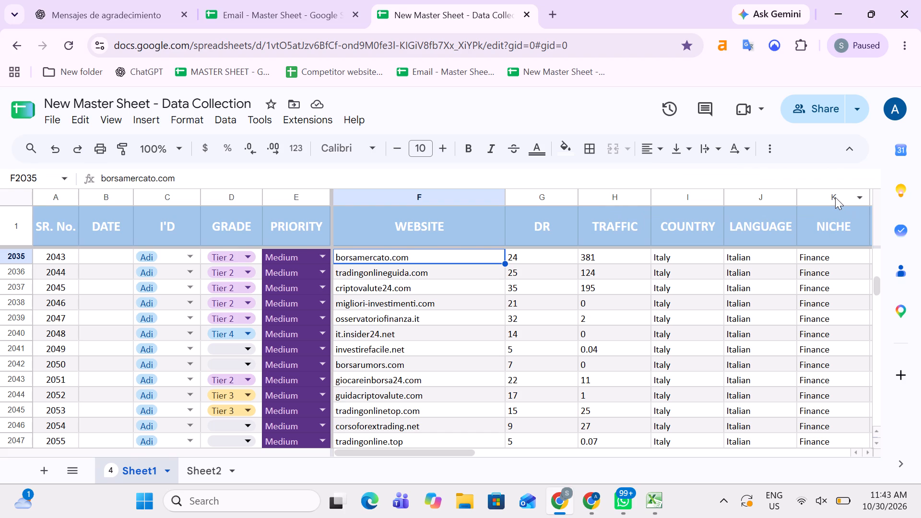
Switch to Book1 in Excel and examine the borsamercato.com row from its website cell across to the contact email column and back.
key("alt+Tab")
key("Right")
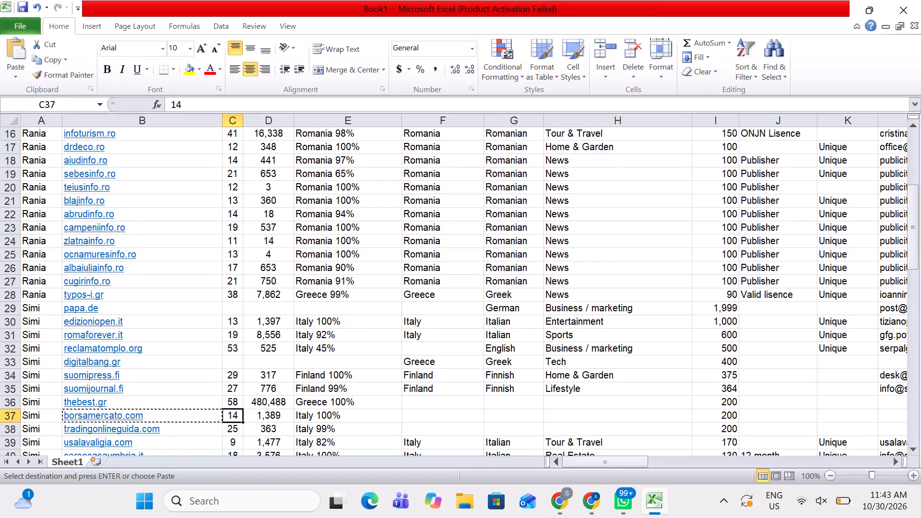
key("Right")
key("Right")
key("Right")
key("Right")
key("Right")
key("Right")
key("Right")
key("Right")
key("Right")
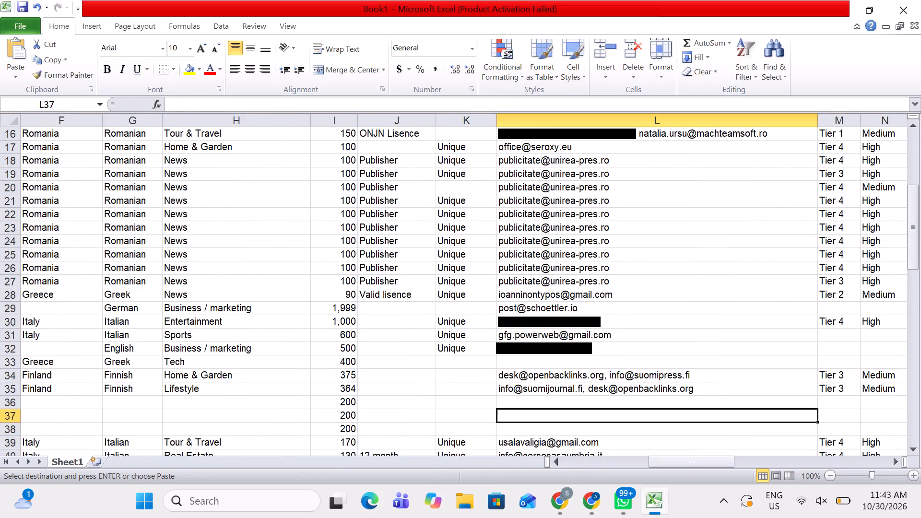
key("Left")
key("Left")
key("Left")
key("Left")
key("Left")
key("Left")
key("Left")
key("Left")
key("Left")
key("Left")
key("Left")
key("Left")
key("Left")
key("Left")
key("Left")
key("Left")
key("Left")
key("Left")
key("Left")
key("Right")
key("Right")
key("Left")
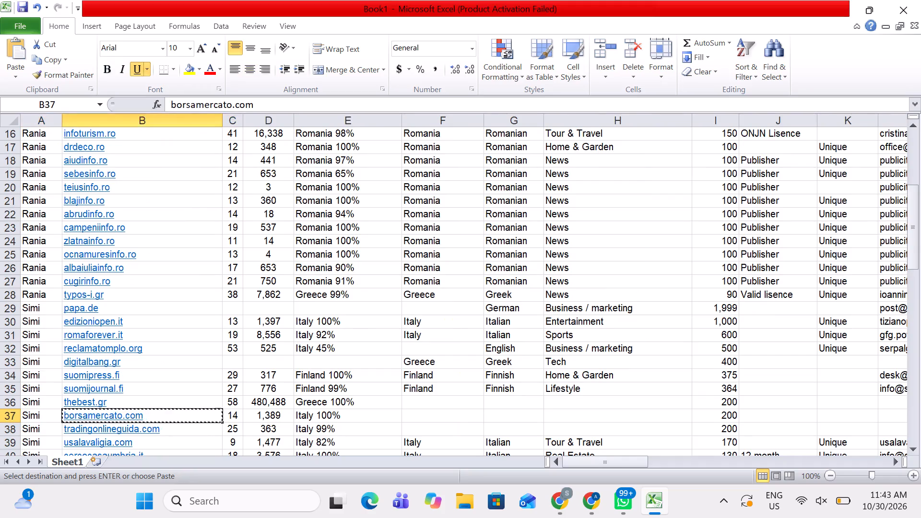
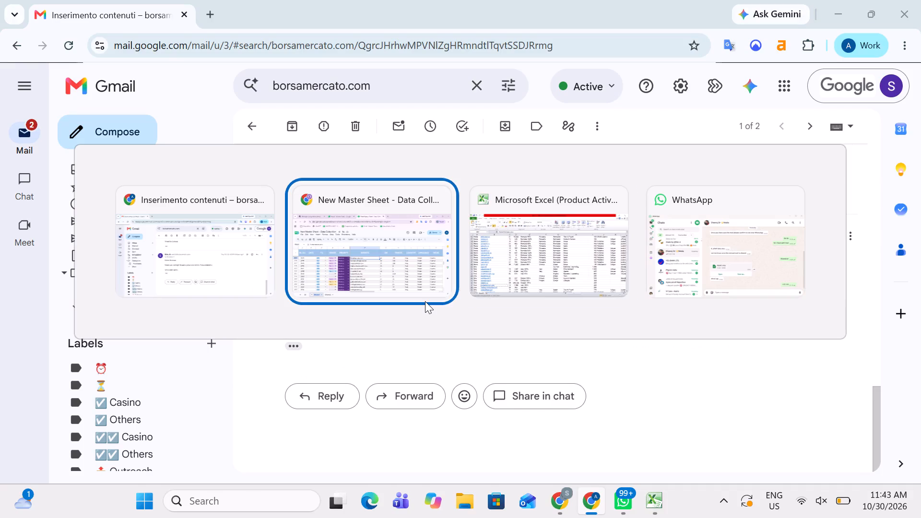
key("alt+Tab")
key("alt+Tab")
key("alt+Tab")
key("alt+Tab")
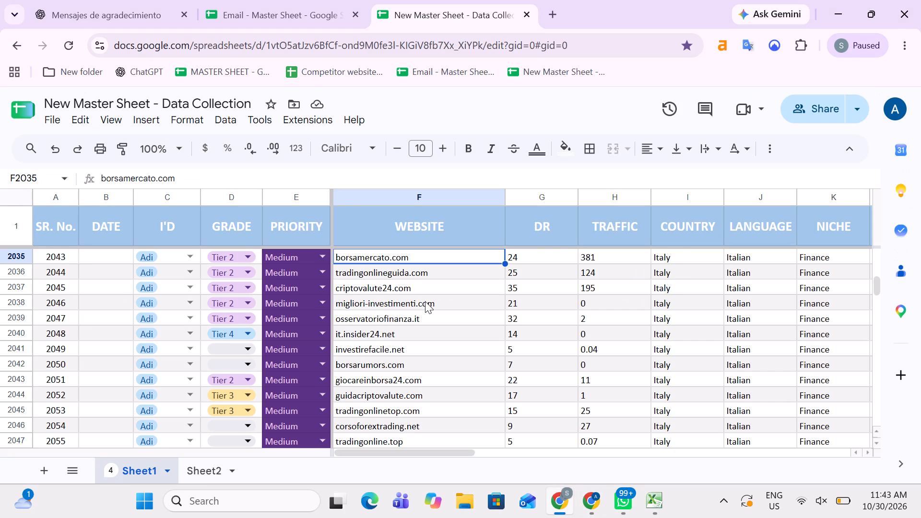
key("alt+Tab")
key("alt+Tab")
key("Tab")
key("Right")
key("Right")
key("Right")
key("Right")
key("Right")
key("Right")
key("Right")
key("Right")
key("Right")
key("Right")
key("Right")
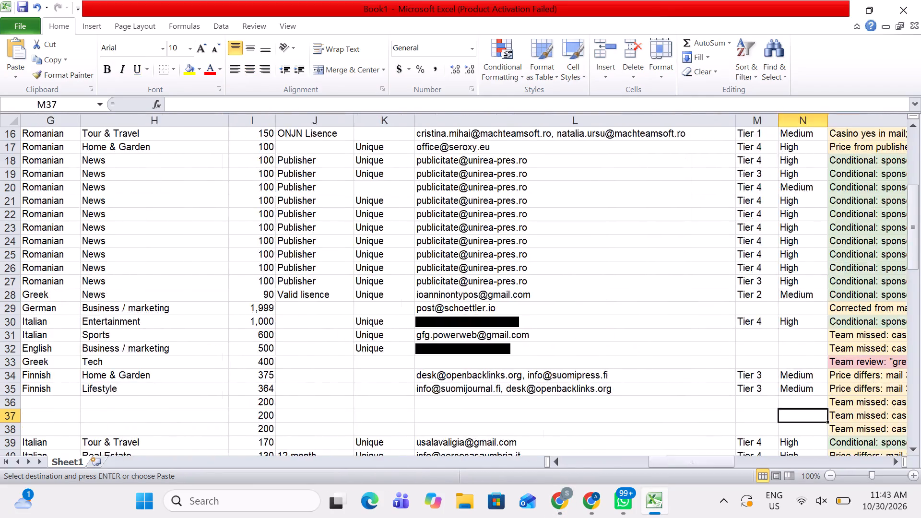
key("Right")
key("Right")
key("Right")
key("Right")
key("Right")
key("Left")
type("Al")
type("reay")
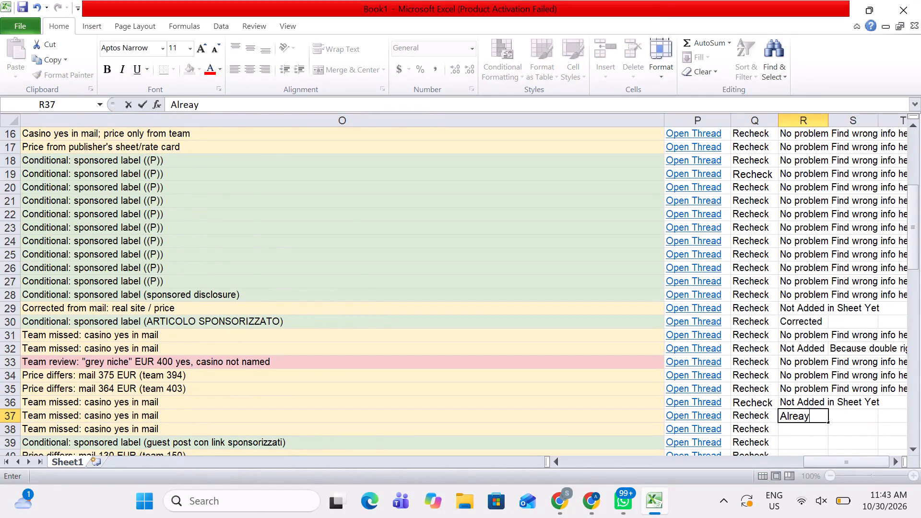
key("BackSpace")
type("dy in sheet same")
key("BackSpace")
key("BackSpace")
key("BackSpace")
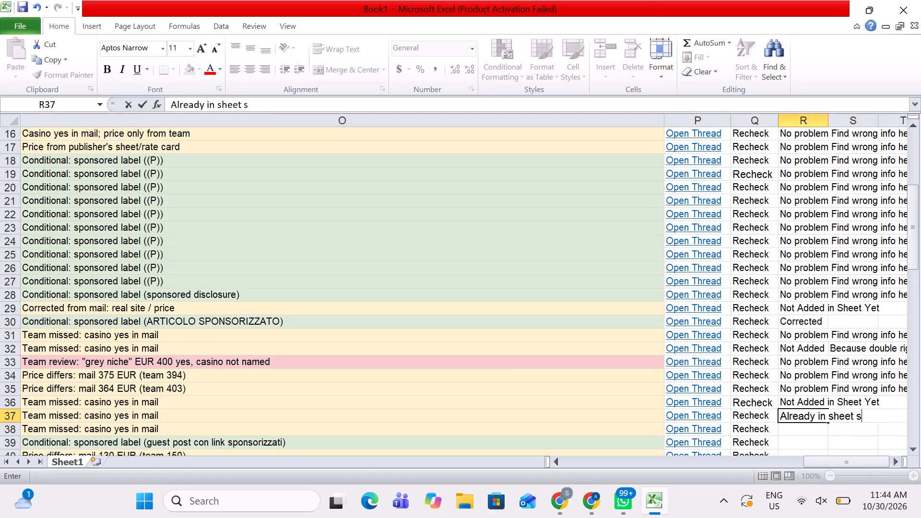
Complete the borsamercato.com recheck outcome in row 37 as "Already in sheet with same price and webmaster".
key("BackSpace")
type("with same price n")
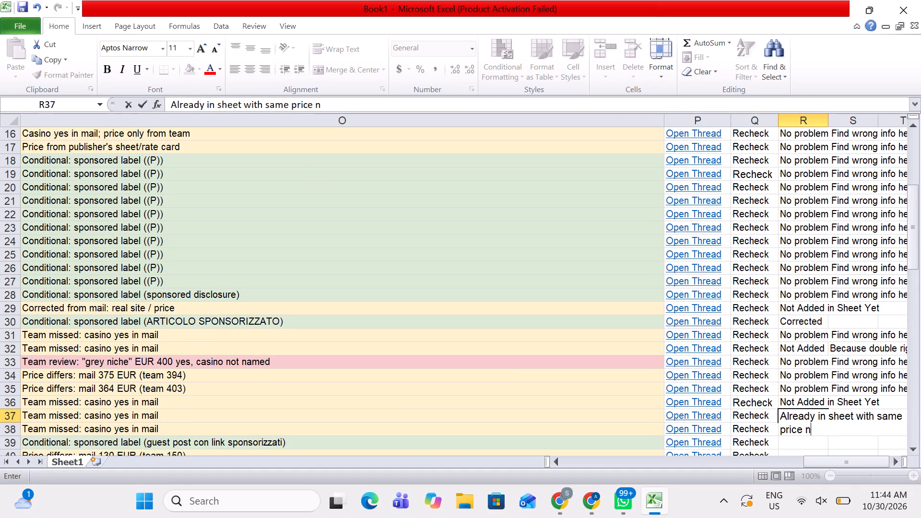
key("BackSpace")
type("and")
key("space")
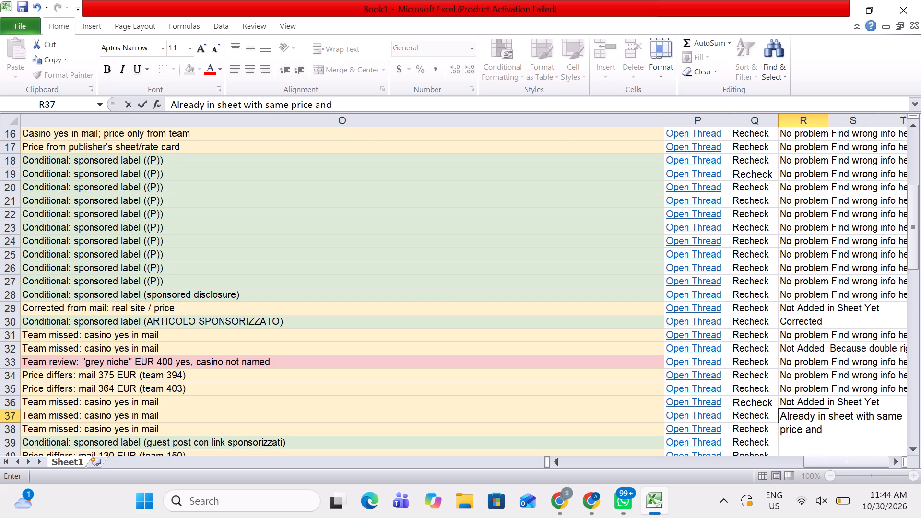
type("websi")
key("BackSpace")
key("BackSpace")
type("ma")
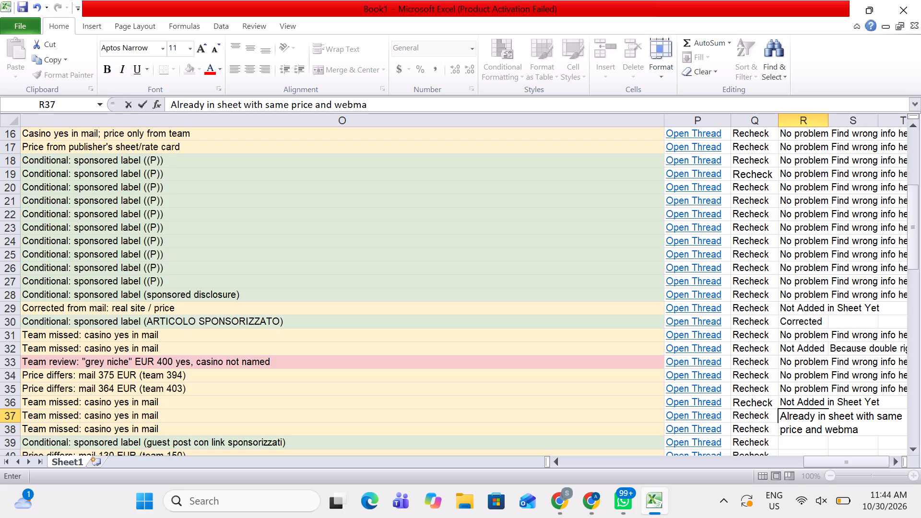
type("st")
type("er")
key("Tab")
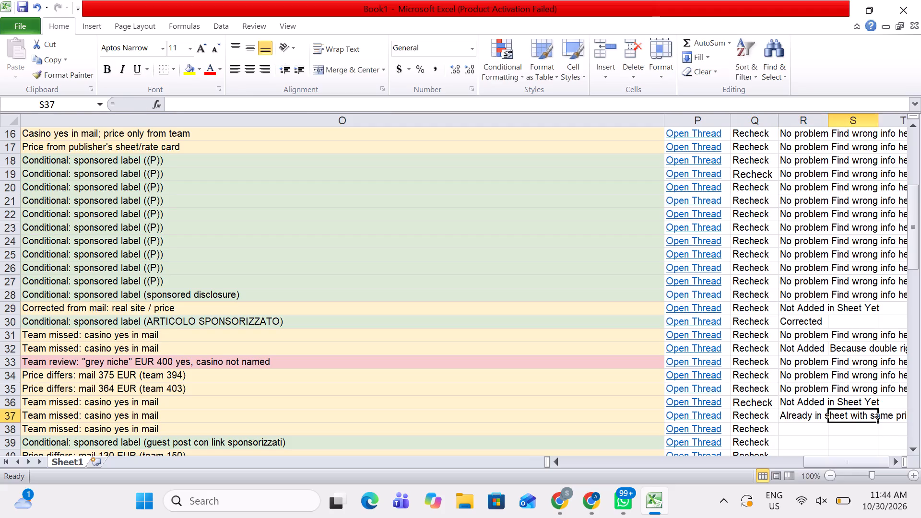
Examine the tradingonlineguida.com entry in row 38, from traffic and country through price and contact fields to its review note.
key("Left")
key("Right")
key("Left")
key("Right")
key("Down")
key("Left")
key("Left")
key("Left")
key("Left")
key("Left")
key("Left")
key("Left")
key("Left")
key("Left")
key("Left")
key("Left")
key("Left")
key("Left")
key("Left")
key("Left")
key("Left")
key("Left")
key("Left")
key("Left")
key("Left")
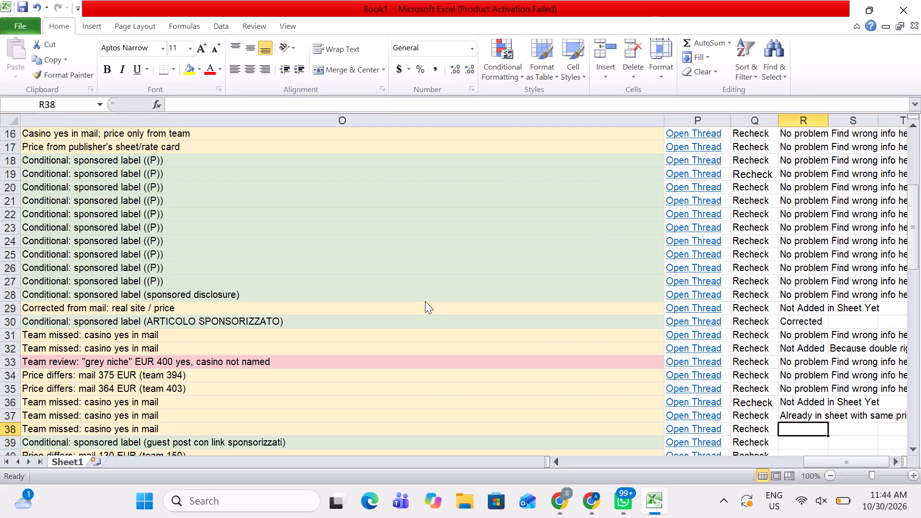
key("Right")
key("Right")
key("Right")
key("Right")
key("Right")
key("Right")
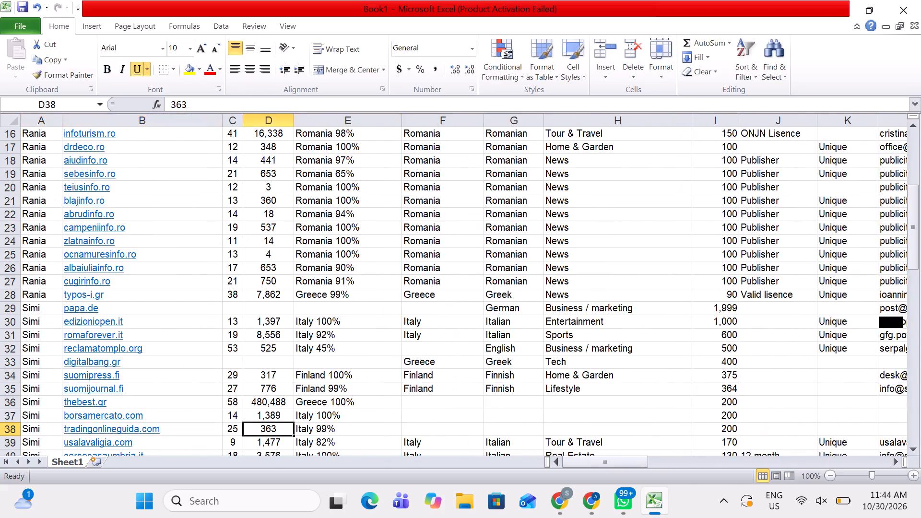
key("Right")
key("Right")
key("Right")
key("Right")
key("Right")
key("Right")
key("Right")
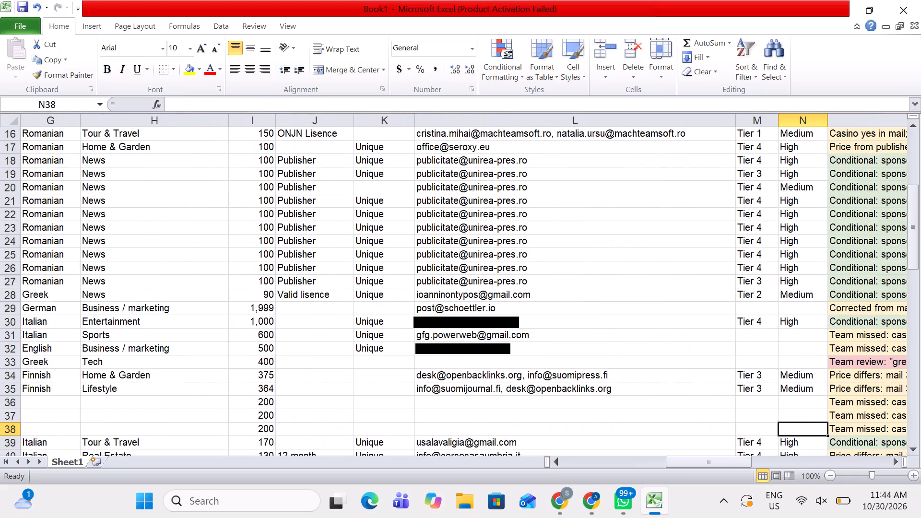
key("Right")
key("Right")
key("Left")
key("Left")
key("Left")
key("Left")
key("Left")
key("Left")
key("Left")
key("Left")
key("Left")
key("Left")
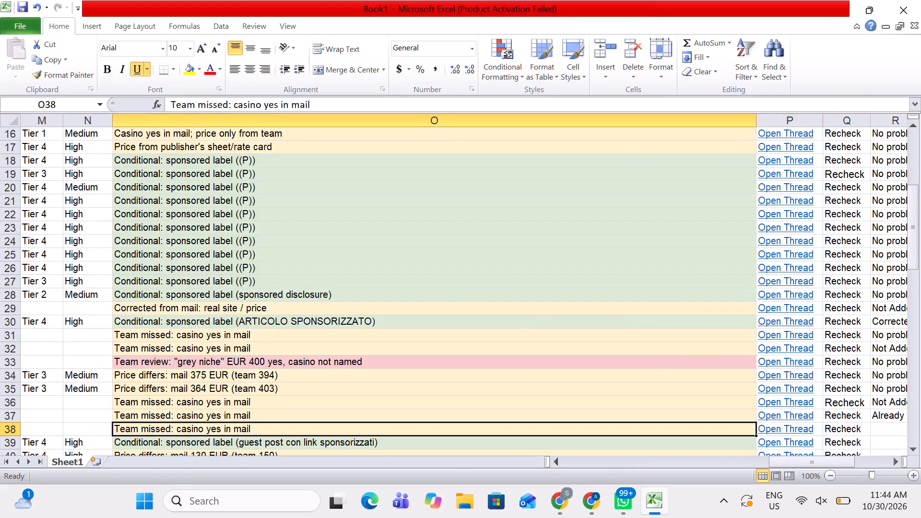
key("Right")
key("Right")
key("Right")
key("Right")
key("Right")
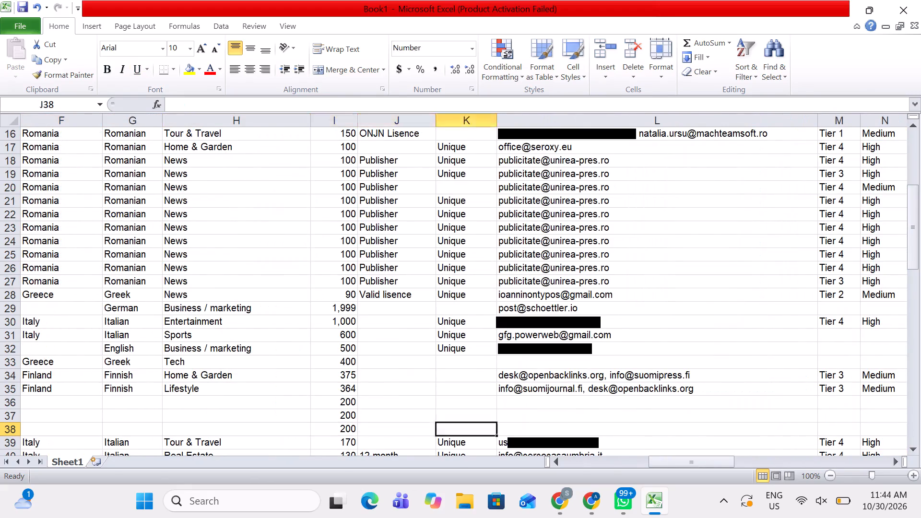
Copy the tradingonlineguida.com website from row 38 and search the New Master Sheet - Data Collection for it.
key("Left")
key("Left")
key("Left")
key("Left")
key("Left")
key("Left")
key("Left")
key("Left")
key("Left")
key("Left")
key("Left")
key("Left")
key("Left")
key("Left")
key("Left")
key("Left")
key("Left")
key("Left")
key("Left")
key("Right")
key("ctrl+c")
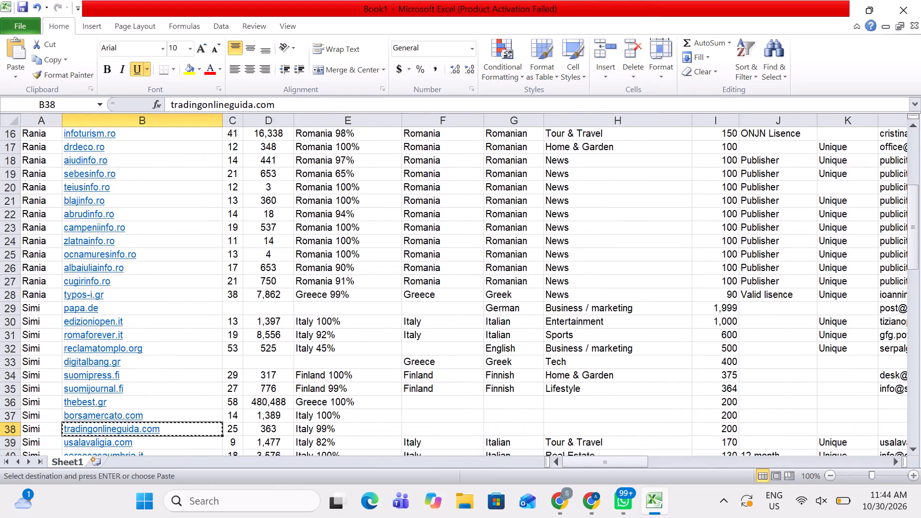
key("alt+Tab")
key("ctrl+f")
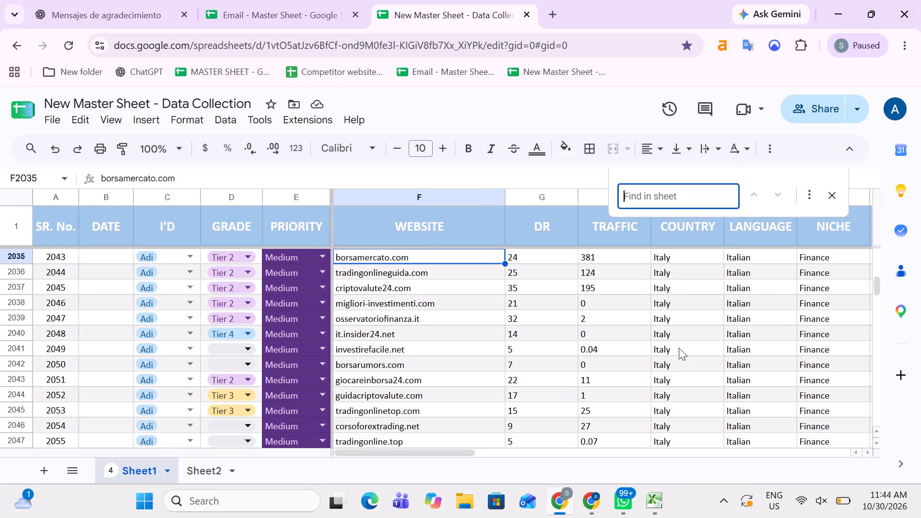
key("ctrl+v")
left_click(529, 271)
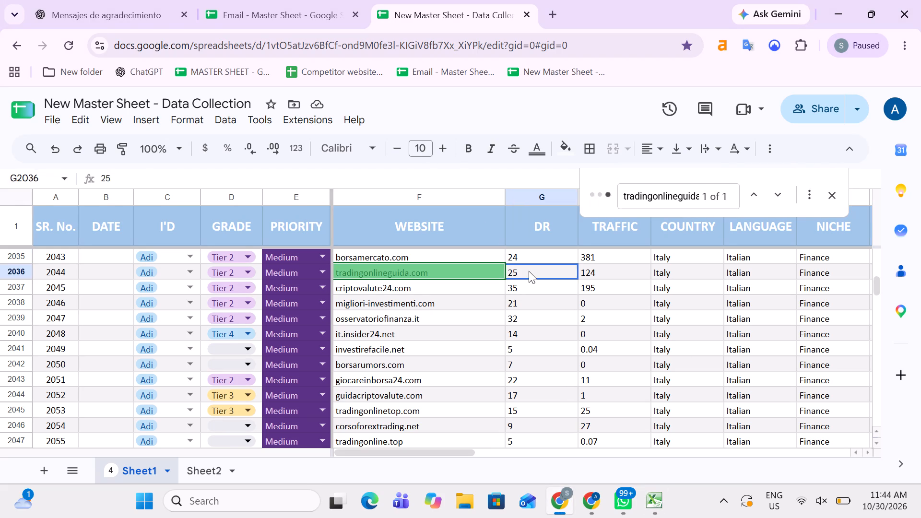
Back in Book1, record "Already in sheet with same price and webmaster" as the tradingonlineguida.com recheck outcome in row 38.
key("alt+Tab")
key("Right")
key("Right")
key("Right")
key("Right")
key("Right")
key("Right")
key("Right")
key("Right")
key("Right")
key("Right")
key("Right")
key("Right")
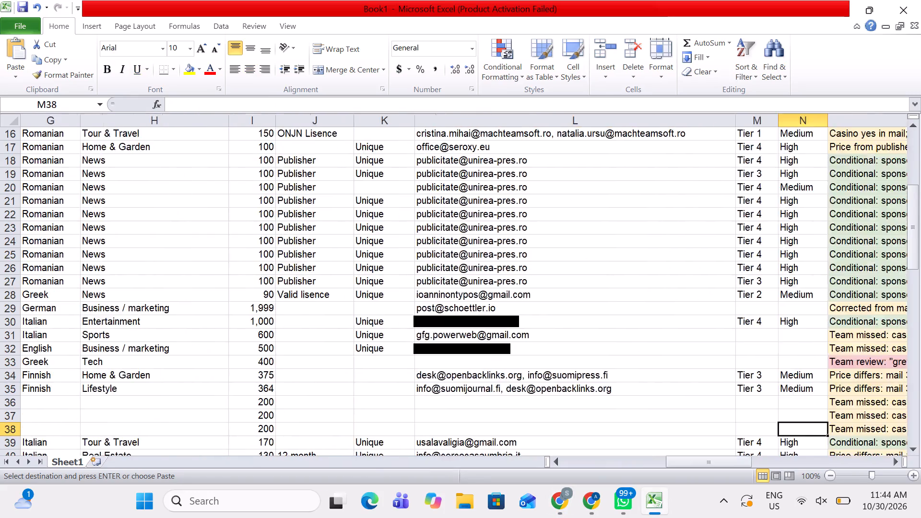
key("Right")
key("Right")
key("Right")
key("Right")
key("a")
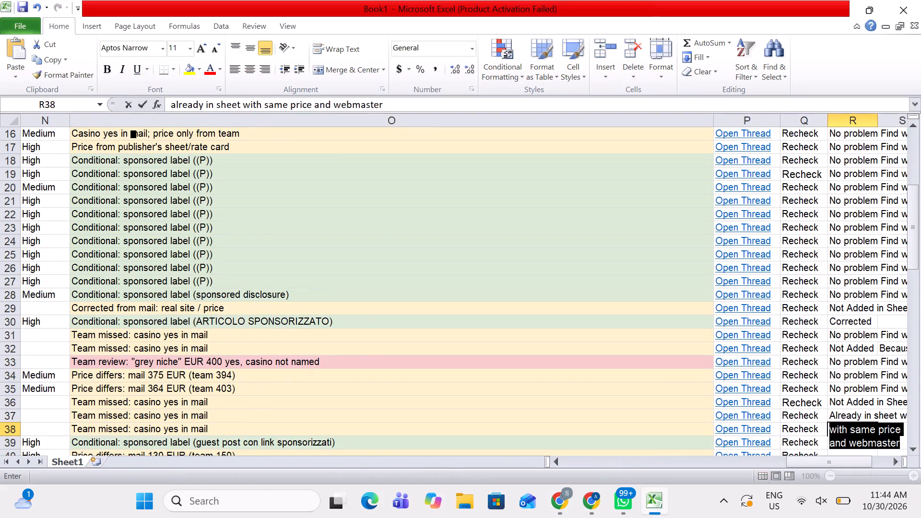
key("Down")
Go to the usalavaligia.com website in row 39 and select the website column from there to the end of the list.
key("Left")
key("Left")
key("Left")
key("Left")
key("Left")
key("Left")
key("Left")
key("Left")
key("Left")
key("Left")
key("Left")
key("Left")
key("Left")
key("Left")
key("Left")
key("Left")
key("Left")
key("Left")
key("Left")
key("Left")
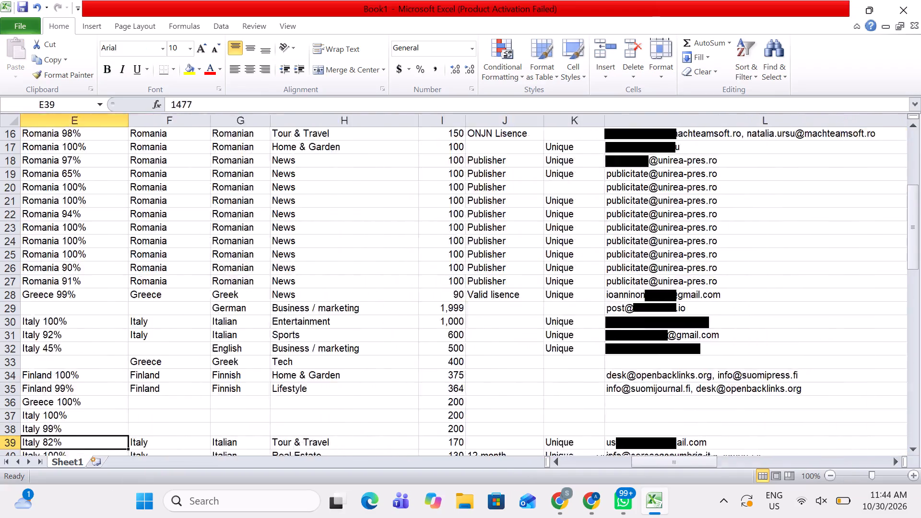
key("Right")
key("ctrl+shift+Down")
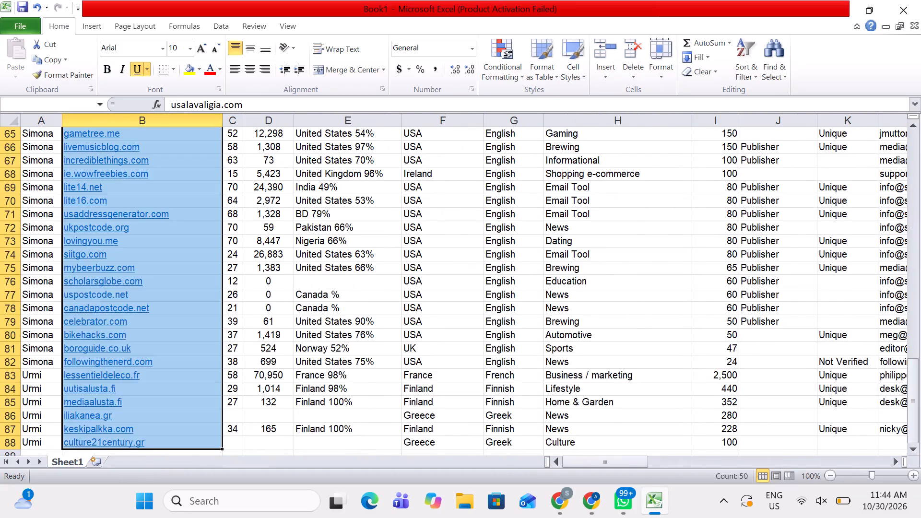
Go back to the tradingonlineguida.com entry in row 38 and review it across to its recheck outcome.
key("Up")
key("Down")
key("Right")
key("Up")
key("Up")
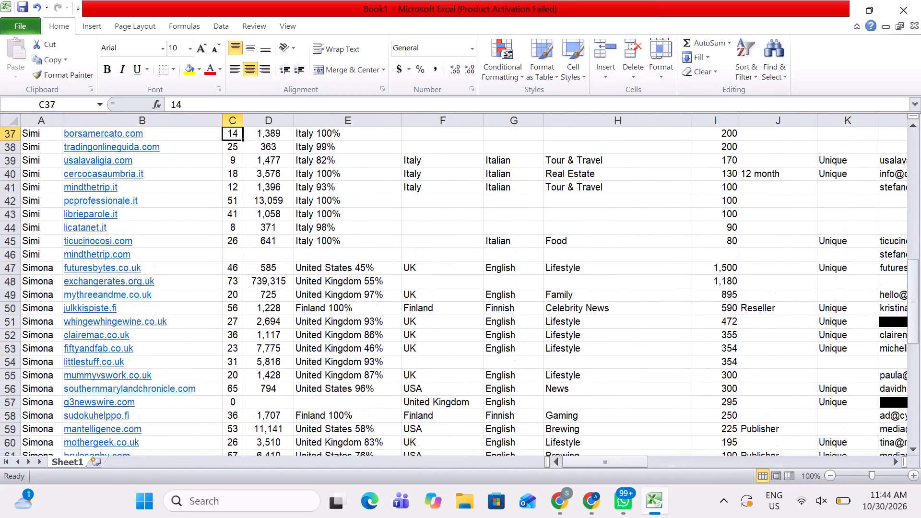
key("Down")
key("Left")
key("Right")
key("Right")
key("Right")
key("Right")
key("Right")
key("Right")
key("Right")
key("Right")
key("Right")
key("Right")
key("Right")
key("Right")
key("Right")
key("Right")
key("Right")
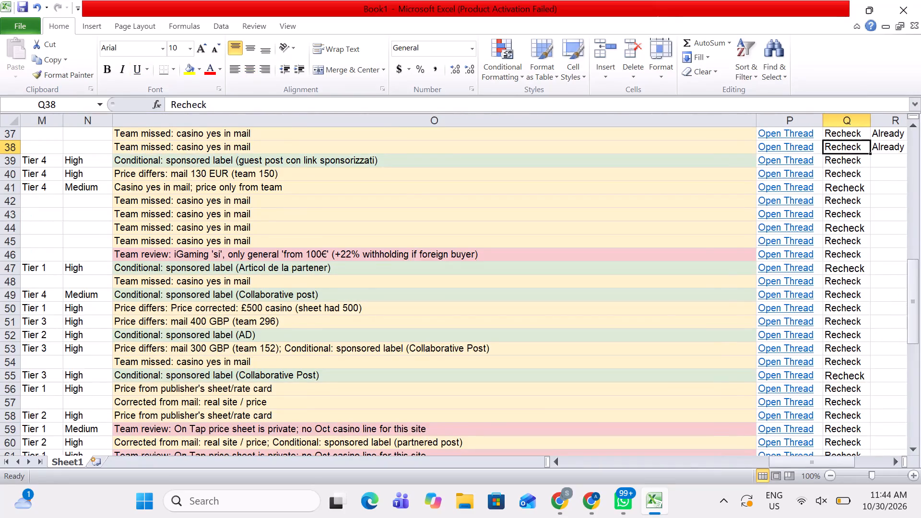
key("Right")
Review the usalavaligia.com entry in row 39, from its recheck outcome cell back to the start of the row.
key("Down")
key("Left")
key("Left")
key("Left")
key("Left")
key("Left")
key("Left")
key("Left")
key("Left")
key("Left")
key("Left")
key("Left")
key("Left")
key("Left")
key("Left")
key("Left")
key("Left")
key("Left")
key("Left")
key("Left")
key("Left")
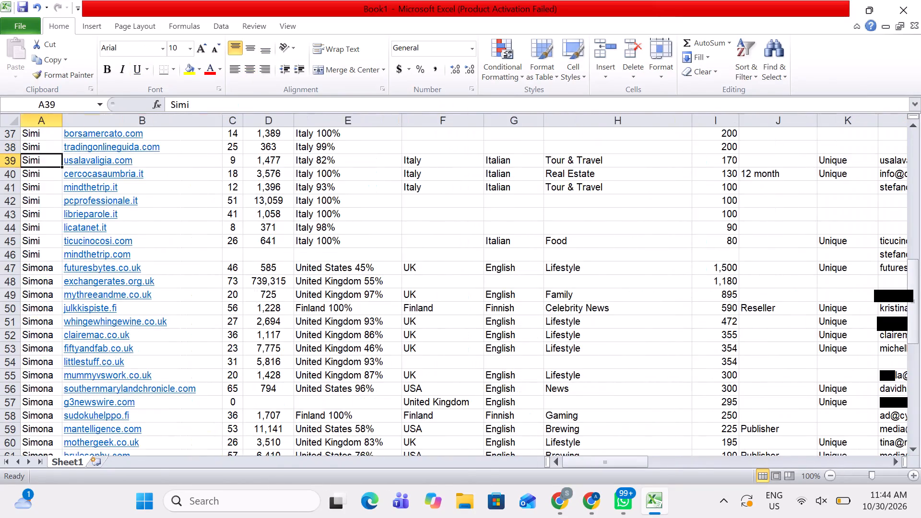
Copy the usalavaligia.com website from row 39 and search the New Master Sheet - Data Collection for it.
key("Right")
key("ctrl+c")
key("Right")
key("Right")
key("Right")
key("Right")
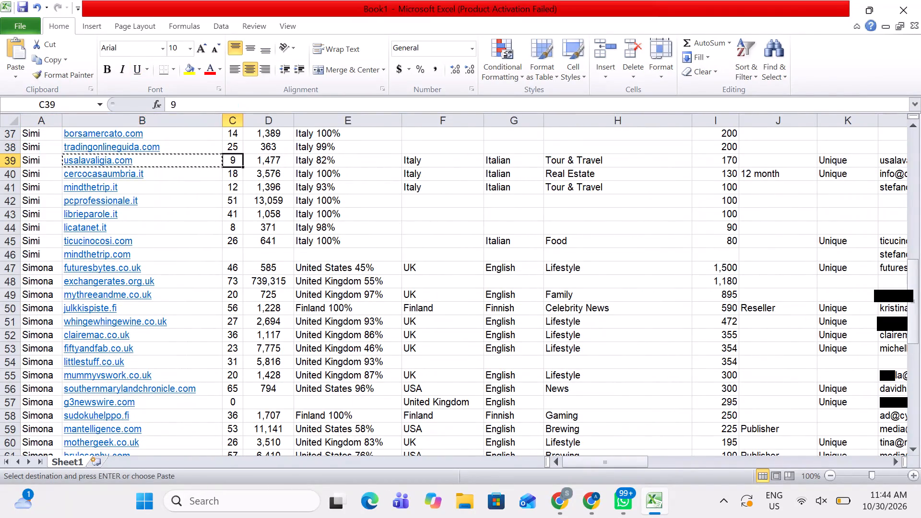
key("Right")
key("Right")
key("Left")
key("Left")
key("Left")
key("Left")
key("Left")
key("Left")
key("Left")
key("Left")
key("Left")
key("Left")
key("Right")
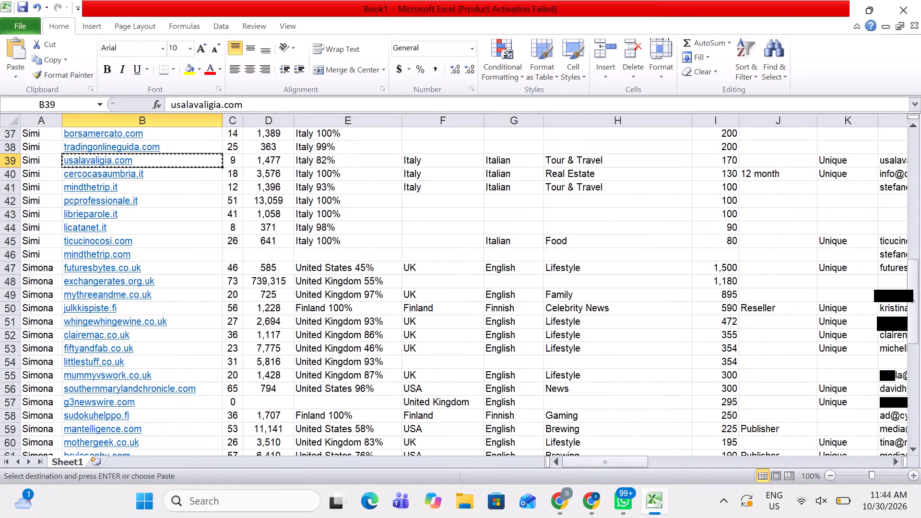
key("Right")
key("Left")
key("alt+Tab")
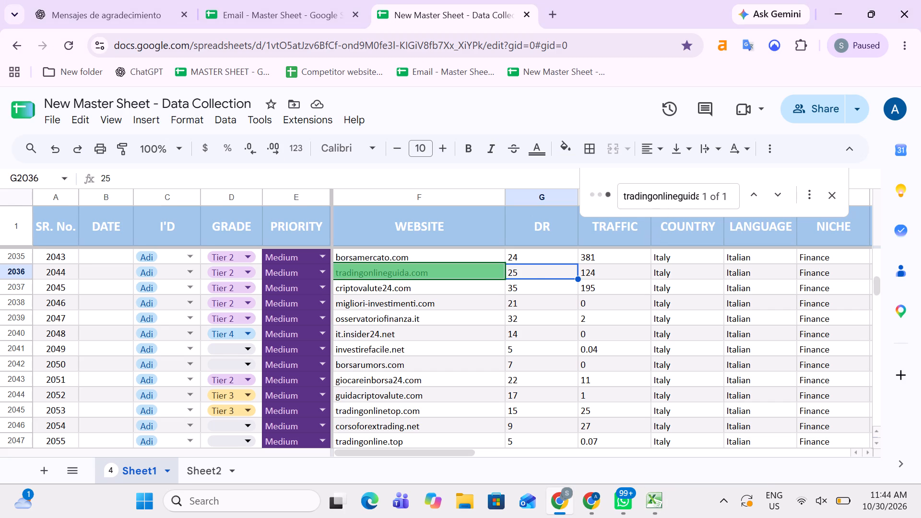
triple_click(664, 197)
key("ctrl+v")
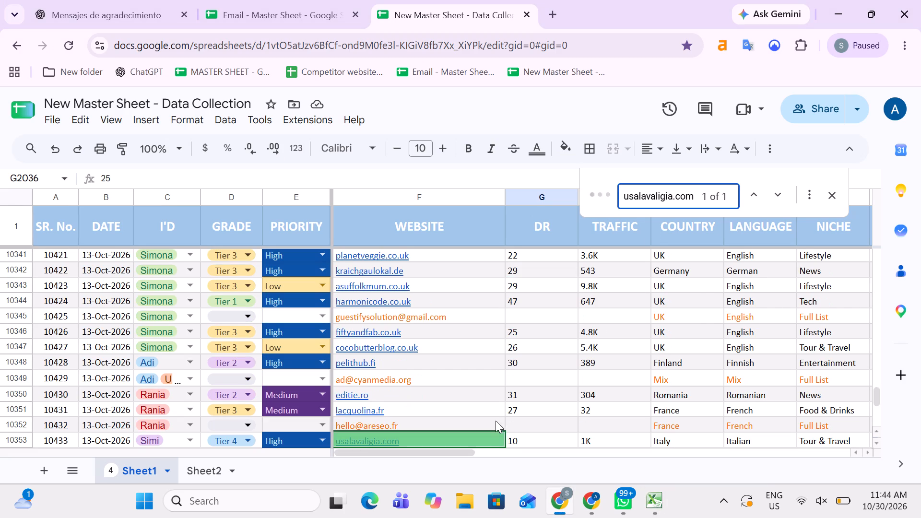
Examine the usalavaligia.com entry in the master sheet, from DR and traffic through price, casino price and status to contact details.
scroll(453, 357, "down", 1)
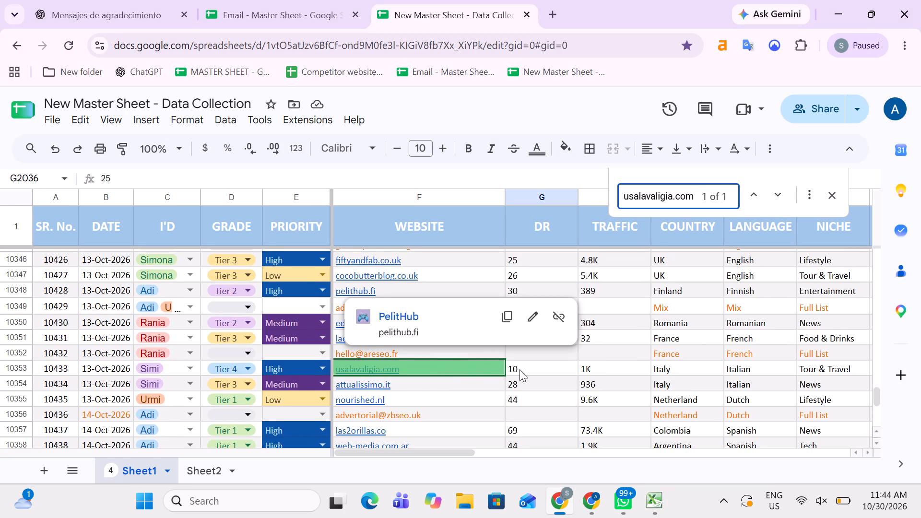
left_click(520, 369)
key("Right")
key("Right")
key("Right")
key("Right")
key("Right")
key("Right")
key("Right")
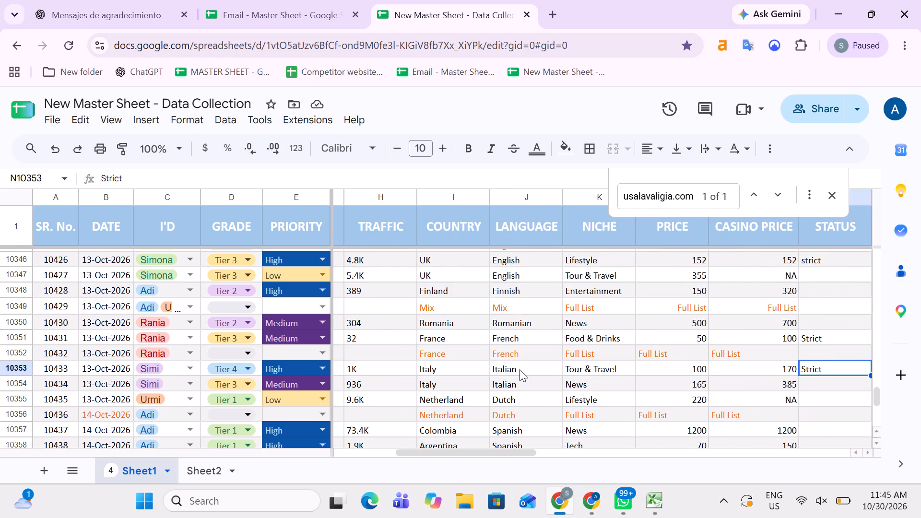
key("Right")
key("Right")
key("Right")
key("Right")
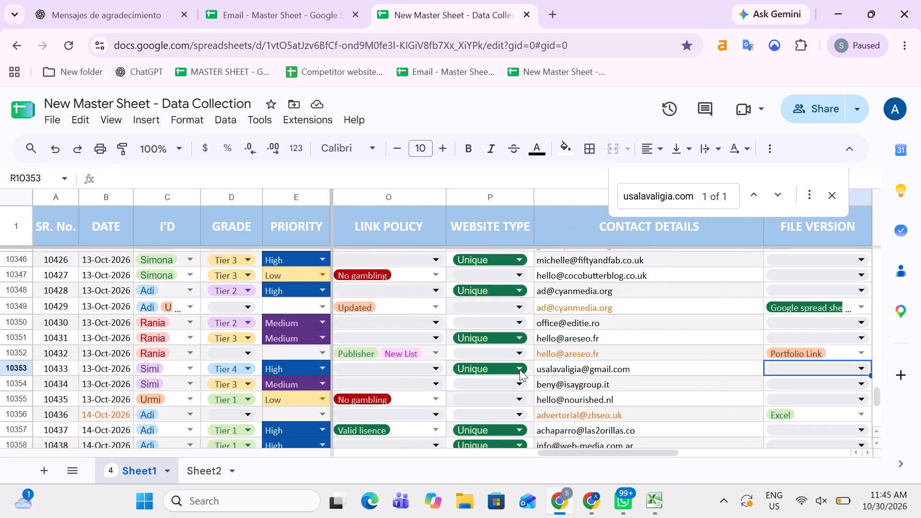
key("Left")
Switch back to Book1 and go across the usalavaligia.com entry in row 39 to compare its details.
key("alt+Tab")
key("Right")
key("Right")
key("Right")
key("Right")
key("Right")
key("Right")
key("Right")
key("Right")
key("Right")
key("Right")
key("Right")
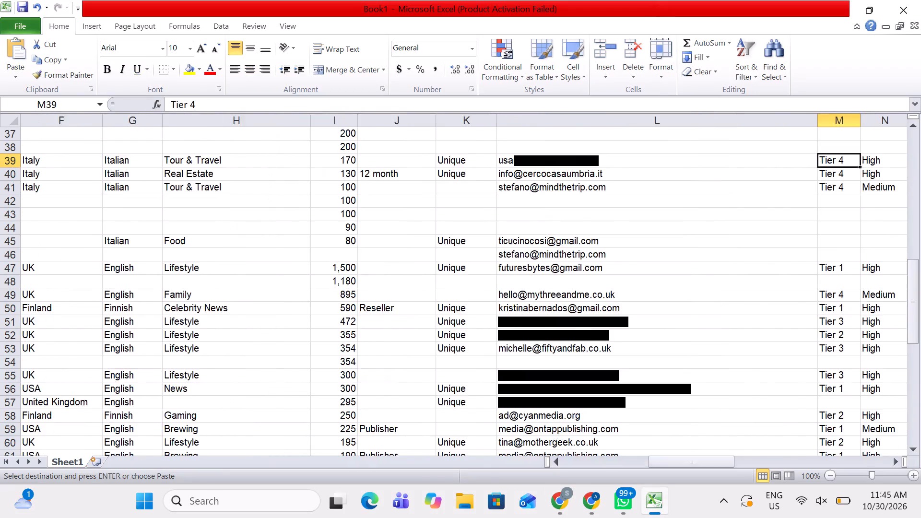
key("Right")
key("Right")
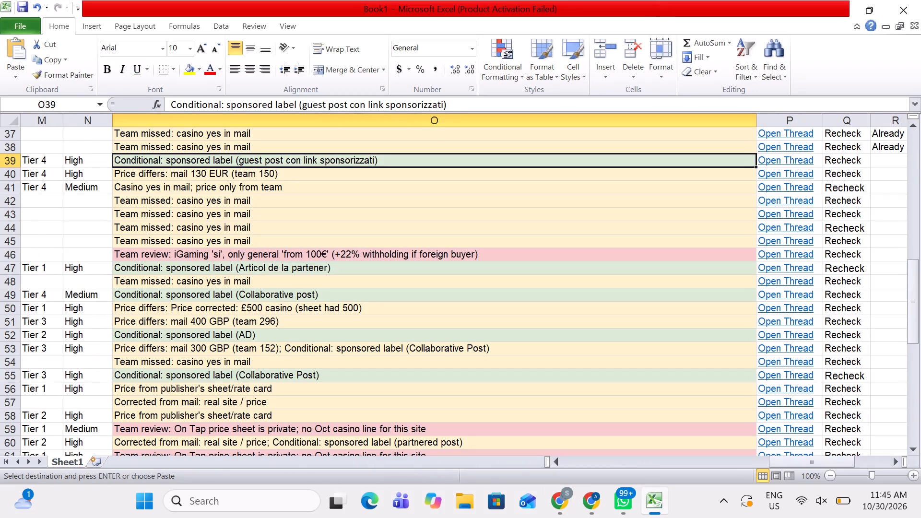
key("Left")
key("Right")
key("Left")
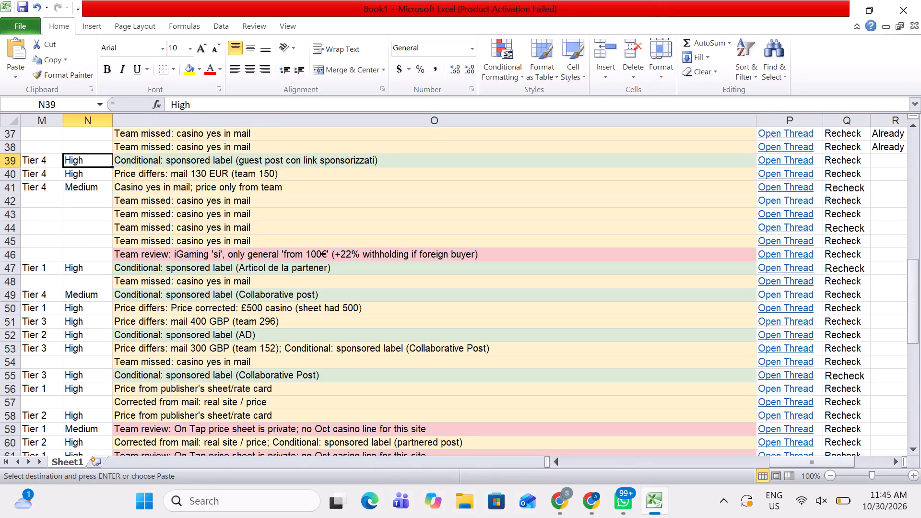
key("alt+Tab")
key("alt+Tab")
key("alt+Tab")
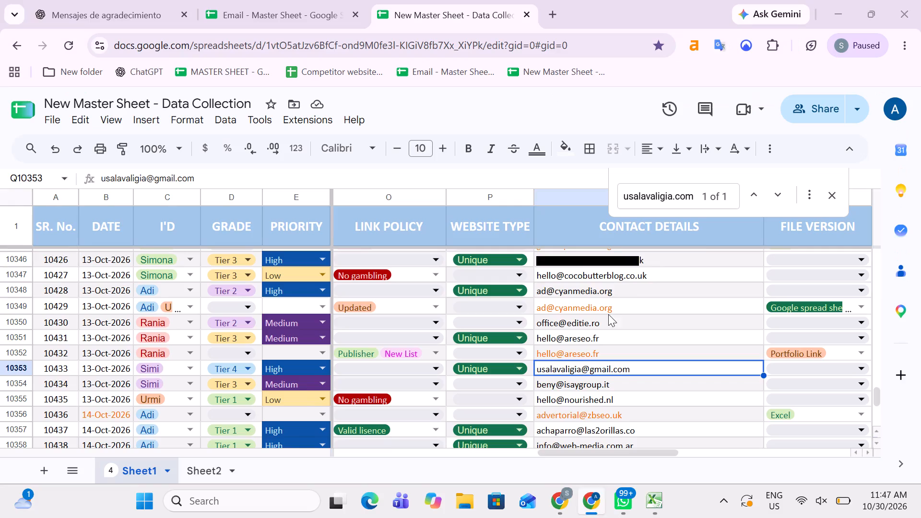
key("Left")
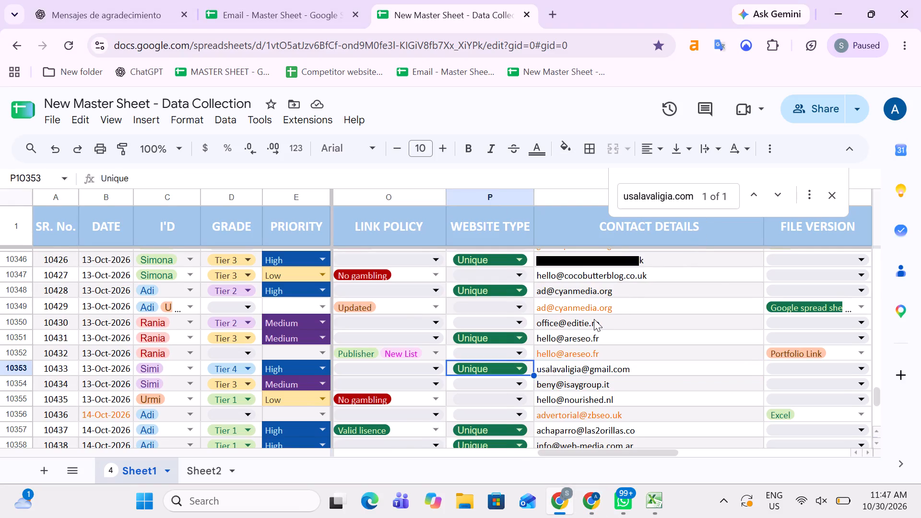
key("Left")
key("Left")
key("Left")
key("Left")
key("Left")
key("Left")
key("Left")
key("Left")
key("Left")
key("Left")
key("Left")
key("Left")
key("Left")
key("Left")
key("Left")
key("Left")
key("Left")
key("Left")
key("Left")
key("Left")
key("Right")
key("Right")
key("Right")
key("Right")
key("Right")
key("Right")
key("Right")
key("Right")
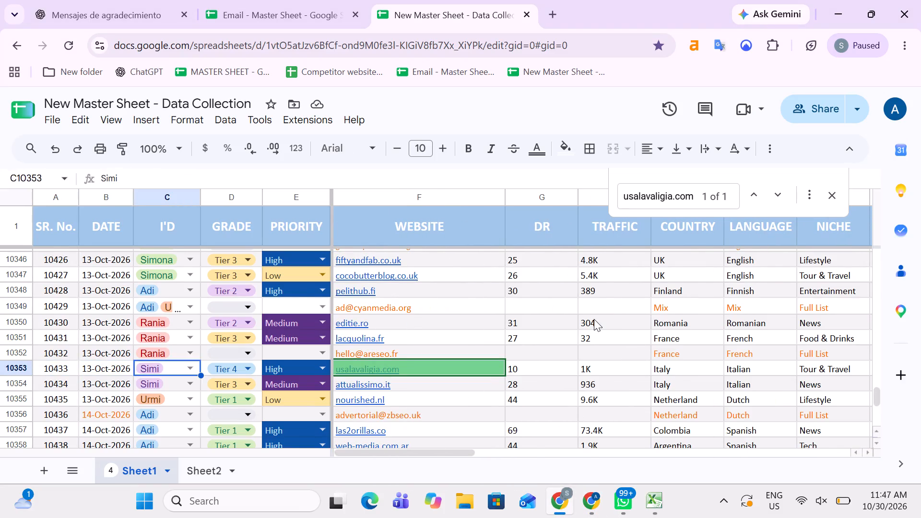
key("Right")
key("Right")
key("Right")
key("Right")
key("Right")
key("Right")
key("Right")
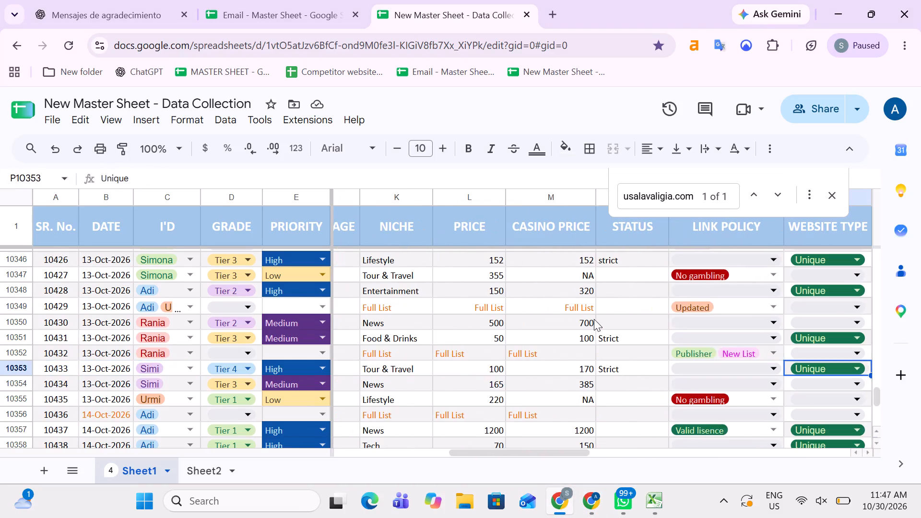
key("Left")
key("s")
key("Down")
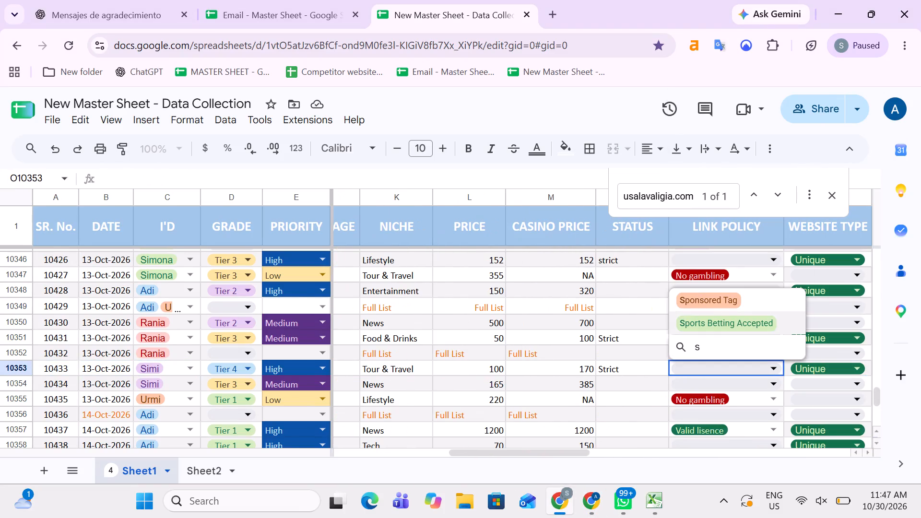
key("Down")
key("Return")
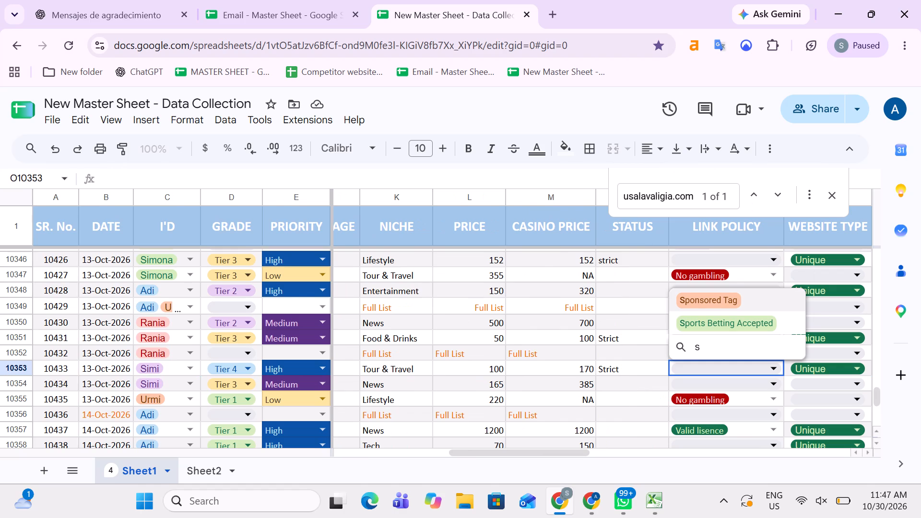
key("Up")
key("Right")
key("Left")
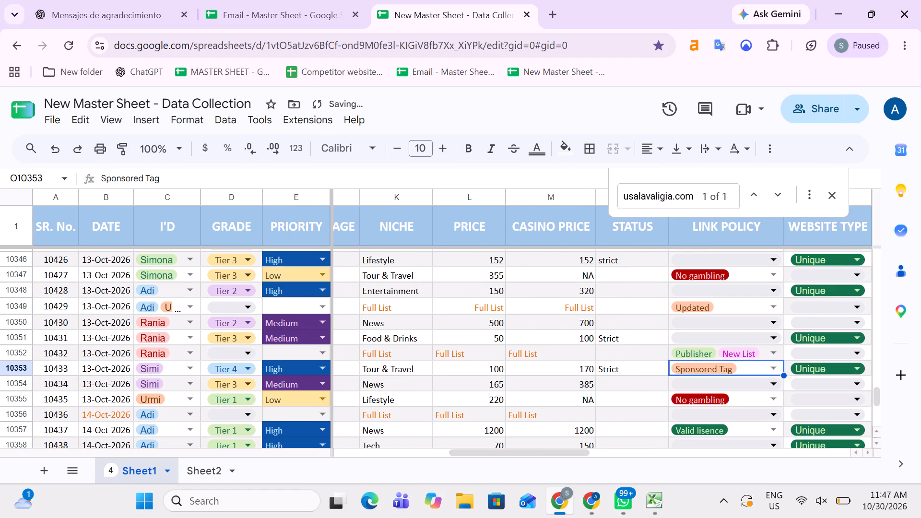
In Book1, enter "Co" as the outcome beside the Recheck cell for usalavaligia.com in row 39.
key("alt+Tab")
key("alt+Tab")
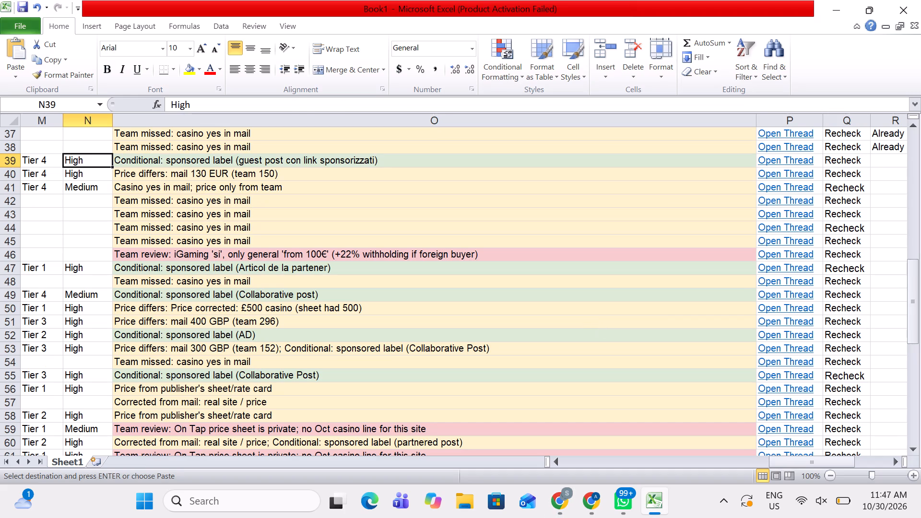
key("Right")
key("Right")
key("Right")
key("Right")
key("Right")
key("Left")
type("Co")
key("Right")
Go back across row 39 from the outcome cell to the usalavaligia.com website cell, reviewing the entry.
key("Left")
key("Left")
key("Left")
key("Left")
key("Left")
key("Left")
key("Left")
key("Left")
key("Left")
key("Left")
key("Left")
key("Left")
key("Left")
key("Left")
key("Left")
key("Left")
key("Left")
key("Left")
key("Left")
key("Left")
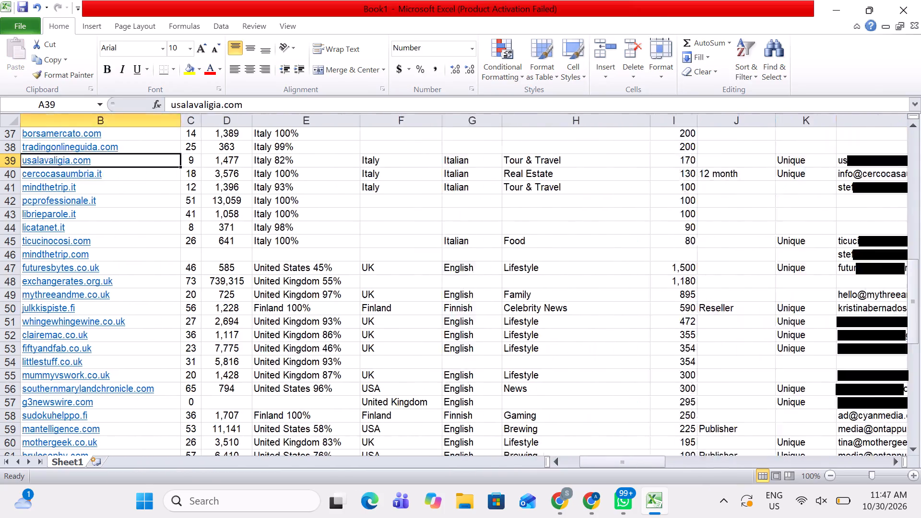
In Book1, look across row 39 for usalavaligia.com from the website to the review note and outcome cell.
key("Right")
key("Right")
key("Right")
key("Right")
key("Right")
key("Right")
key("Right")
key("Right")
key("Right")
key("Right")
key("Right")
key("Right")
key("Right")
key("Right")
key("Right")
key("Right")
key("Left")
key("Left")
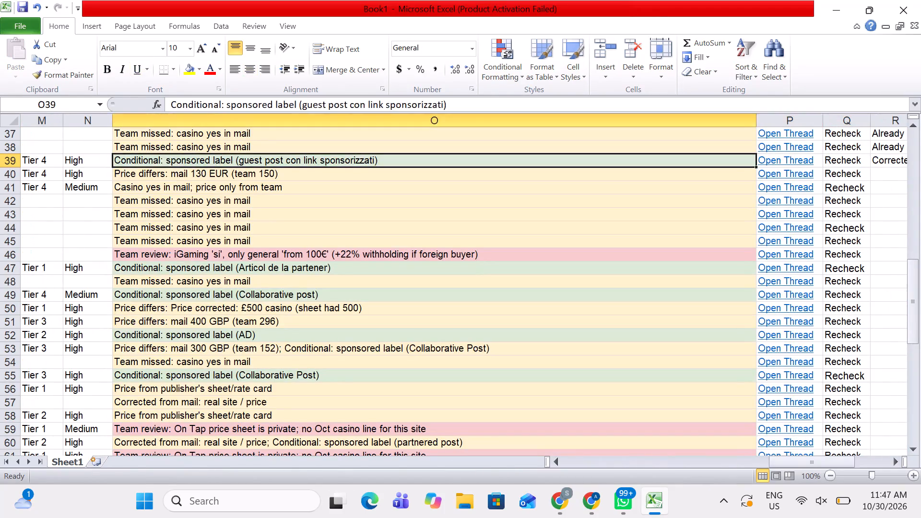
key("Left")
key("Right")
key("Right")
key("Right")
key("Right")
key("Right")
Look over Book1 row 40 for cercocasaumbria.it, checking its site details, price and review note.
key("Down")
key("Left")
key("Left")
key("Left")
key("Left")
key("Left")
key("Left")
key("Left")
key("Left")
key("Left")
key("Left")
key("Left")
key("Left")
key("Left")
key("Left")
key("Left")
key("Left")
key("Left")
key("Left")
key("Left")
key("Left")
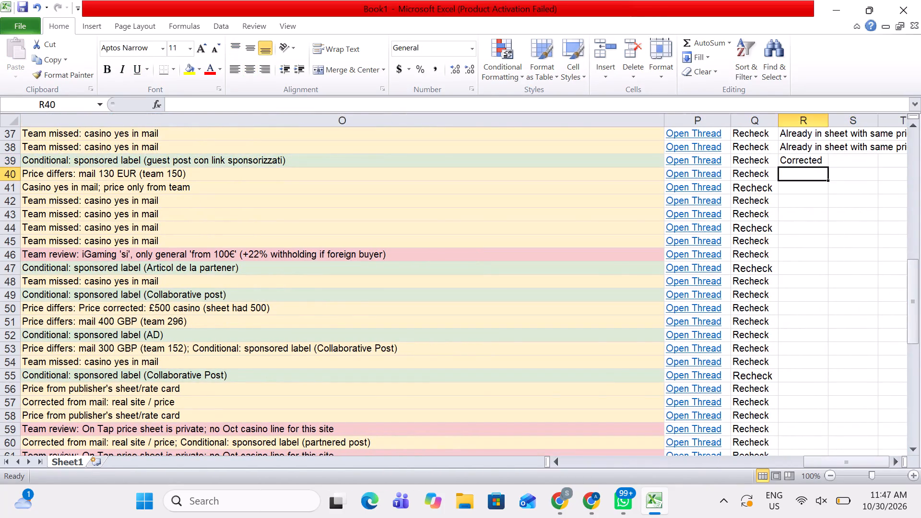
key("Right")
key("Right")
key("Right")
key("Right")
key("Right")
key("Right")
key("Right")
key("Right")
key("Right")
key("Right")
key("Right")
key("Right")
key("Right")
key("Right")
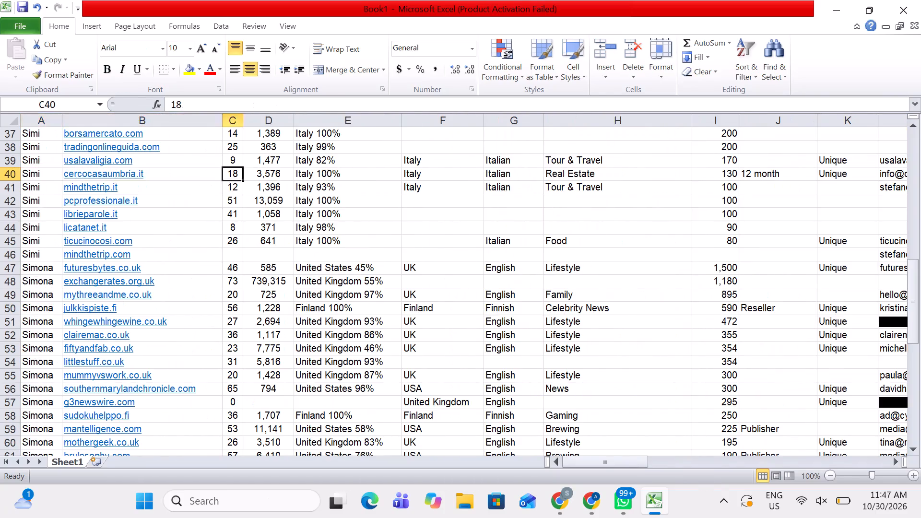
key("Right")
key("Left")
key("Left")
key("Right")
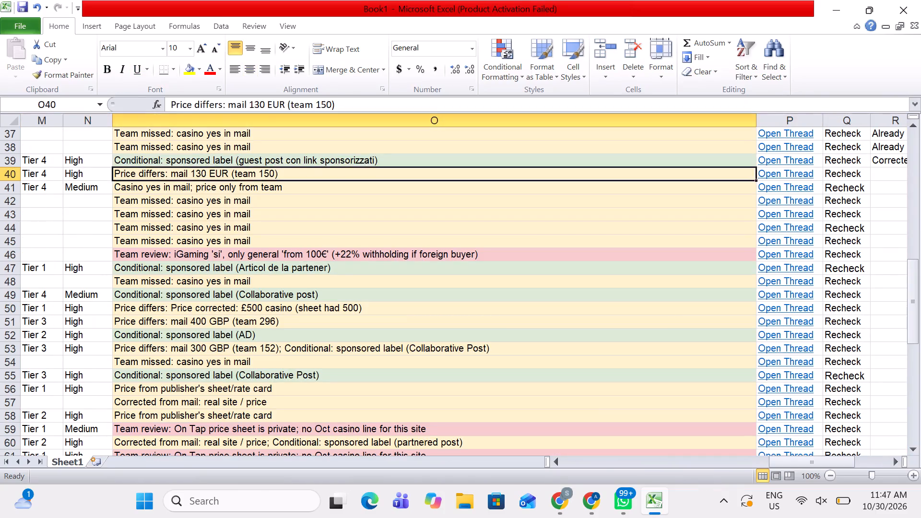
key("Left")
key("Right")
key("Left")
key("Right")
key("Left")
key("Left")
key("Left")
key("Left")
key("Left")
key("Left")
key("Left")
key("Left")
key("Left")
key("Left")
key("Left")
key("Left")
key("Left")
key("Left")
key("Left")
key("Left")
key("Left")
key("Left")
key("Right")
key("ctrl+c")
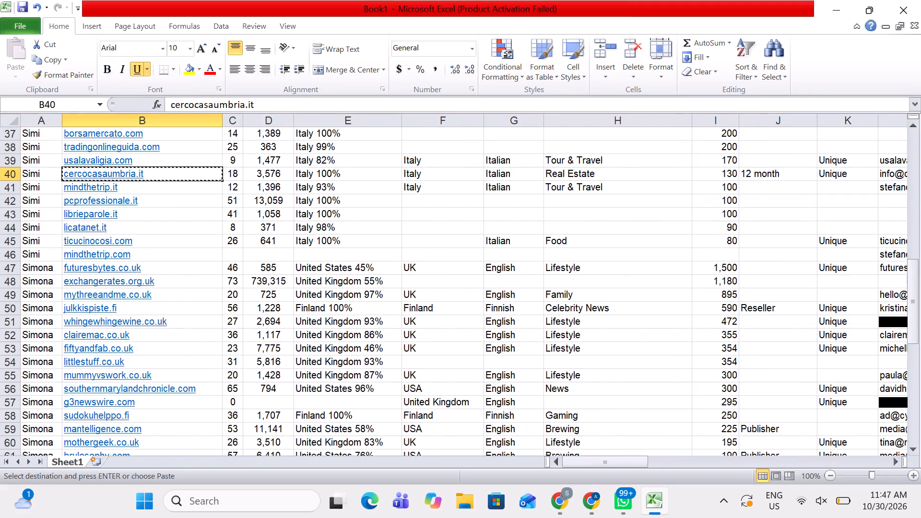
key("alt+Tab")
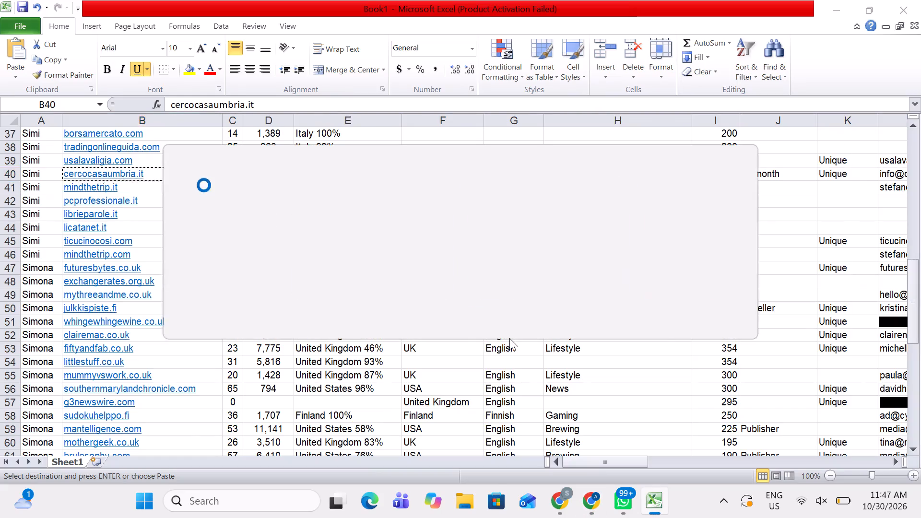
triple_click(677, 188)
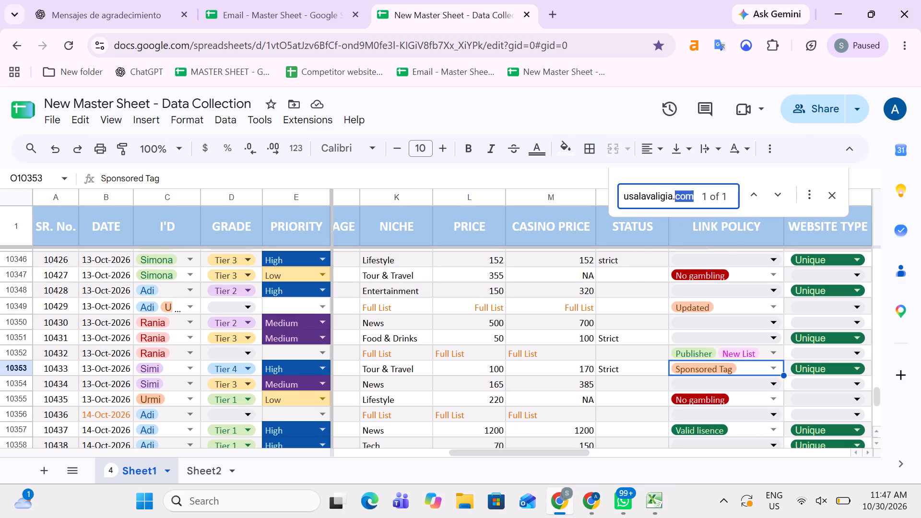
key("ctrl+v")
key("alt+Tab")
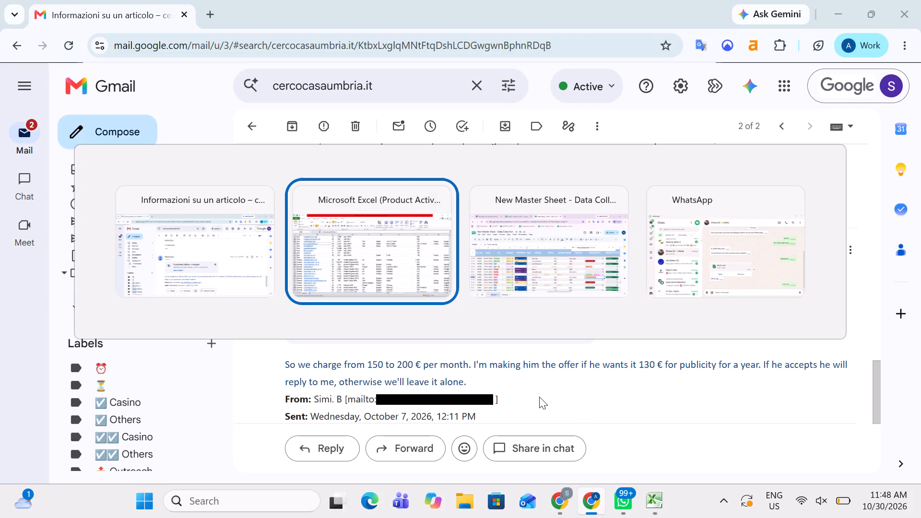
key("Right")
key("Right")
key("Right")
key("Right")
key("Right")
key("Right")
key("Right")
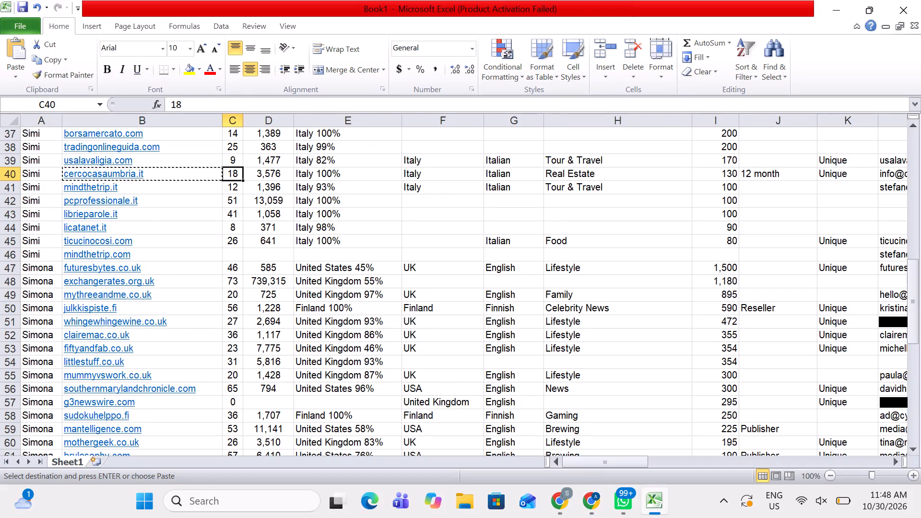
key("Right")
key("Left")
key("Right")
key("Right")
key("Right")
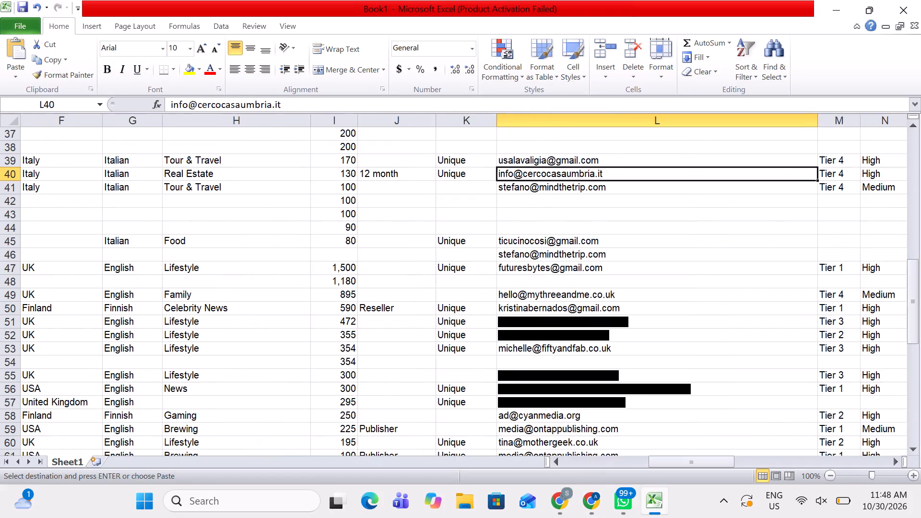
key("Right")
key("Right")
key("Right")
key("Right")
key("Left")
key("Left")
key("Right")
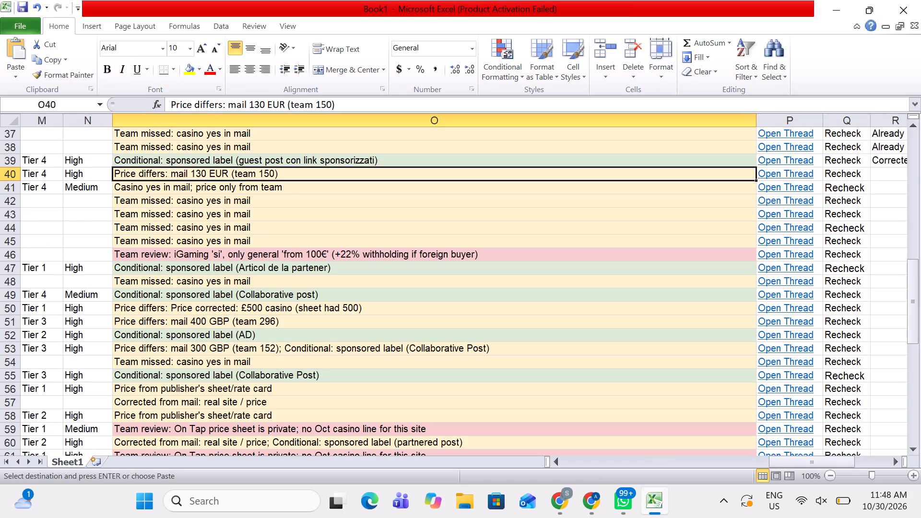
key("Right")
key("Right")
key("Left")
key("Left")
key("Left")
key("Right")
key("alt+Tab")
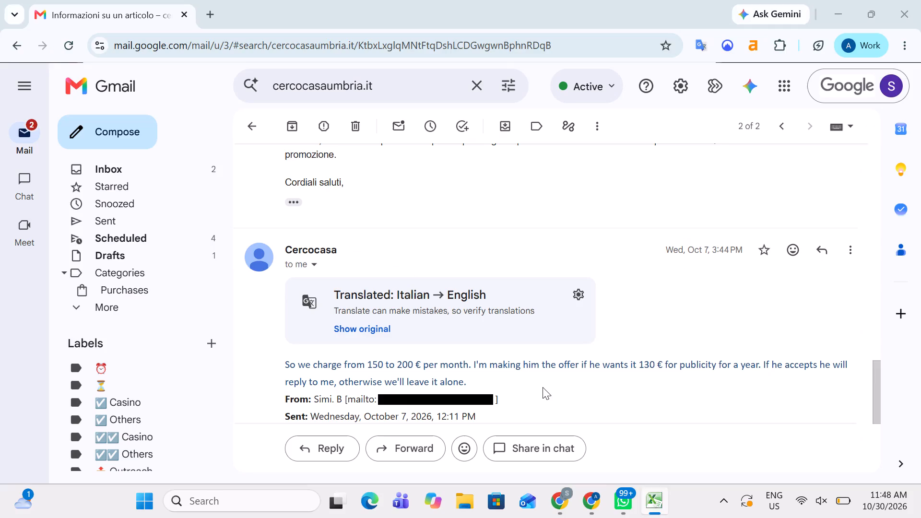
key("alt+Tab")
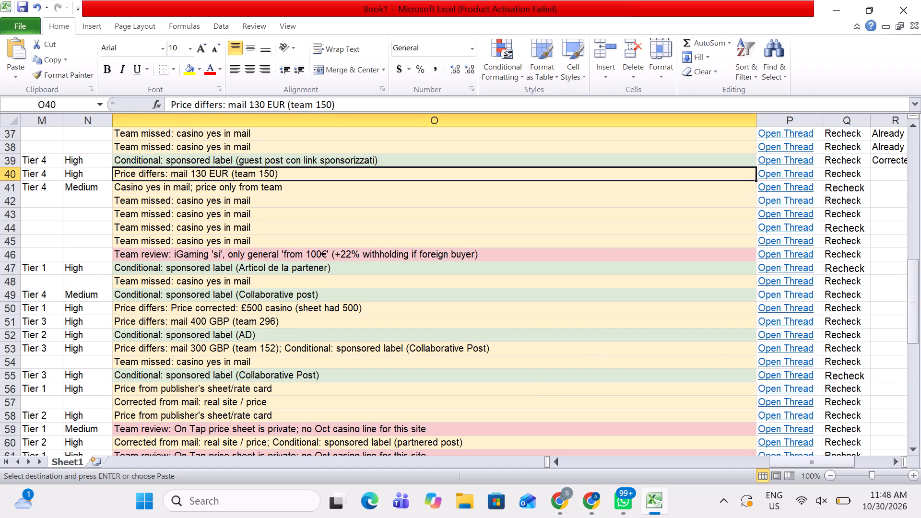
Enter the outcome note "No problem Find wrong info here" for cercocasaumbria.it in cell R40 of Book1.
key("Right")
key("Right")
key("Right")
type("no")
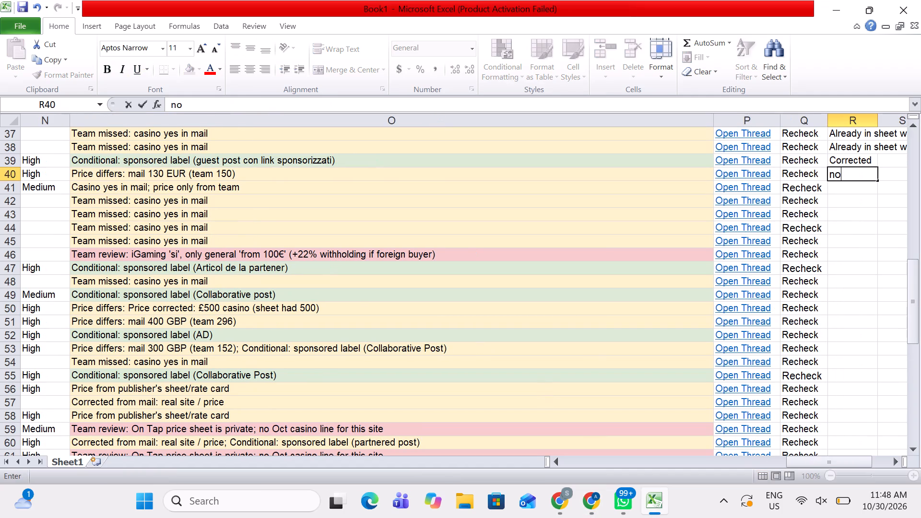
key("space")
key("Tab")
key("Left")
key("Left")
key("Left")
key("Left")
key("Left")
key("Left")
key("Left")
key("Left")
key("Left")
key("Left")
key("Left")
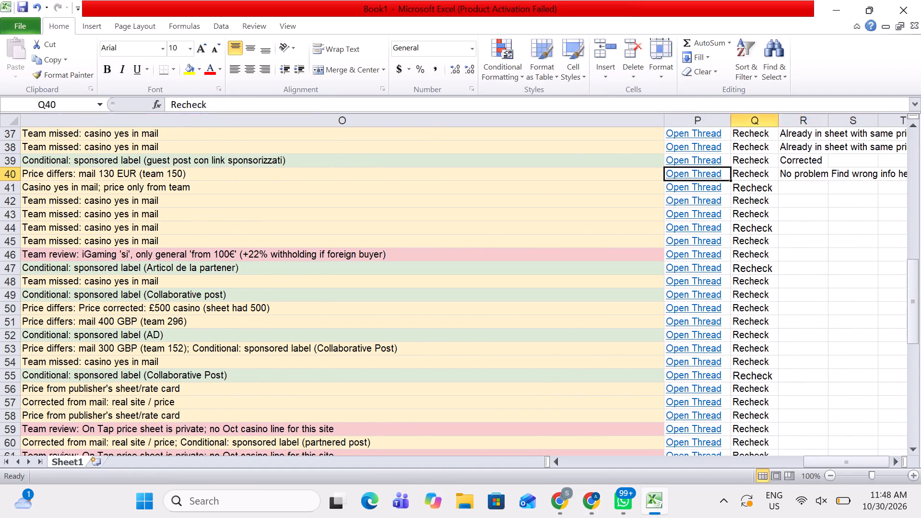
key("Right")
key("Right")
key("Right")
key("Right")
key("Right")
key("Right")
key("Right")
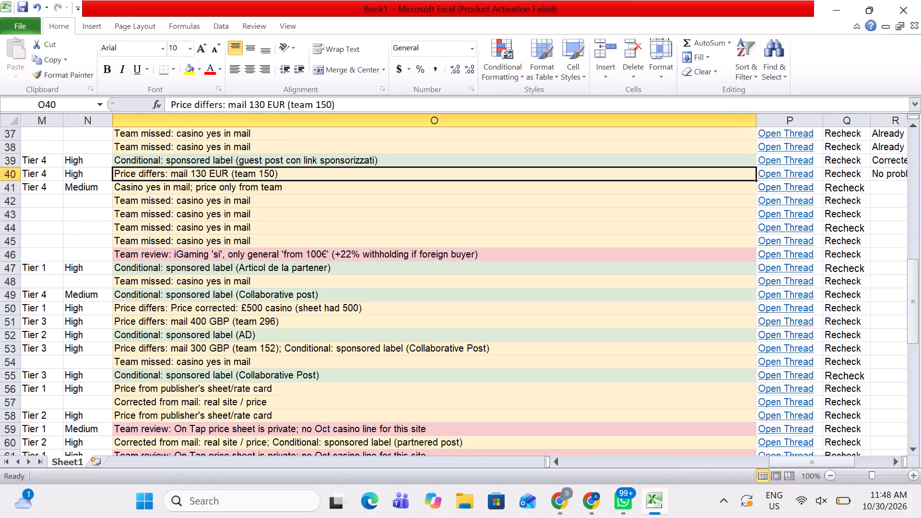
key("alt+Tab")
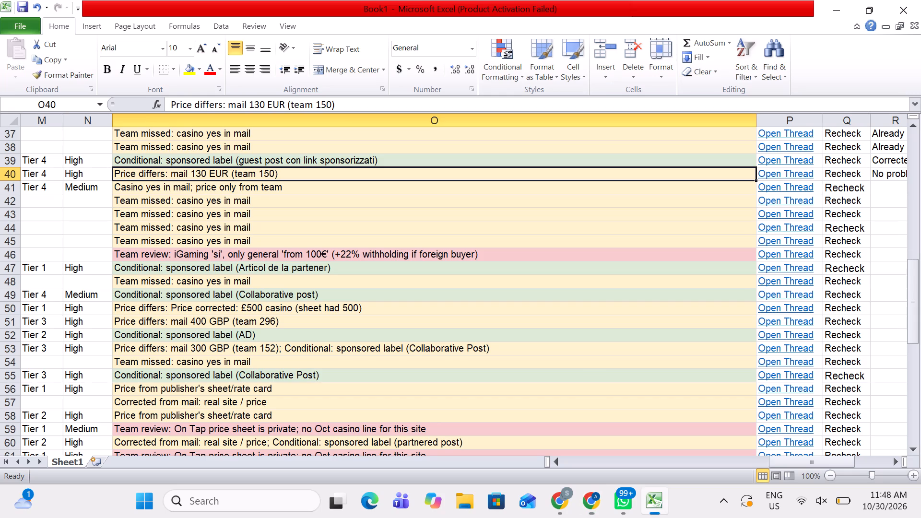
Add a further note in cell U40, beside the row's outcome note, starting "here is 130 offer" to explain the price.
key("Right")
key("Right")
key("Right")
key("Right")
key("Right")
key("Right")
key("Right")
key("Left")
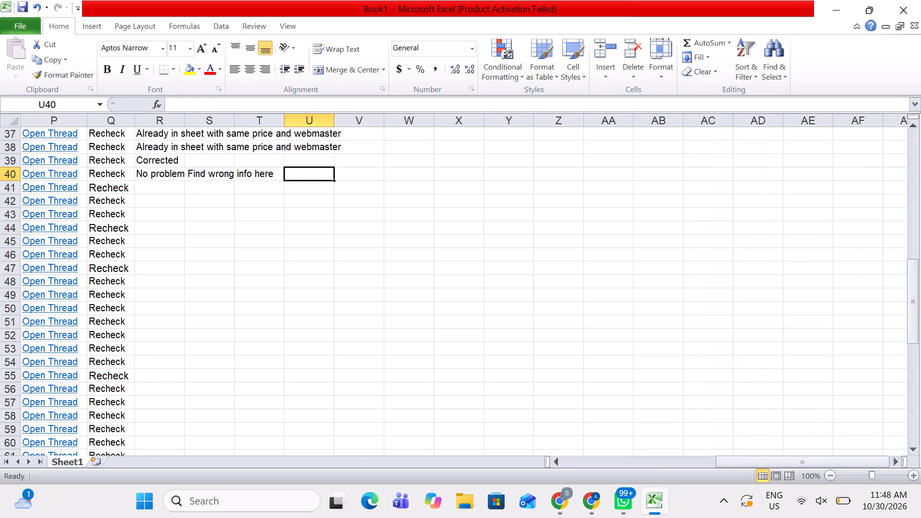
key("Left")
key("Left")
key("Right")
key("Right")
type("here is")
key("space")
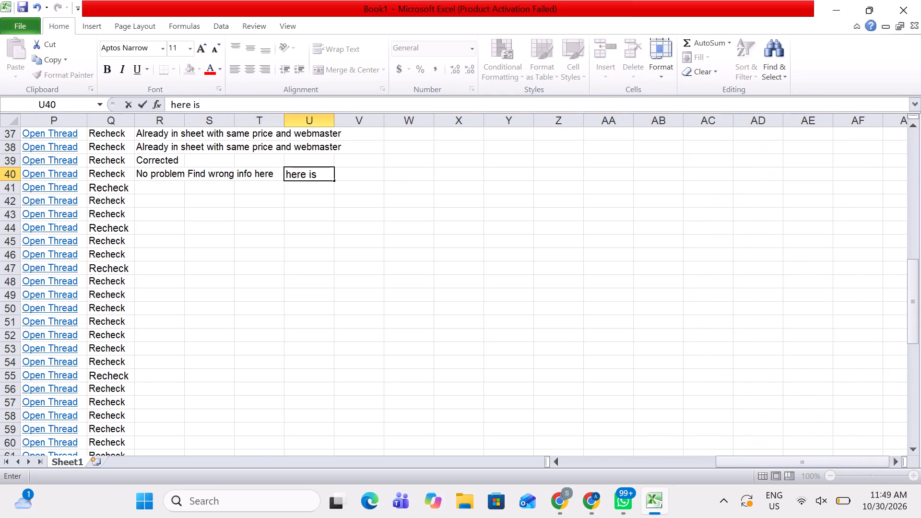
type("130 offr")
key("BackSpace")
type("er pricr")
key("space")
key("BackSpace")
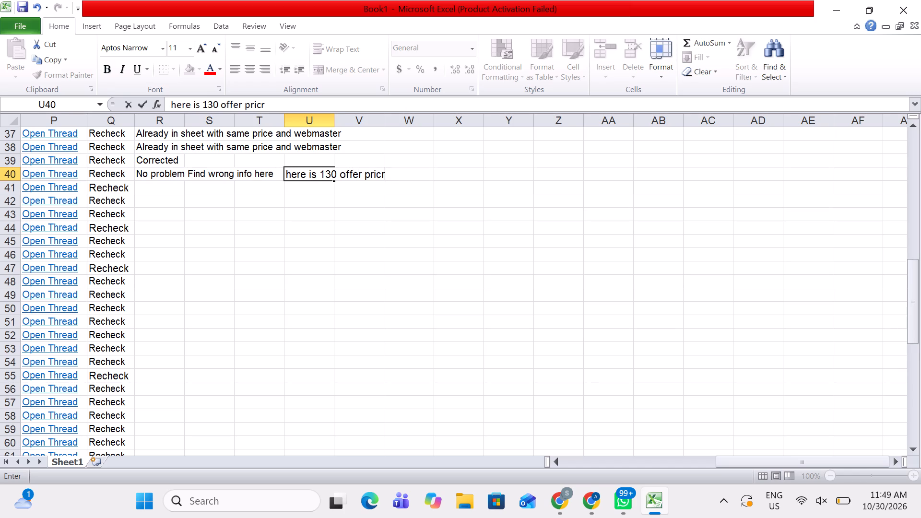
Complete the cercocasaumbria.it note in row 40, column U, as "here is 130 offer price which is temprory".
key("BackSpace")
type("e which is e")
key("BackSpace")
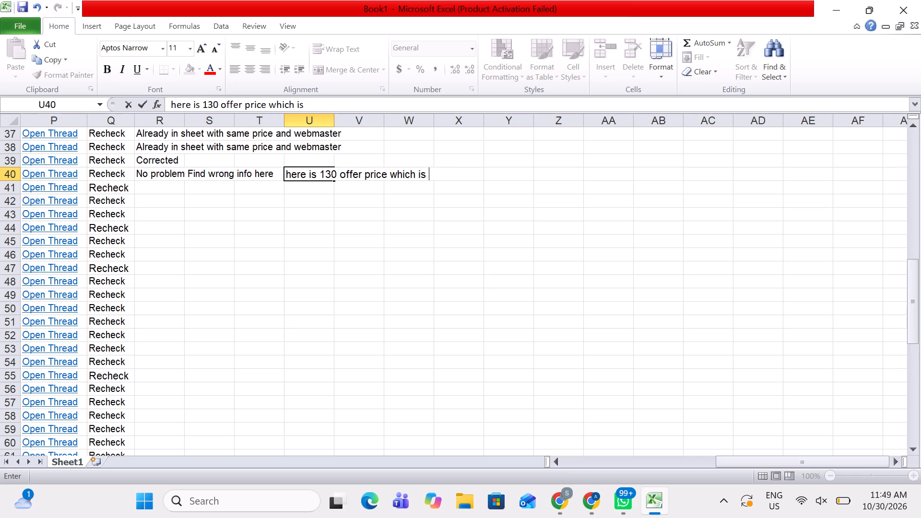
type("tempror")
key("y")
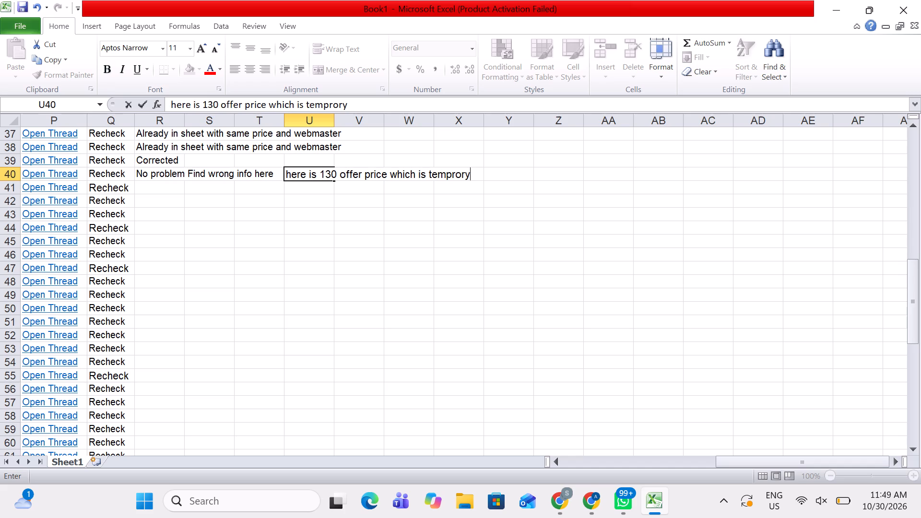
key("Right")
Examine the cercocasaumbria.it entry in row 40, from its website and price fields across to its review note.
key("Left")
key("Left")
key("Left")
key("Left")
key("Left")
key("Left")
key("Right")
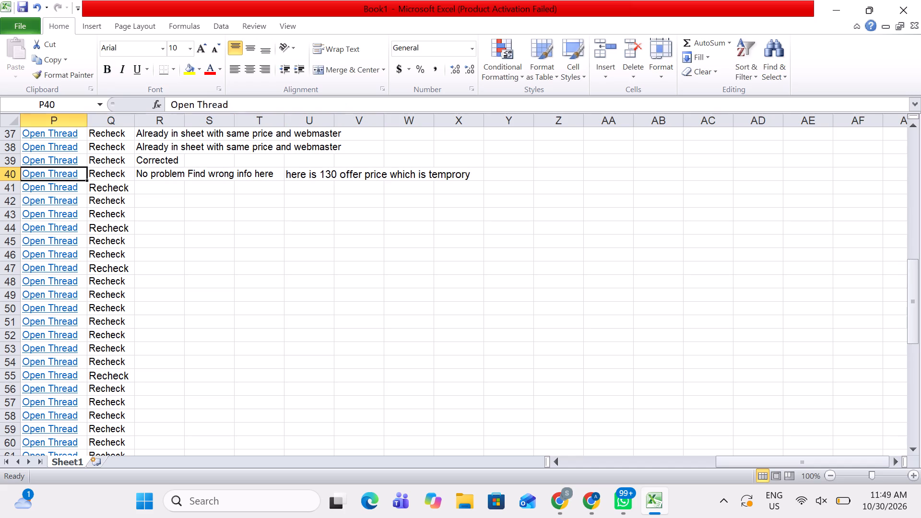
key("Right")
key("Left")
key("Left")
key("Left")
key("Left")
key("Left")
key("Left")
key("Left")
key("Left")
key("Left")
key("Left")
key("Left")
key("Left")
key("Left")
key("Left")
key("Left")
key("Left")
key("Left")
key("Left")
key("Left")
key("Left")
key("Right")
key("Right")
key("Right")
key("Right")
key("Right")
key("Right")
key("Right")
key("Right")
key("Right")
key("Right")
key("Right")
key("Right")
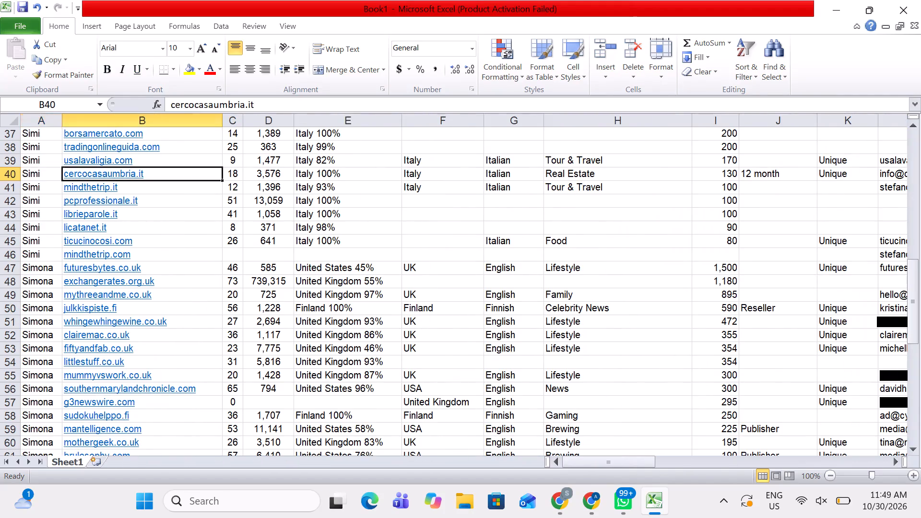
key("Right")
key("Right")
key("Right")
key("Left")
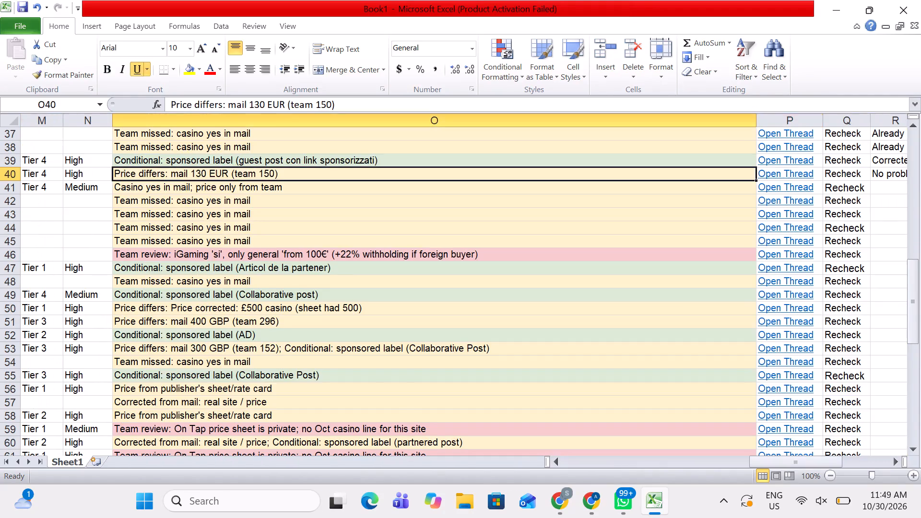
Examine the mindthetrip.it entry in row 41, from its review note and Recheck cells back across to its website name.
key("Down")
key("Right")
key("Right")
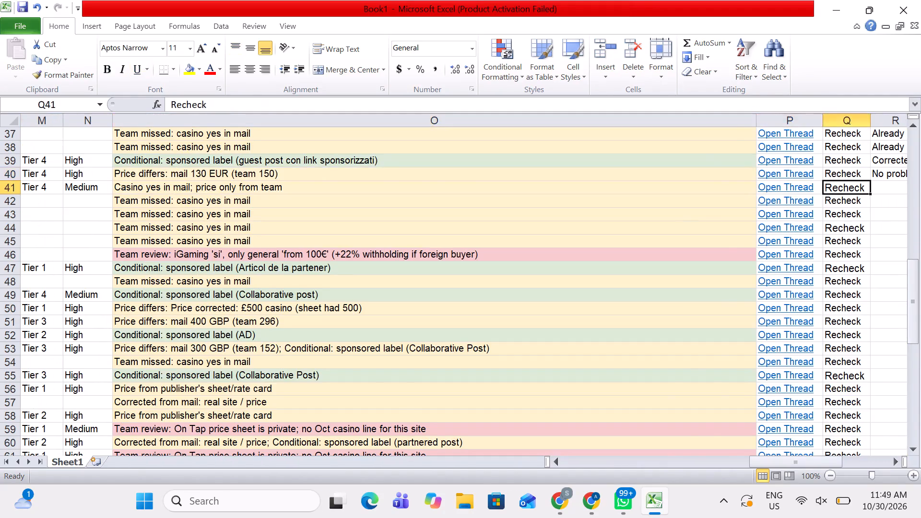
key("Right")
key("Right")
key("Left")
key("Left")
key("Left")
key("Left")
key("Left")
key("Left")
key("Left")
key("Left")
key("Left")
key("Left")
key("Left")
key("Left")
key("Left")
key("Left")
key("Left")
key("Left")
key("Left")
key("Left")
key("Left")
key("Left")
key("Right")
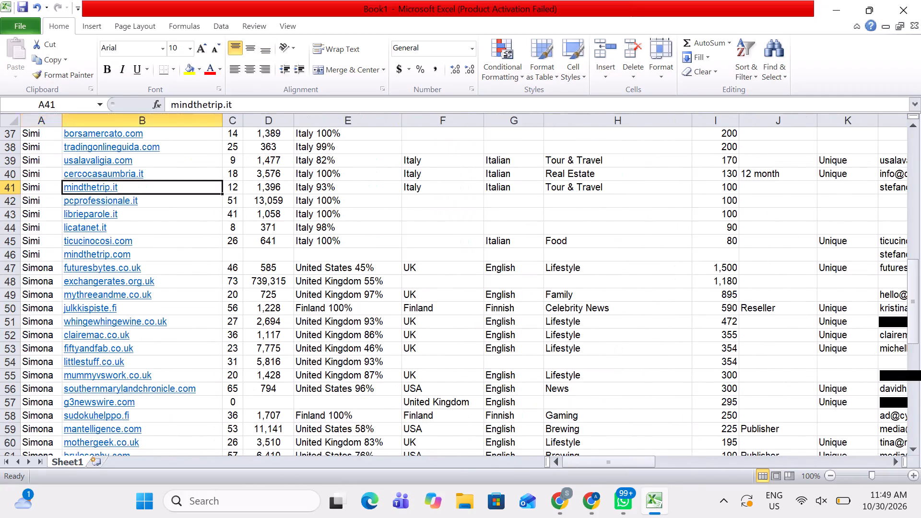
Copy mindthetrip.it from row 41 of Book1 and search the New Master Sheet in Chrome for it.
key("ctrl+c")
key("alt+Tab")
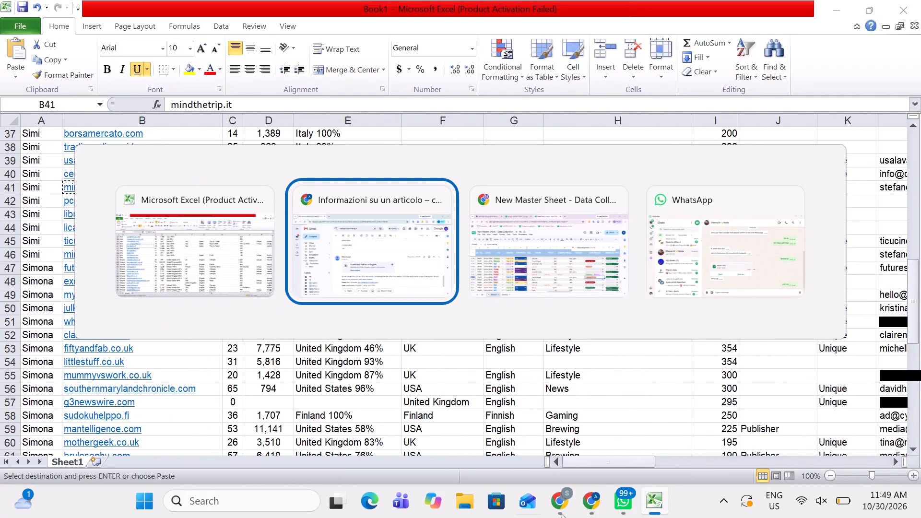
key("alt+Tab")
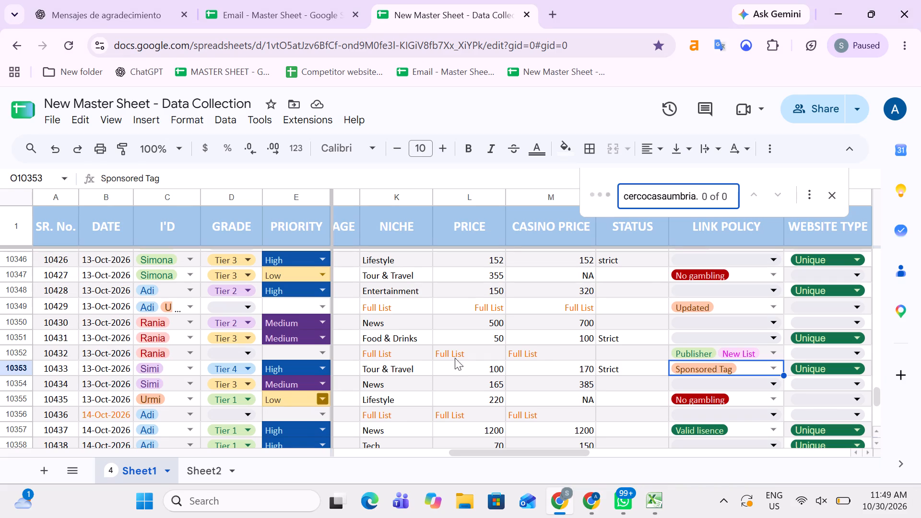
triple_click(665, 197)
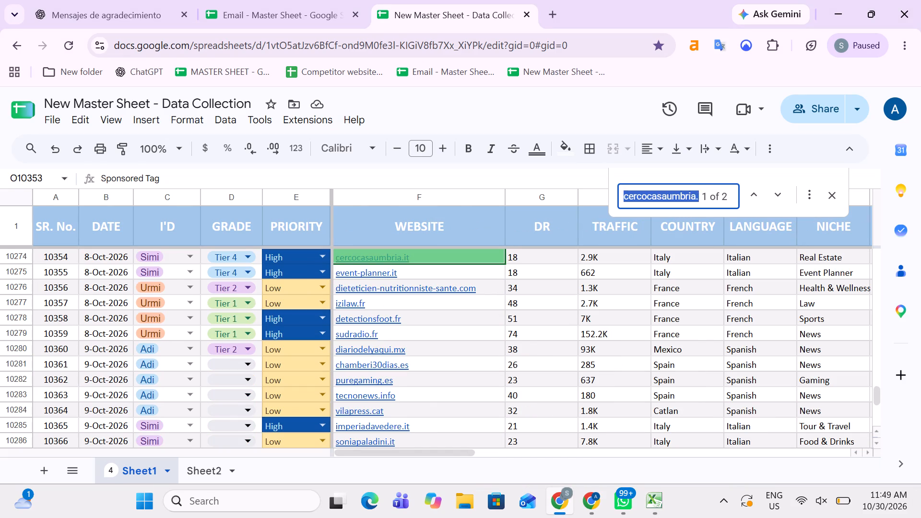
key("ctrl+v")
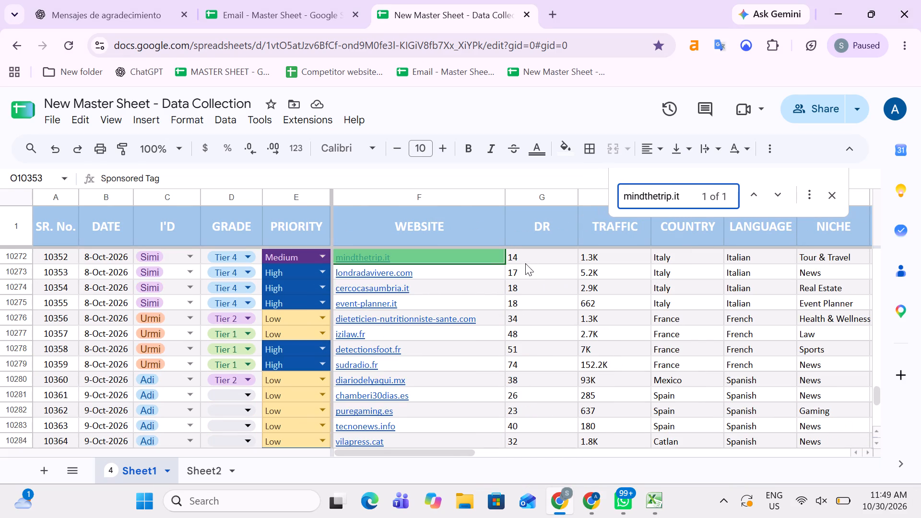
Examine the mindthetrip.it entry in the master sheet, from its DR and country across to its link policy, website type and contact details.
left_click(515, 257)
key("Right")
key("Right")
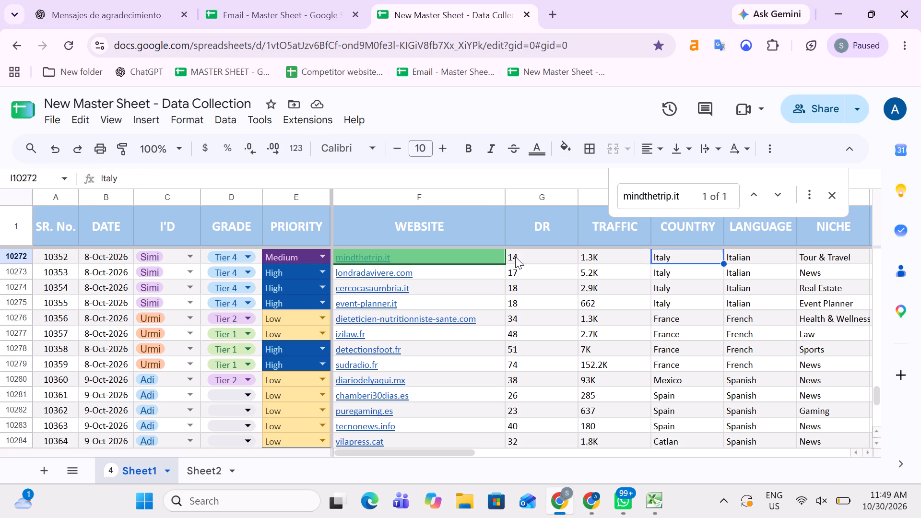
key("Right")
key("Right")
key("Right")
key("Right")
key("Right")
key("Right")
key("Right")
key("Right")
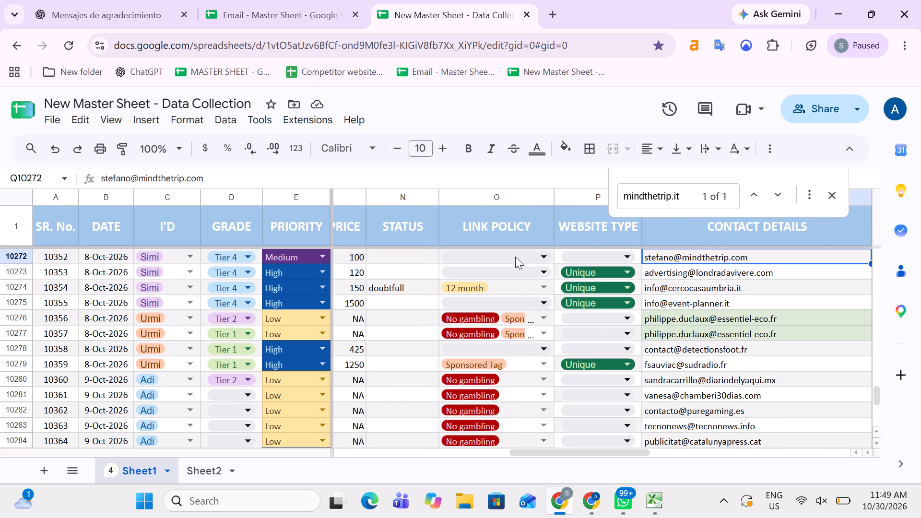
key("Right")
key("Right")
key("Left")
key("Left")
key("Left")
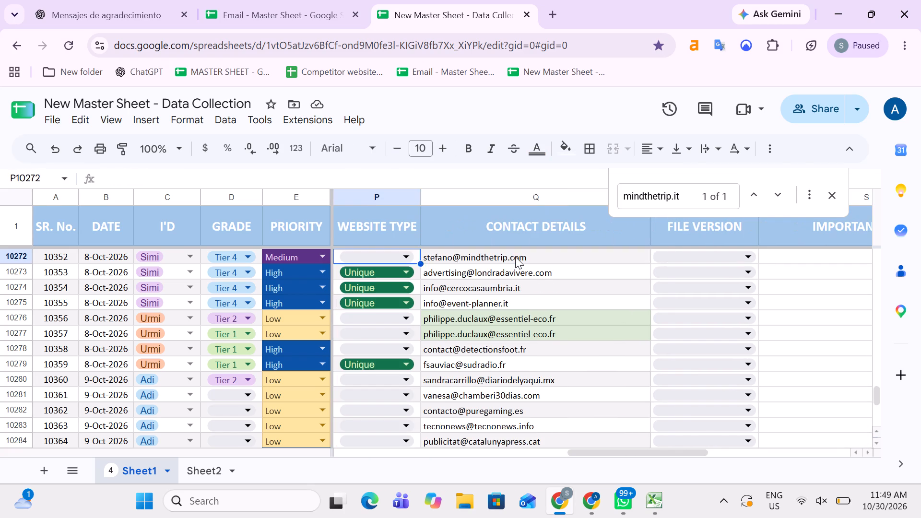
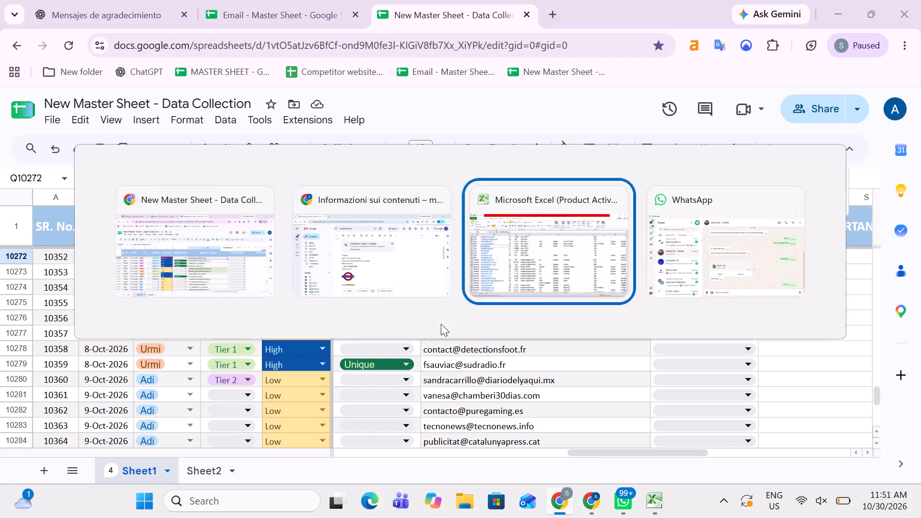
key("Right")
key("Right")
key("Right")
key("Right")
key("Right")
key("Right")
key("Right")
key("Right")
key("Right")
key("Right")
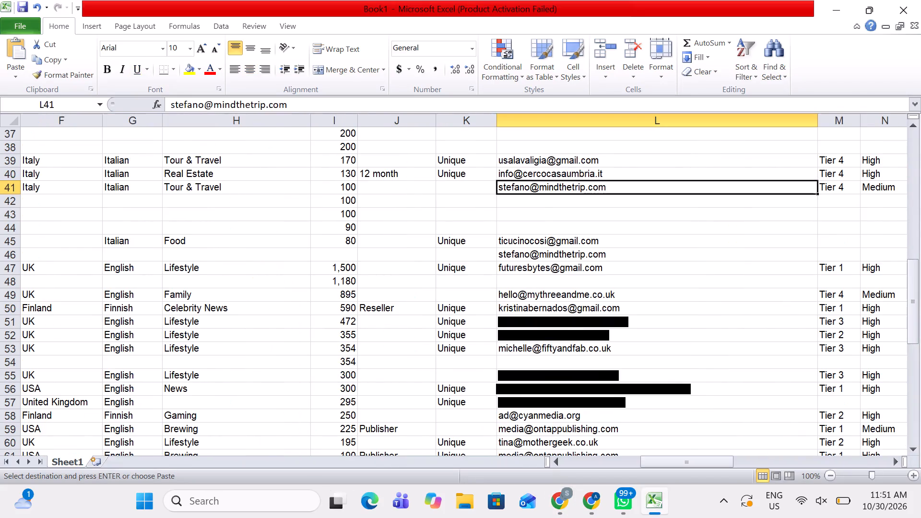
key("Right")
key("Right")
key("Right")
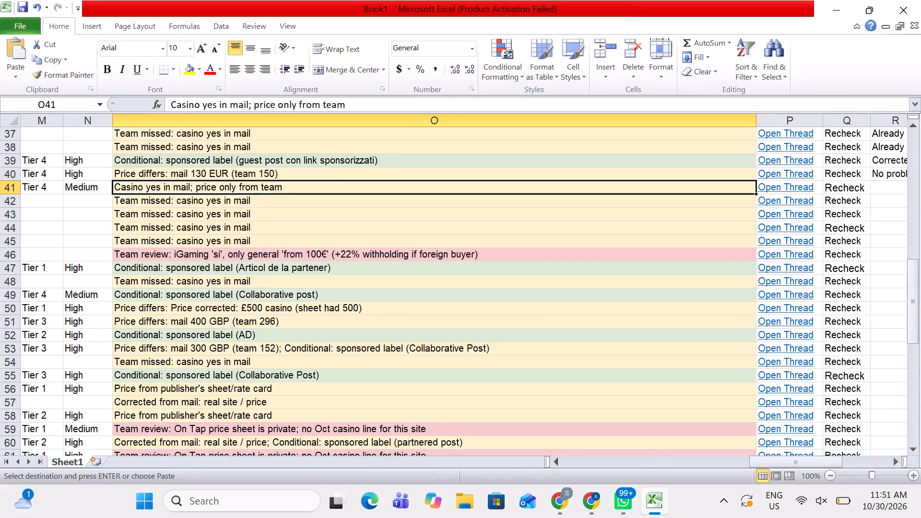
key("Left")
key("Left")
key("Left")
key("Left")
key("Left")
key("Left")
key("Right")
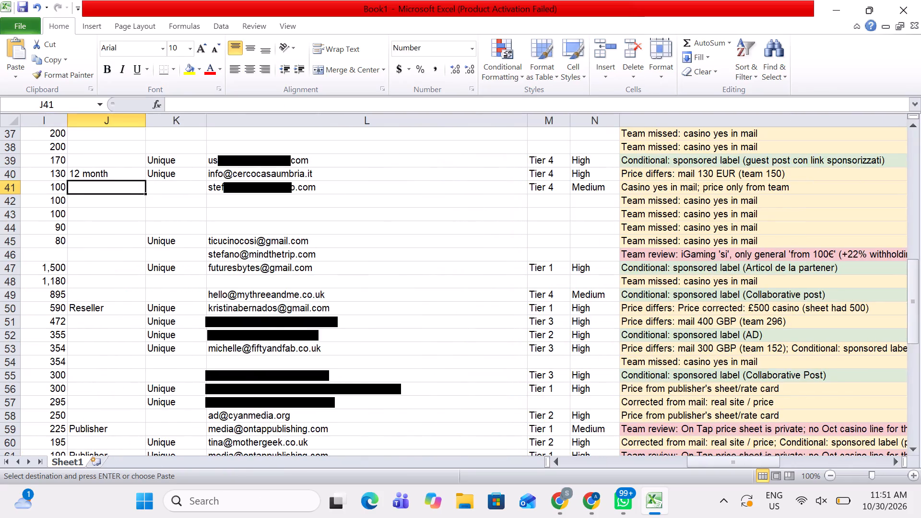
key("Left")
Switch to the New Master Sheet and go back across the mindthetrip.it entry in row 10272 from its contact details to compare its fields.
key("alt+Tab")
key("Left")
key("Left")
key("Left")
key("Left")
key("Left")
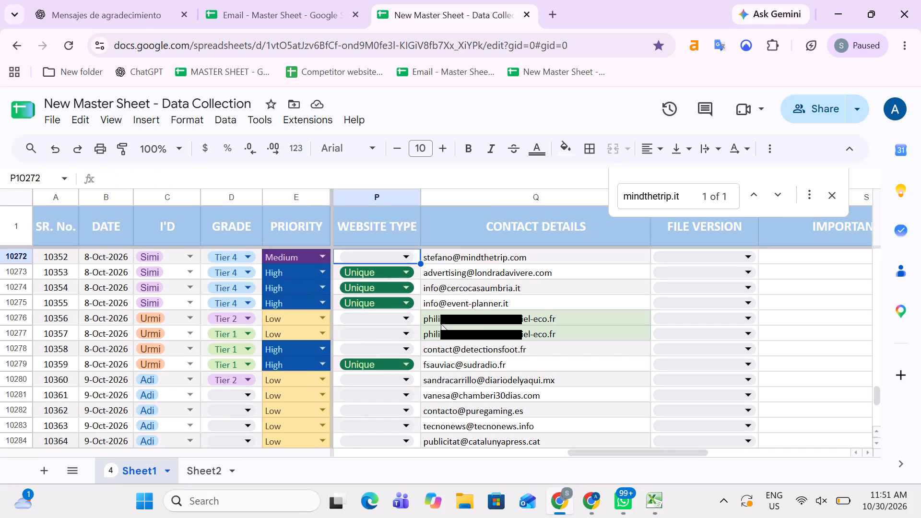
Examine the mindthetrip.it entry in row 10272 of the New Master Sheet, from its website type back to its priority and website name.
key("Left")
key("Right")
key("Left")
key("Left")
key("Left")
key("Left")
key("Left")
key("Left")
key("Left")
key("Left")
key("Left")
key("Right")
key("Right")
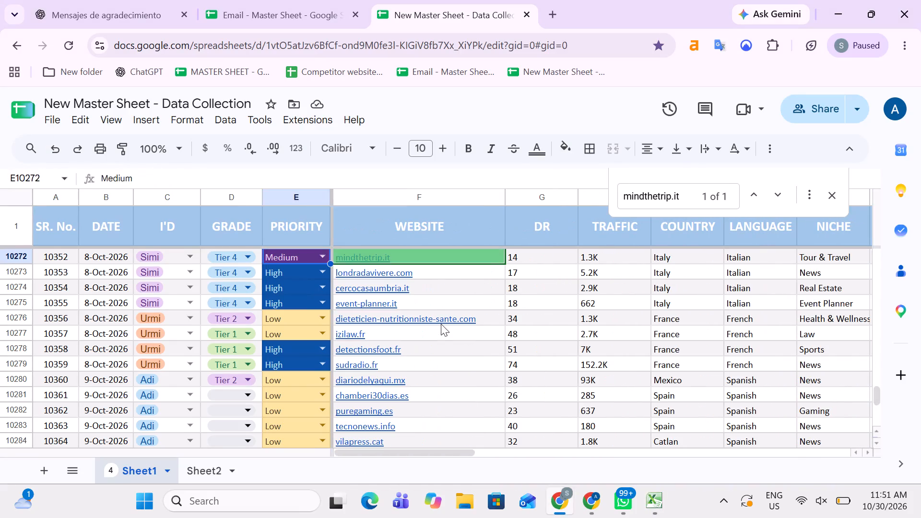
key("Right")
Switch back to Book1 and record "No problem Find wrong info here" beside the mindthetrip.it Recheck cell, in R41.
key("alt+Tab")
key("Return")
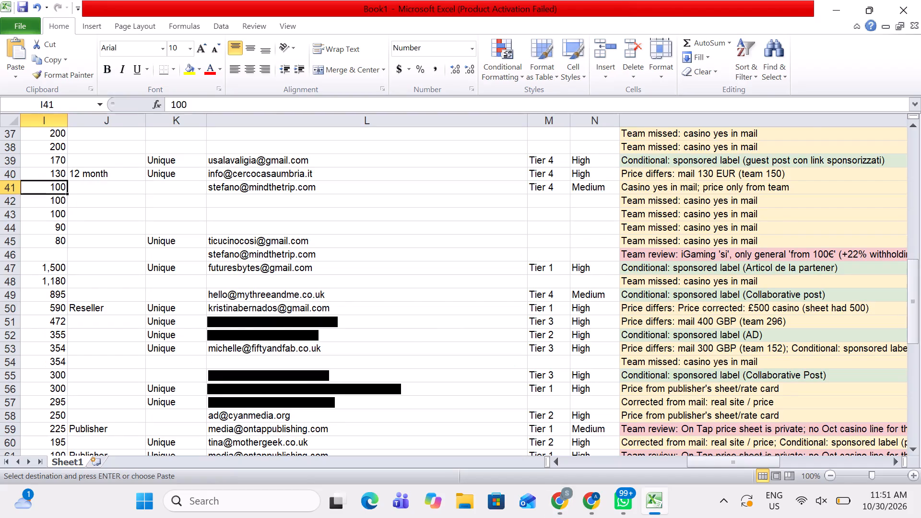
key("Right")
key("Right")
key("Right")
key("Right")
key("Right")
key("Right")
key("Right")
key("Right")
key("Right")
key("Right")
key("Left")
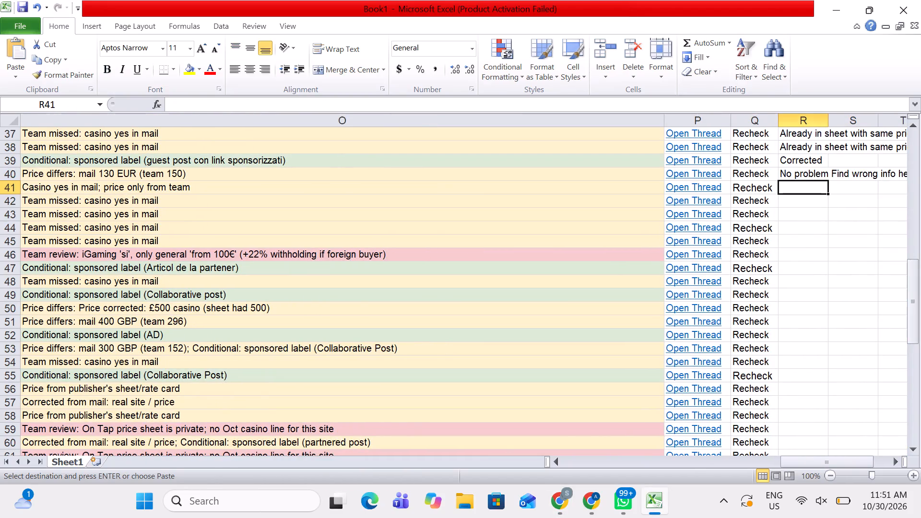
type("No")
key("space")
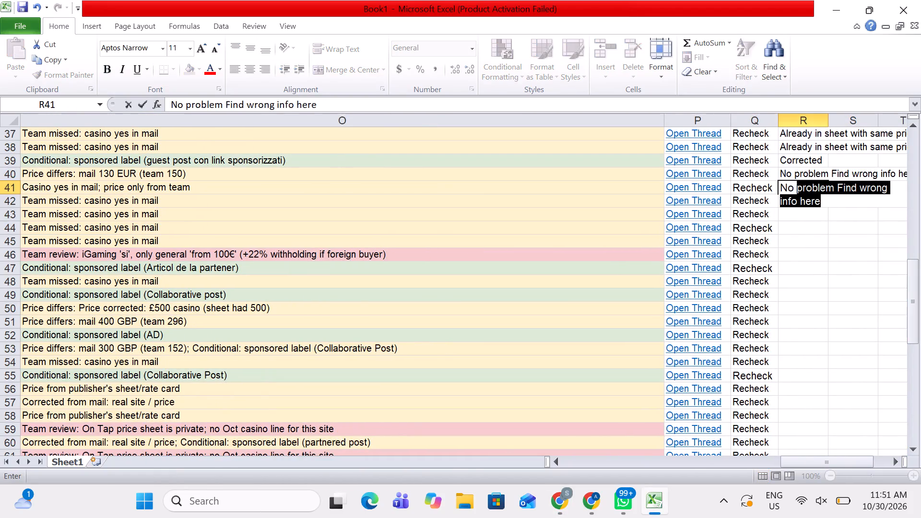
key("Tab")
Examine the pcprofessionale.it entry in row 42, from its first cell across its details to the review note in column O.
key("Down")
key("Left")
key("Left")
key("Left")
key("Left")
key("Left")
key("Left")
key("Left")
key("Left")
key("Left")
key("Left")
key("Left")
key("Left")
key("Left")
key("Left")
key("Left")
key("Left")
key("Left")
key("Left")
key("Left")
key("Left")
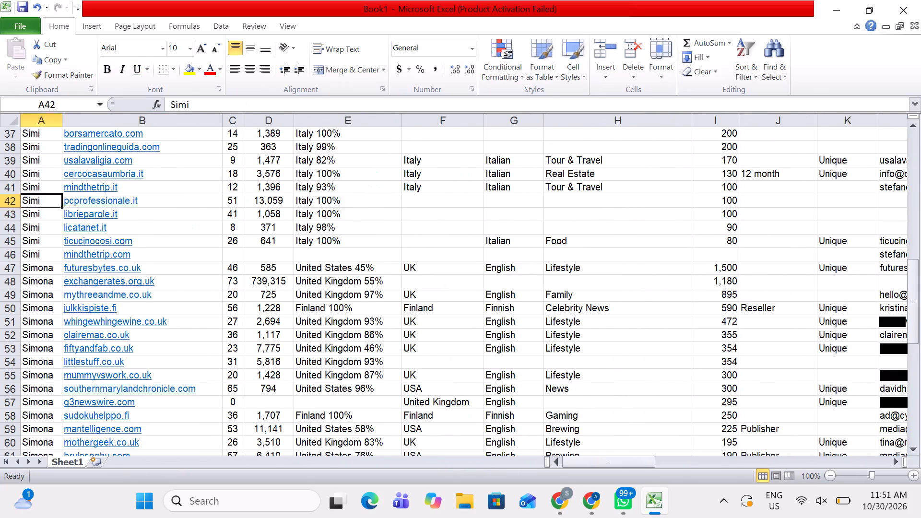
key("Right")
key("Right")
key("Right")
key("Right")
key("Right")
key("Right")
key("Right")
key("Right")
key("Right")
key("Right")
key("Right")
key("Right")
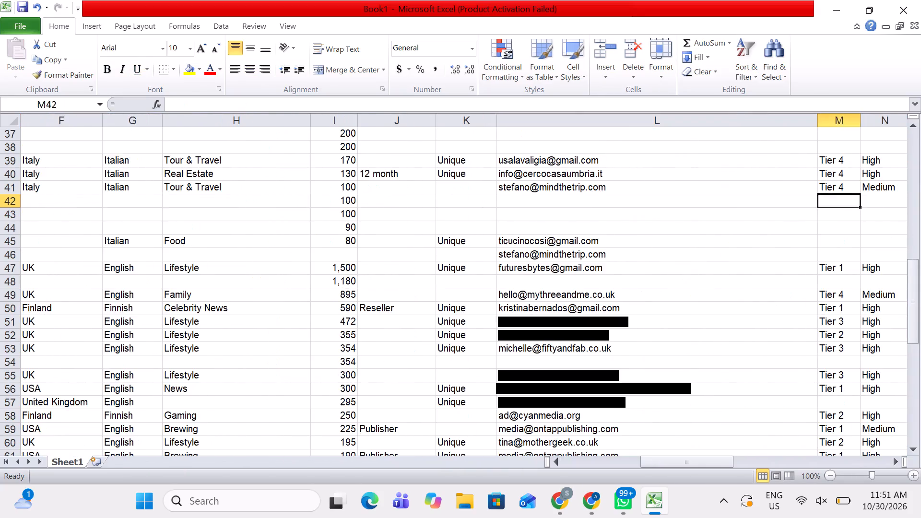
key("Right")
key("Right")
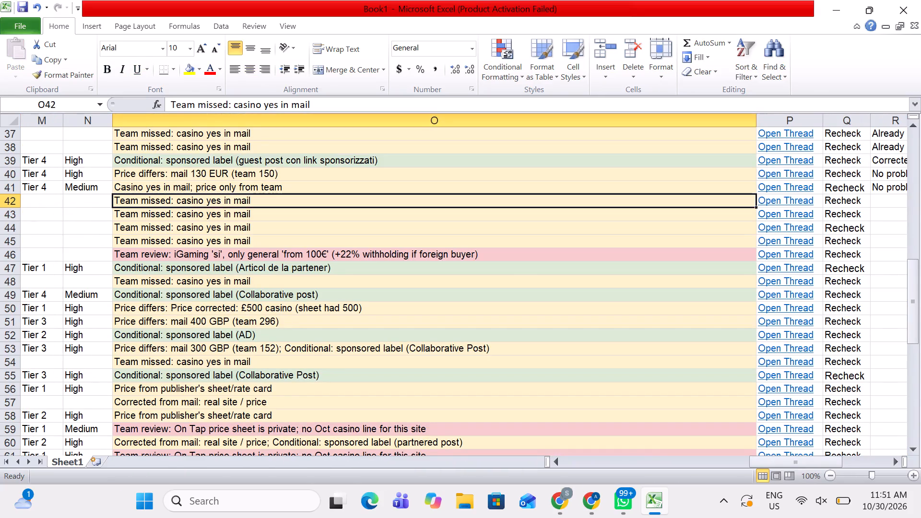
Copy the website name pcprofessionale.it from row 42 and switch to the New Master Sheet.
key("Left")
key("Left")
key("Left")
key("Left")
key("Left")
key("Left")
key("Left")
key("Left")
key("Left")
key("Left")
key("Left")
key("Left")
key("Left")
key("Left")
key("Left")
key("Left")
key("Left")
key("Right")
key("ctrl+c")
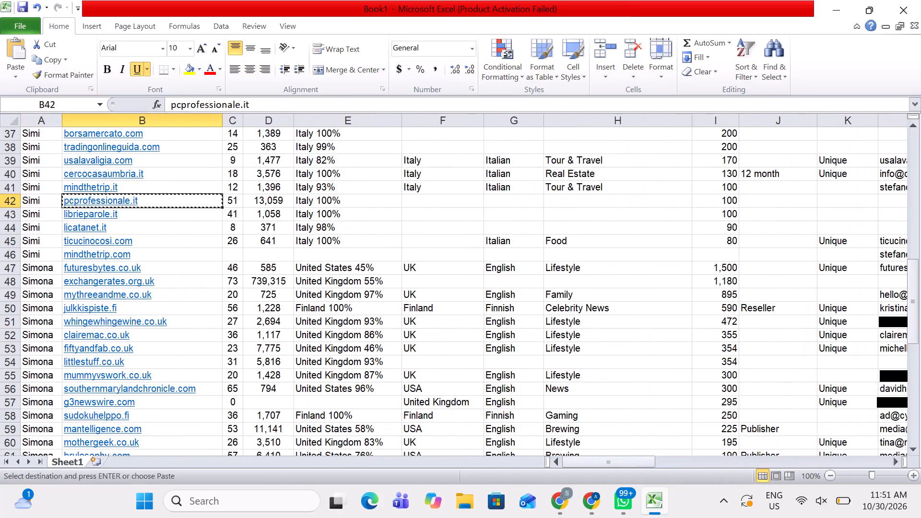
key("alt+Tab")
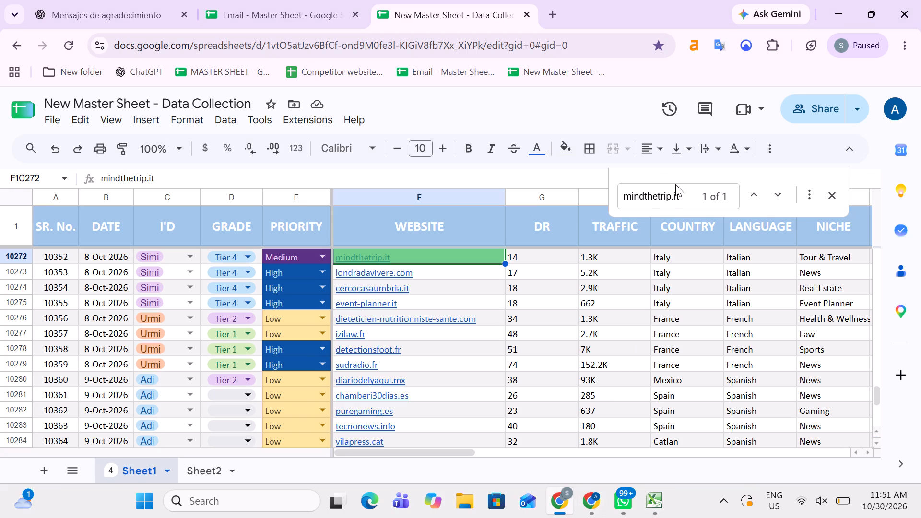
Search the New Master Sheet for pcprofessionale.it.
triple_click(676, 191)
key("ctrl+v")
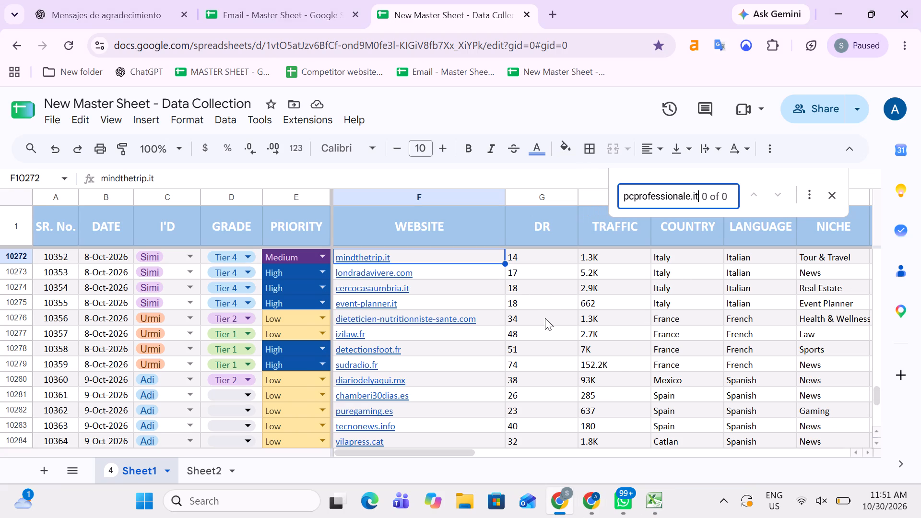
key("alt+Tab")
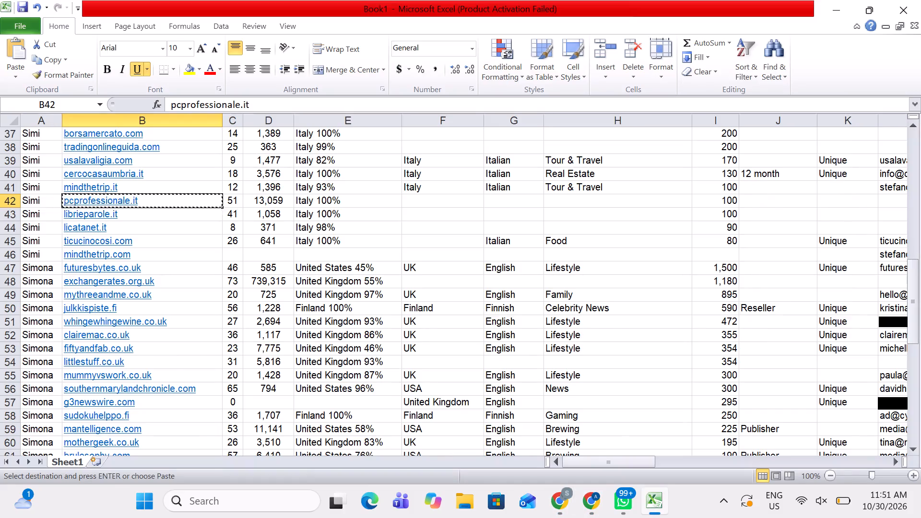
key("Right")
key("Right")
key("Right")
key("Right")
key("Right")
key("Right")
key("Right")
key("Right")
key("Right")
key("Right")
key("Right")
key("Right")
key("Right")
key("Right")
key("Right")
key("Right")
key("Right")
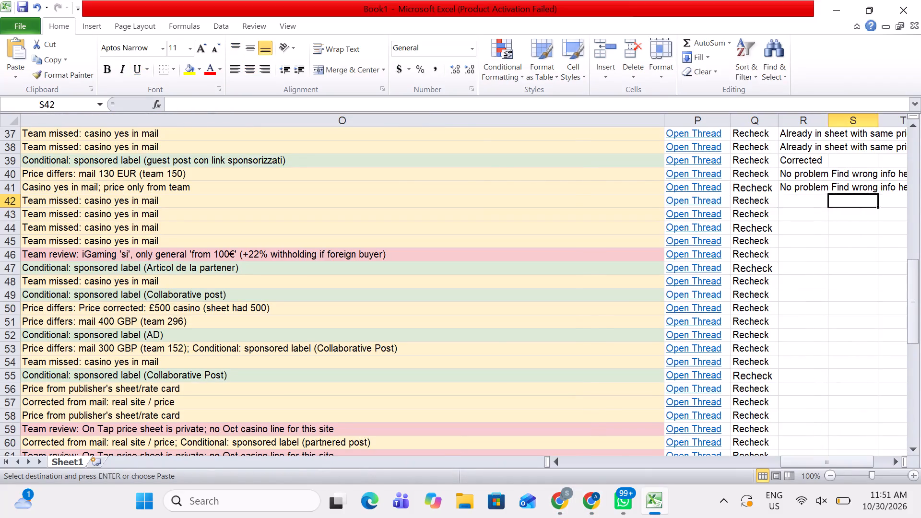
key("Left")
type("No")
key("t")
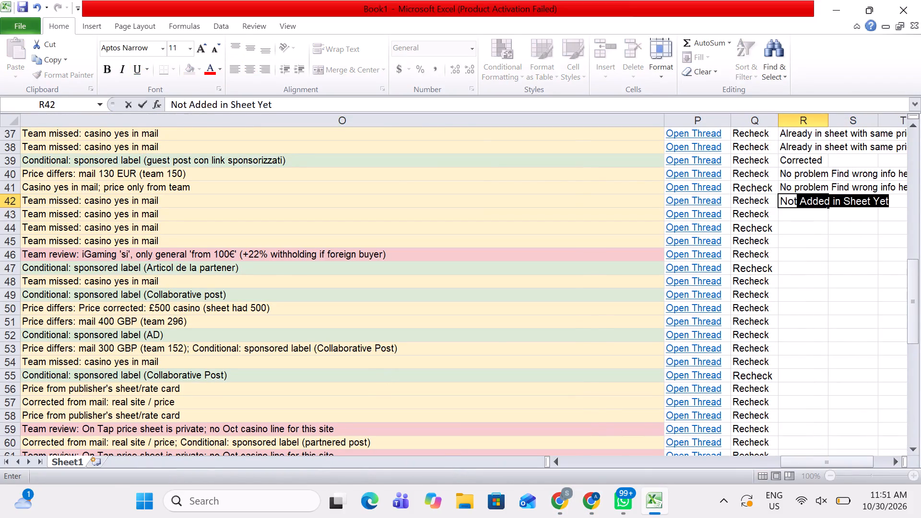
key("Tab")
Copy the website name librieparole.it from row 43 and search for it in the New Master Sheet.
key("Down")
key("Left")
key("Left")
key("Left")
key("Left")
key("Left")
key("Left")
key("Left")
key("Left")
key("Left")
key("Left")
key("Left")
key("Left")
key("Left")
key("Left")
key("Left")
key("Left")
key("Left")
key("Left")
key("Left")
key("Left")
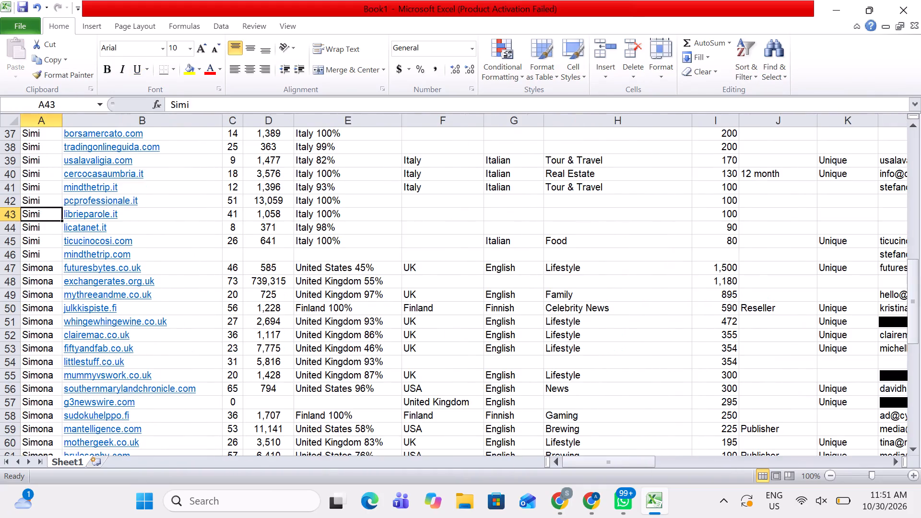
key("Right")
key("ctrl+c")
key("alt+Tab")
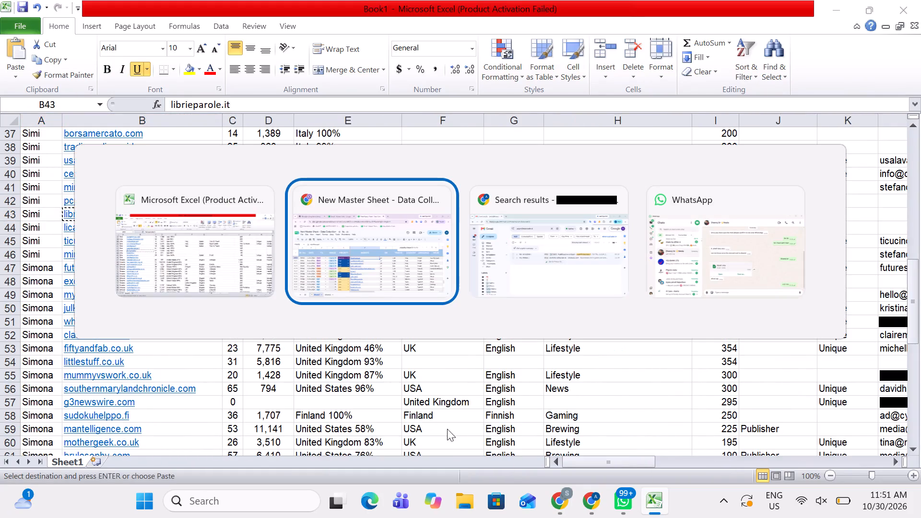
triple_click(660, 186)
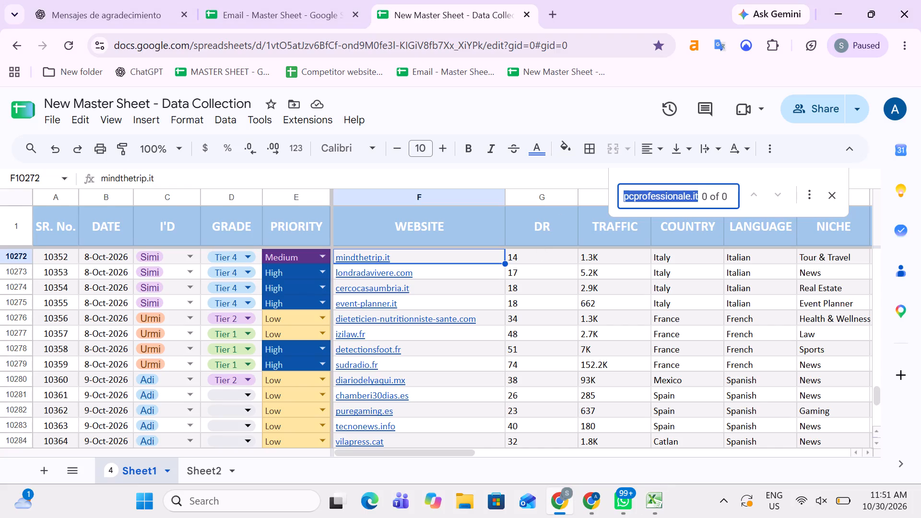
key("ctrl+v")
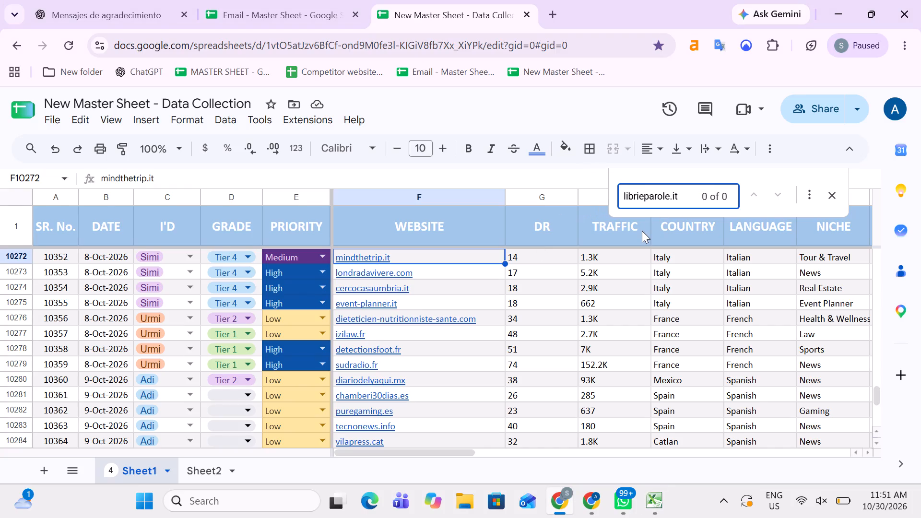
key("alt+Tab")
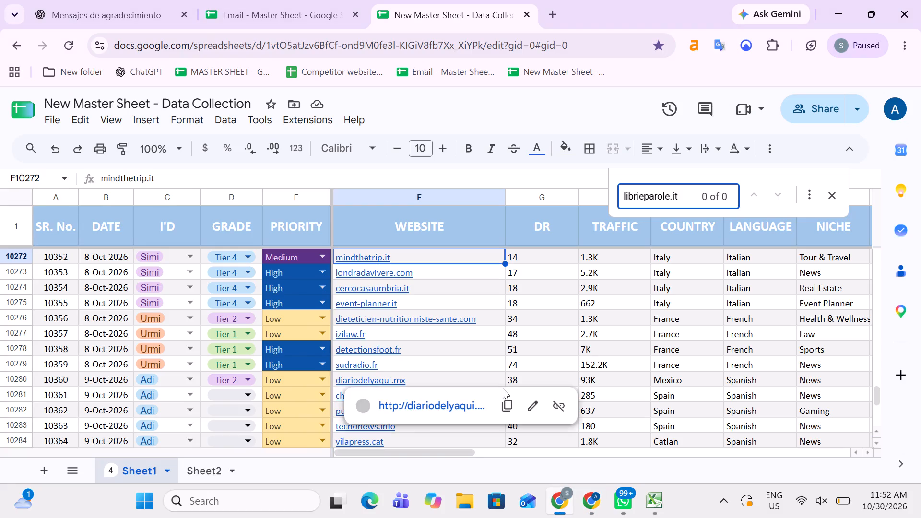
left_click(833, 193)
key("Right")
key("Right")
key("Right")
key("Right")
key("Right")
key("Right")
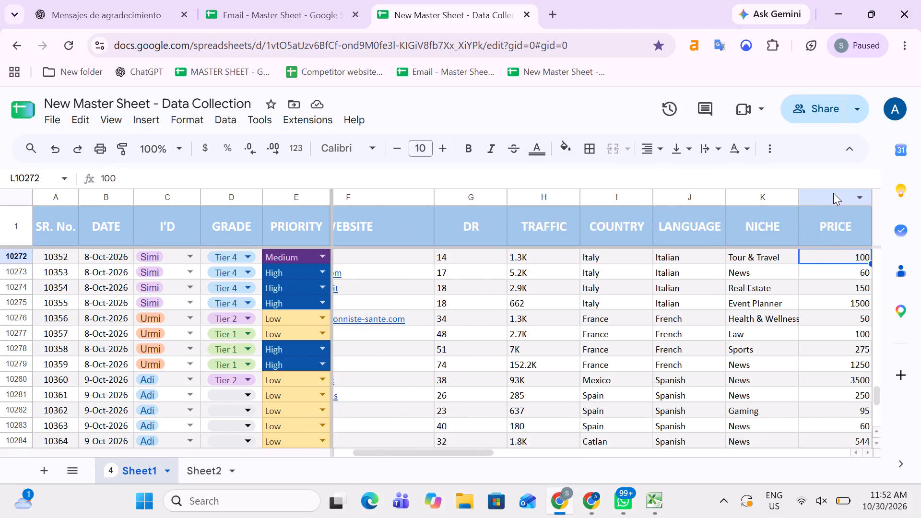
key("Right")
key("Right")
key("Right")
key("Right")
key("Right")
key("Right")
key("Right")
key("Right")
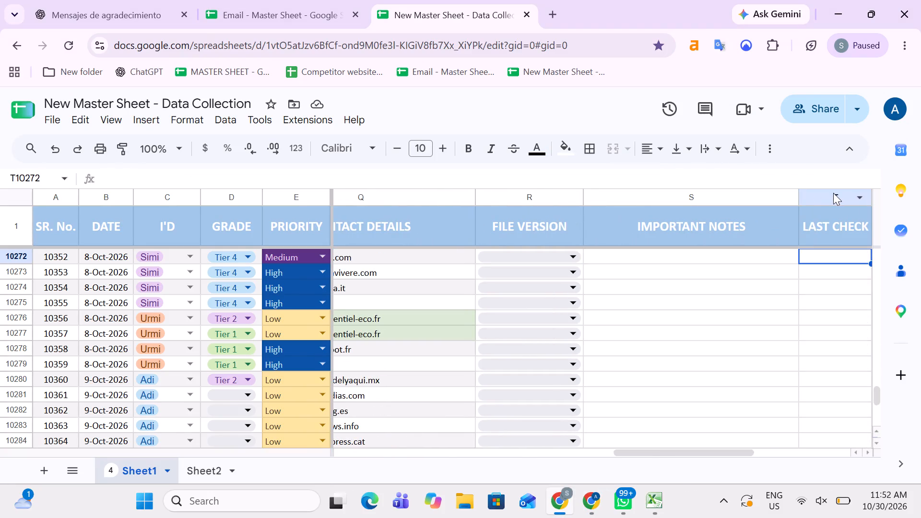
key("Left")
Switch back to Book1 and record "Not Added in Sheet Yet" beside the librieparole.it Recheck cell, in R43.
key("alt+Tab")
key("alt+Tab")
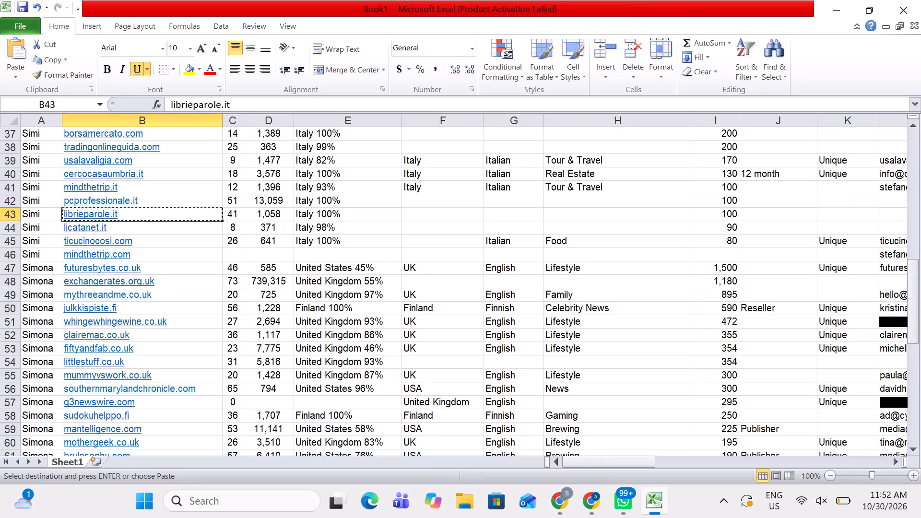
key("Right")
key("Right")
key("Right")
key("Right")
key("Right")
key("Right")
key("Right")
key("Right")
key("Right")
key("Right")
key("Right")
key("Right")
key("Right")
key("Right")
key("Right")
key("Right")
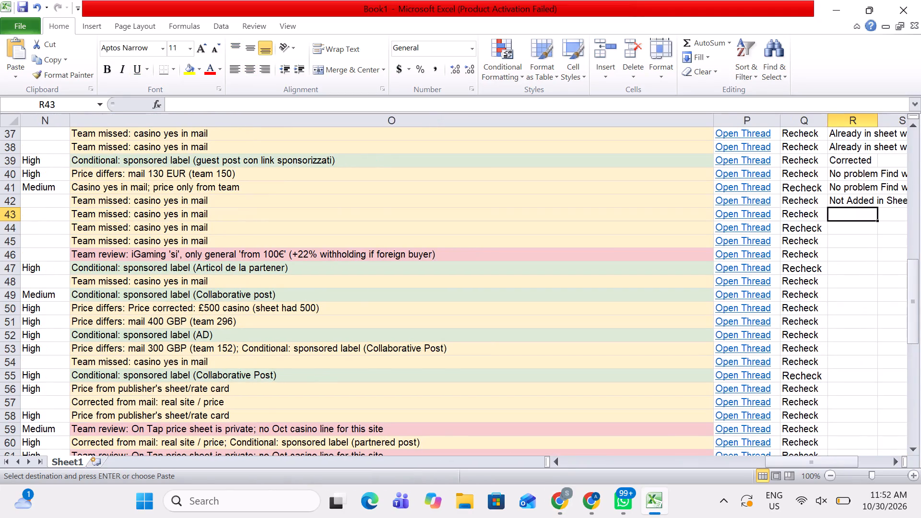
key("Left")
key("Right")
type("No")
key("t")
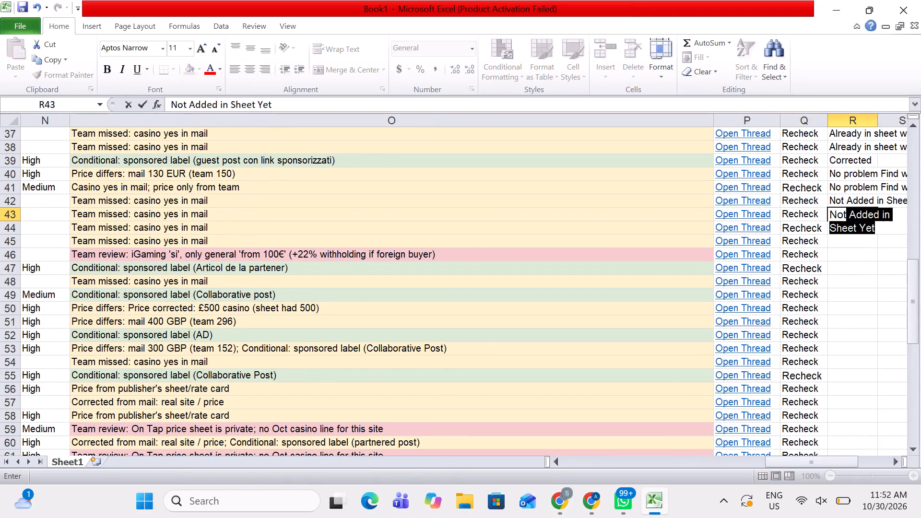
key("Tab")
Examine the licatanet.it entry in row 44, from its first cell across its details to the review note in column O.
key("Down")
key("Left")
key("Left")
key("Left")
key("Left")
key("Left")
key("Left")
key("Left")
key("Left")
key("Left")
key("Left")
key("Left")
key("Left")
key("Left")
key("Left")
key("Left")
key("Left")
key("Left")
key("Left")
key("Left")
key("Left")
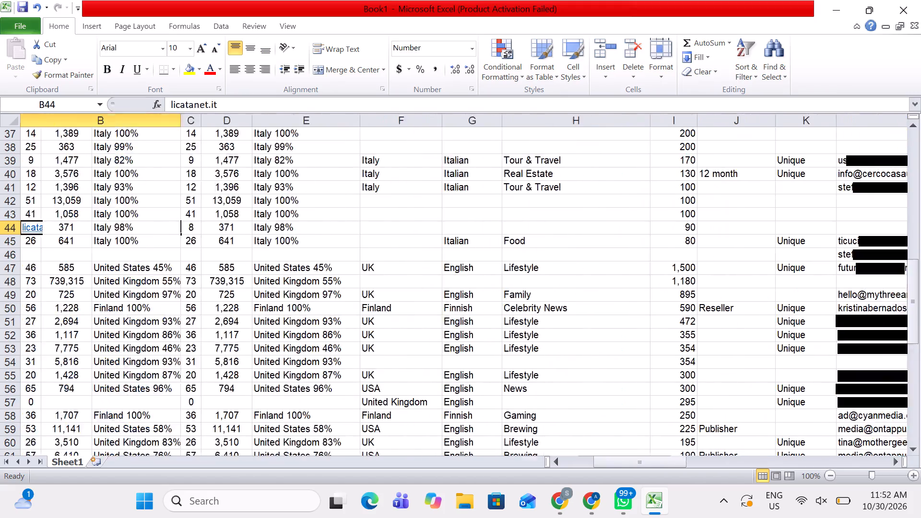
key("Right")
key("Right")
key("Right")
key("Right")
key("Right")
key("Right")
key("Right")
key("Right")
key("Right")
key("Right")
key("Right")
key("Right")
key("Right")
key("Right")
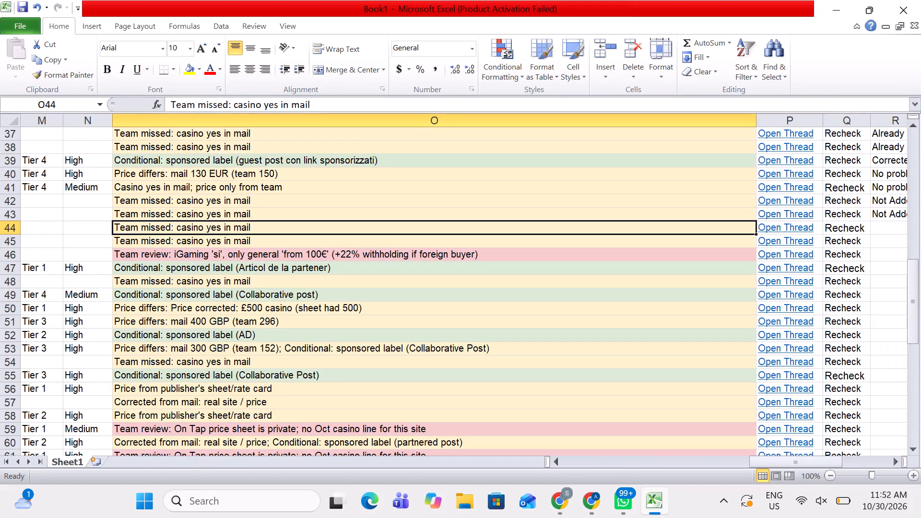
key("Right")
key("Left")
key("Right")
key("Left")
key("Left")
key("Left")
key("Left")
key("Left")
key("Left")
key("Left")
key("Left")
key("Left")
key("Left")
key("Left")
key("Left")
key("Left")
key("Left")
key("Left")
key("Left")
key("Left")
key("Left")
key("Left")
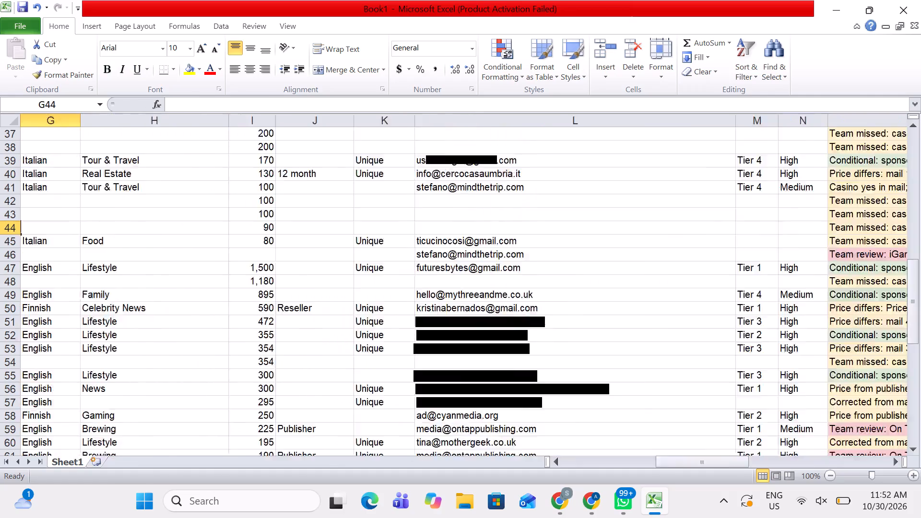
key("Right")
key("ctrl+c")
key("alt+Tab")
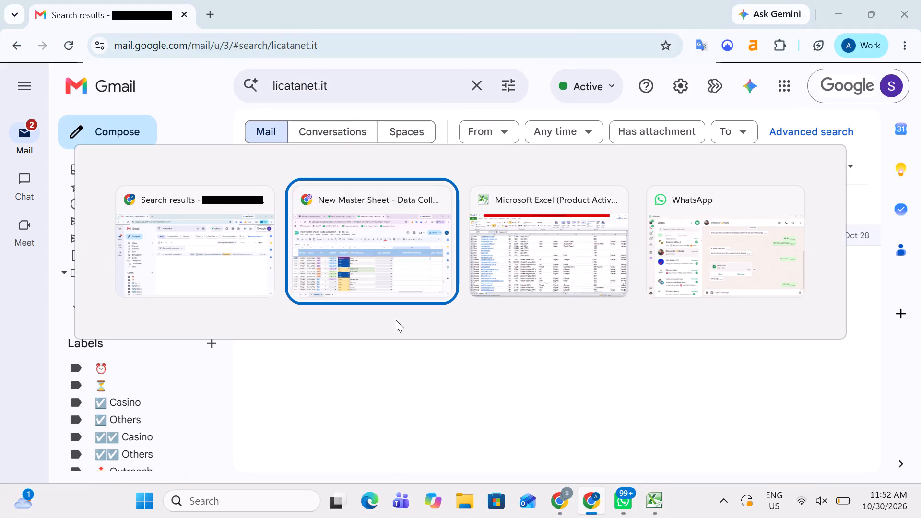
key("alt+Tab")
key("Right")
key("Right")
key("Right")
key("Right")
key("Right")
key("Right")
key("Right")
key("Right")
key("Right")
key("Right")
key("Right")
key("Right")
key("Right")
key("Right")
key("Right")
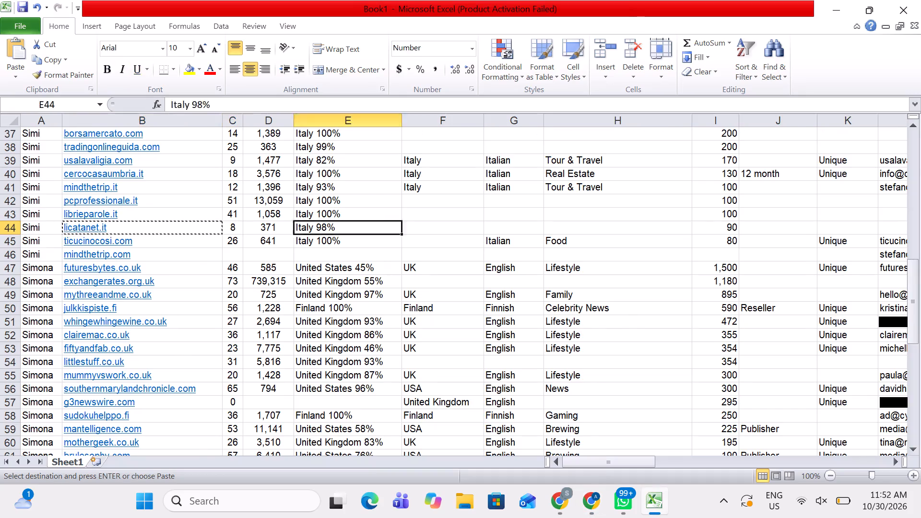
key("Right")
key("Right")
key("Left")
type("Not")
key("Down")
Examine the ticucinocosi.com entry in row 45, from its first cell across its details to the review note in column O.
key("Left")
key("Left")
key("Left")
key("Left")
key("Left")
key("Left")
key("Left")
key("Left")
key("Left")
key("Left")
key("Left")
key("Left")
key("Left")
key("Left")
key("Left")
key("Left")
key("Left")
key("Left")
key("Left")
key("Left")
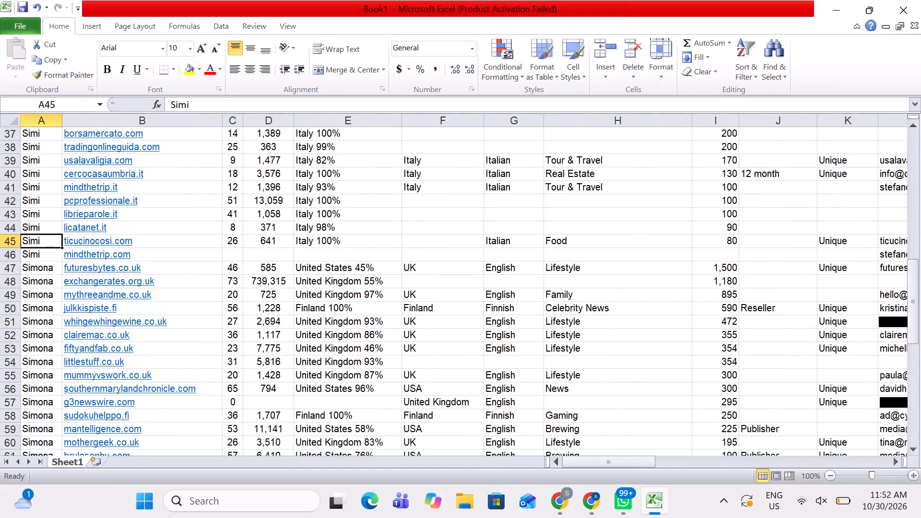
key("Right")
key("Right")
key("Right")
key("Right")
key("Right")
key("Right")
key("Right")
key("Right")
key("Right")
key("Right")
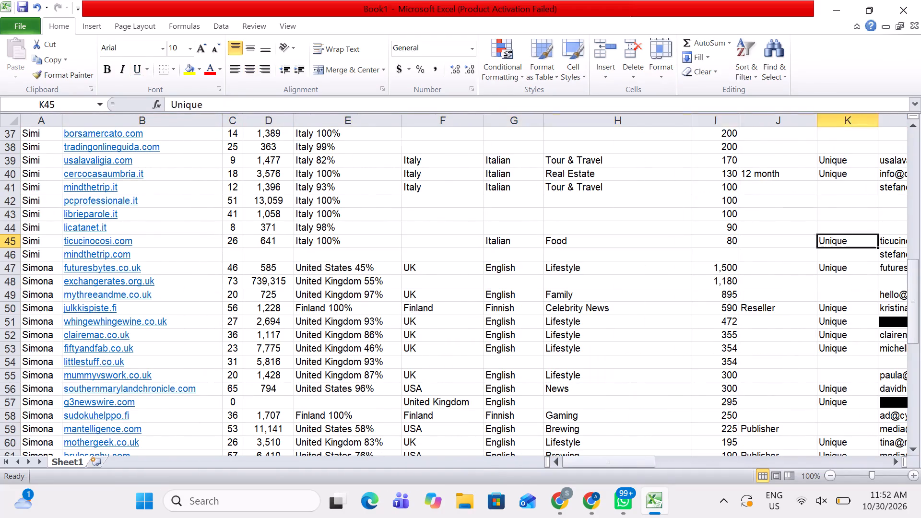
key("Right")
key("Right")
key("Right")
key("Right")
Copy ticucinocosi.com from B45, switch to Gmail and search the mailbox for it.
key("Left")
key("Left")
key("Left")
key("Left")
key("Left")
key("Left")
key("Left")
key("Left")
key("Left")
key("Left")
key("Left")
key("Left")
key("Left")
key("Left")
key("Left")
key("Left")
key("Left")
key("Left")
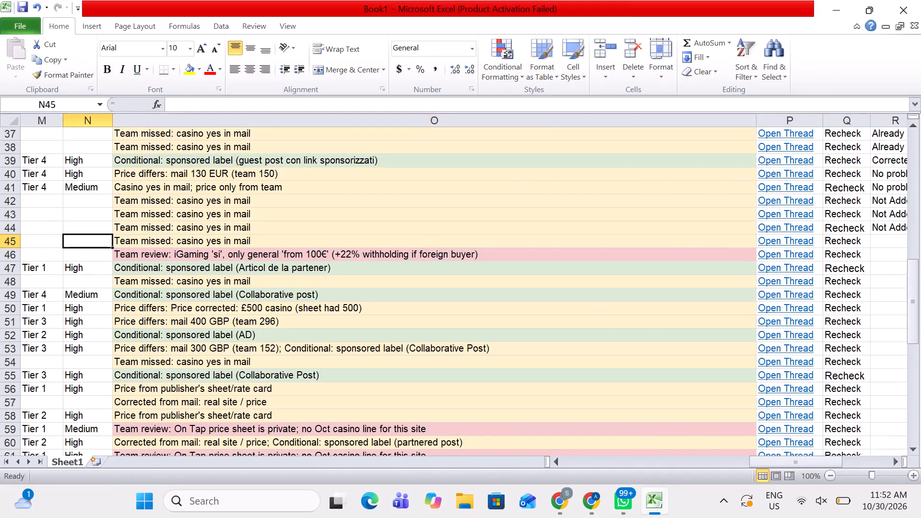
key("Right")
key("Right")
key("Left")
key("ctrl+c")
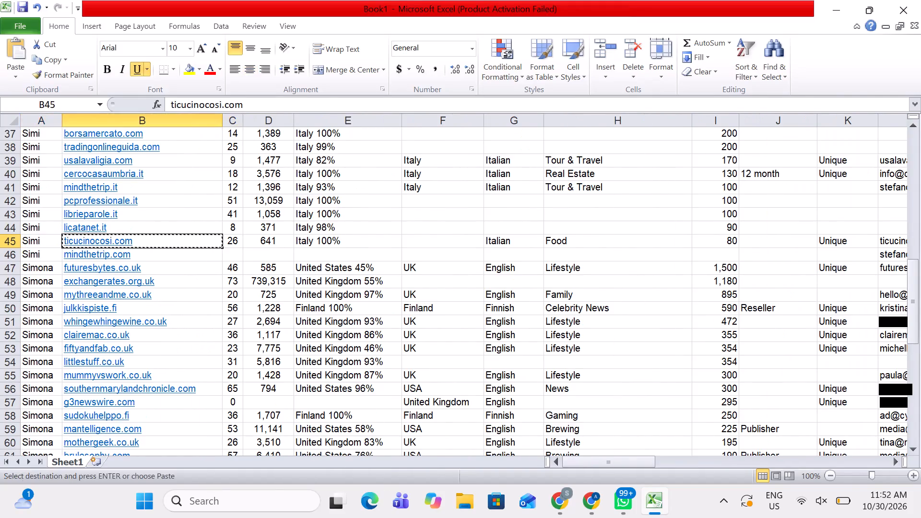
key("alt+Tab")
left_click(486, 75)
key("ctrl+v")
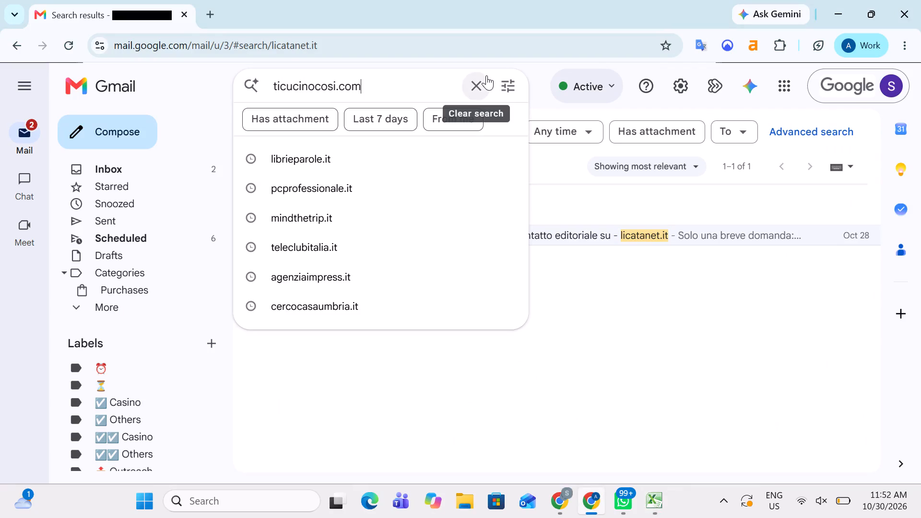
key("Return")
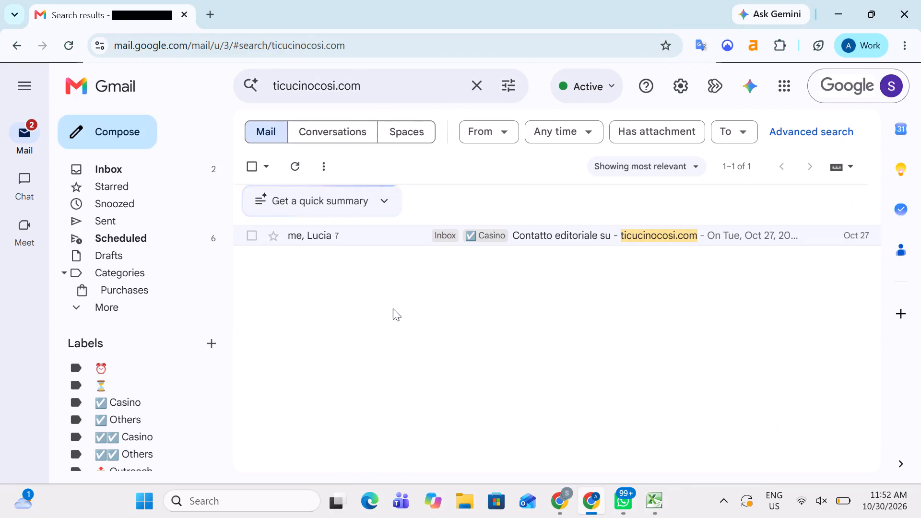
Switch back to Book1 and record "Not Added in Sheet Yet" beside the ticucinocosi.com Recheck cell, in R45.
key("alt+Tab")
key("Right")
key("Right")
key("Right")
key("Right")
key("Right")
key("Right")
key("Right")
key("Right")
key("Right")
key("Right")
key("Right")
key("Right")
key("Right")
key("Right")
key("Right")
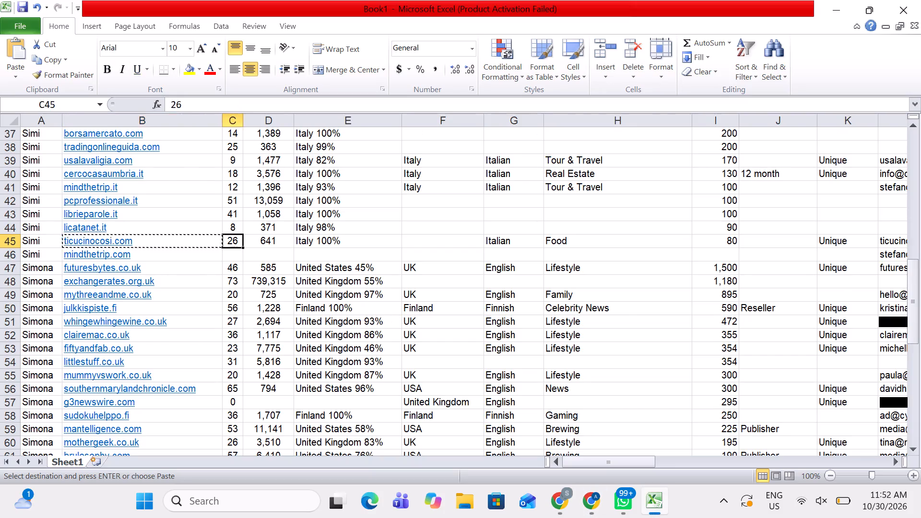
key("Right")
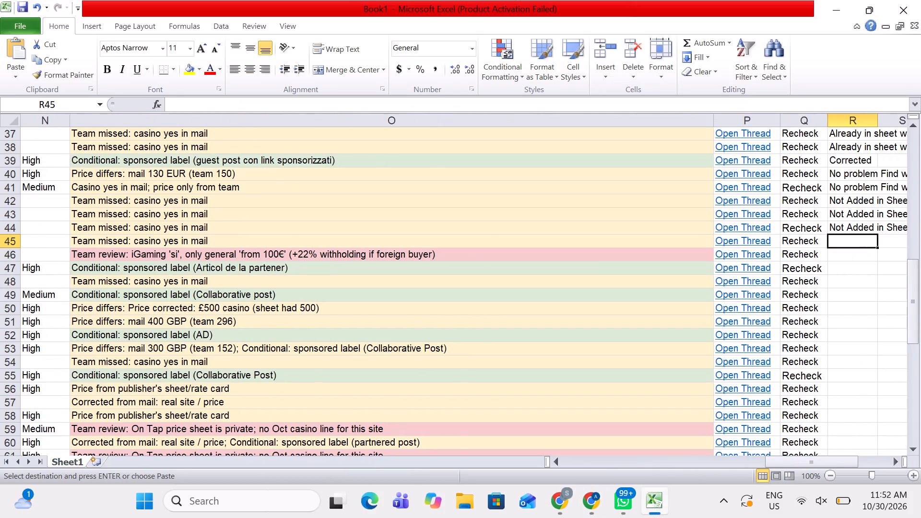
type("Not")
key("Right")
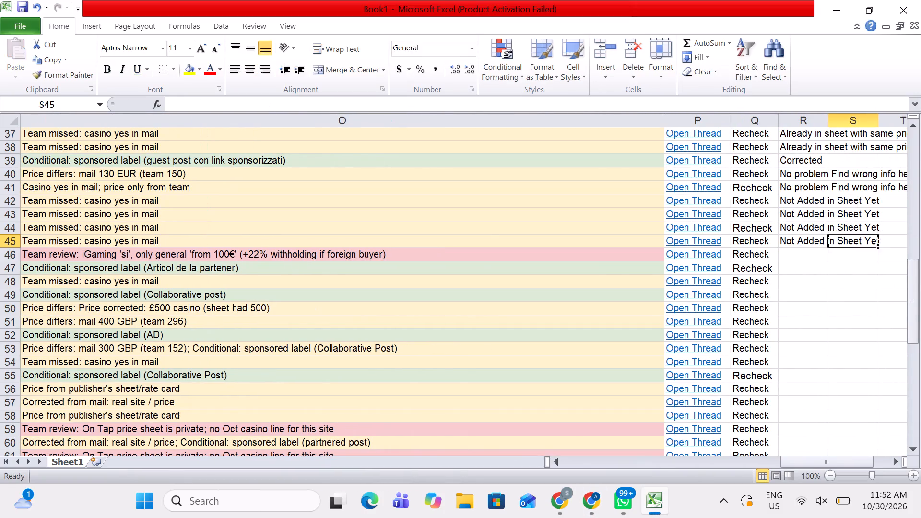
Examine the mindthetrip.com entry in row 46, from its first cell across its site details, price and contact columns.
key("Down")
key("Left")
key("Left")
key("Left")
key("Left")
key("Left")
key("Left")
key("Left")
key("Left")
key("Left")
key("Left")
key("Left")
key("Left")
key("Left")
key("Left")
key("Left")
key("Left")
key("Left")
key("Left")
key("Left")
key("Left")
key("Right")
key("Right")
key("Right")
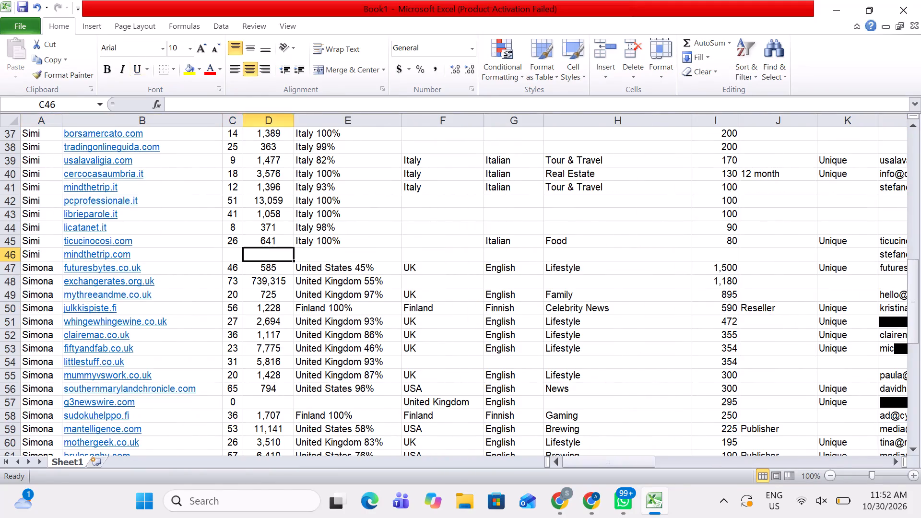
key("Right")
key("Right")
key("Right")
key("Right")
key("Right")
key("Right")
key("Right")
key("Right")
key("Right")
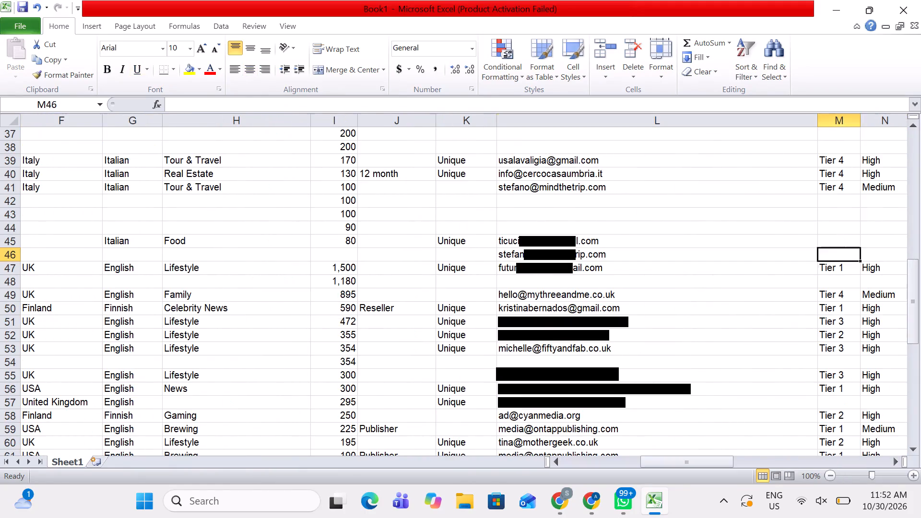
Copy mindthetrip.com from B46, switch to Gmail and search the mailbox for it.
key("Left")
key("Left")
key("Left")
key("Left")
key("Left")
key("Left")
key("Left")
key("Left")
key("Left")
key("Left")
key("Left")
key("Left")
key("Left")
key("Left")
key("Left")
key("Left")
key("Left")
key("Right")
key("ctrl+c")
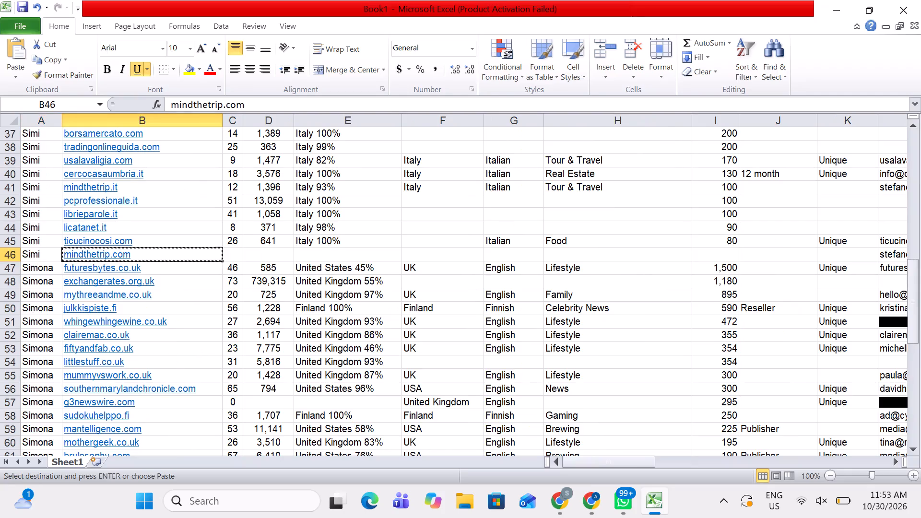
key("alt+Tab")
left_click(483, 80)
key("ctrl+v")
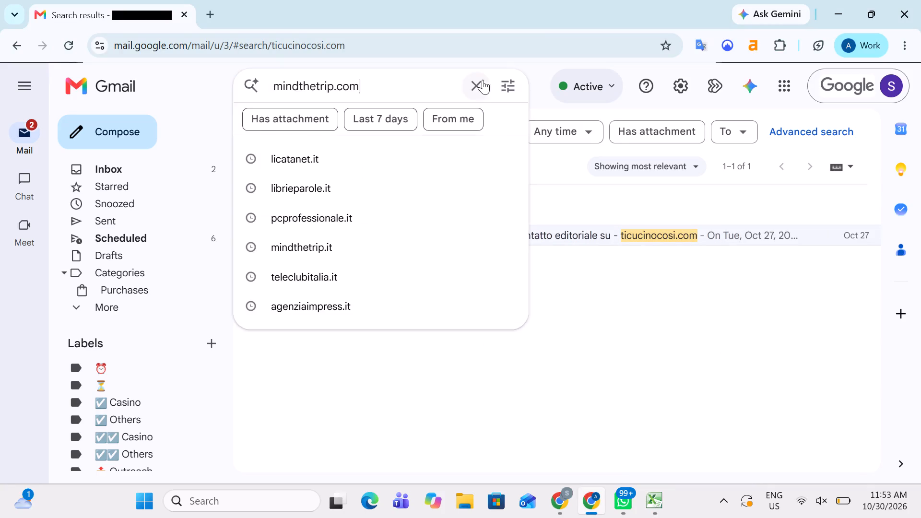
key("Return")
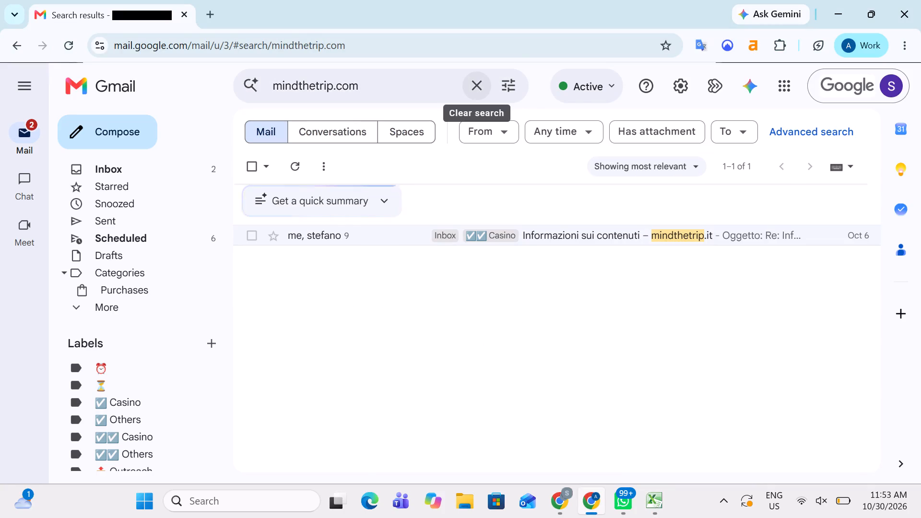
Switch back to Book1 and read the review note for mindthetrip.com in O46, checking it against the rest of row 46.
key("alt+Tab")
key("Right")
key("Right")
key("Right")
key("Right")
key("Right")
key("Right")
key("Right")
key("Right")
key("Right")
key("Right")
key("Right")
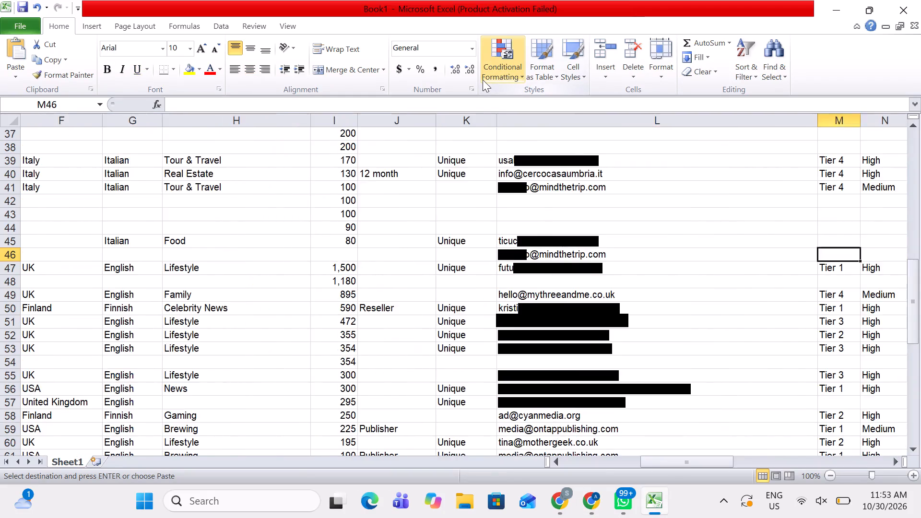
key("Right")
key("Right")
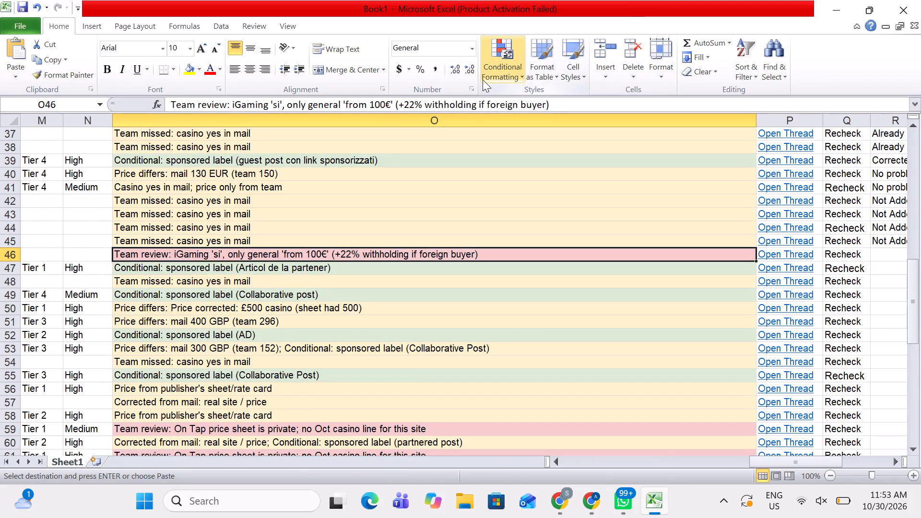
key("Left")
key("Right")
key("Left")
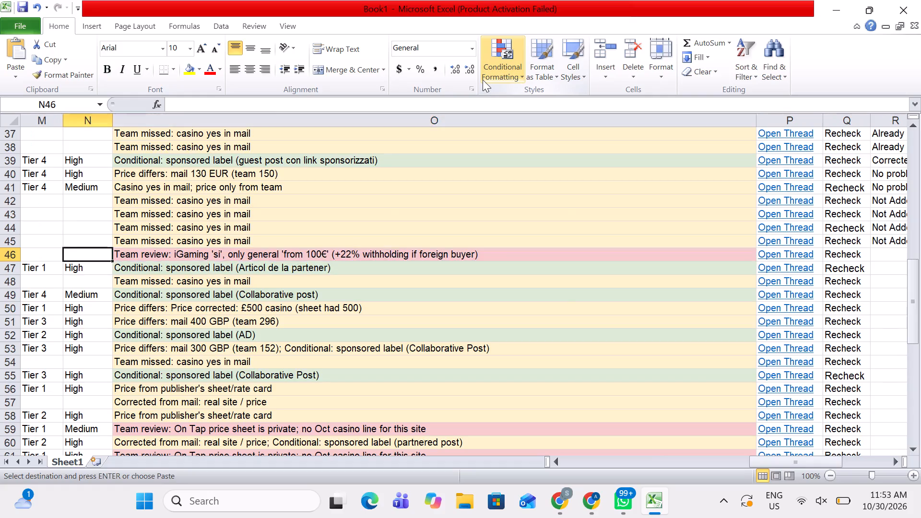
key("Right")
key("Left")
key("Left")
key("Left")
key("Left")
key("Left")
key("Left")
key("Left")
key("Left")
key("Left")
key("Left")
key("Left")
key("Left")
key("Left")
key("Left")
key("Left")
key("Left")
key("Left")
key("Left")
key("Left")
key("Left")
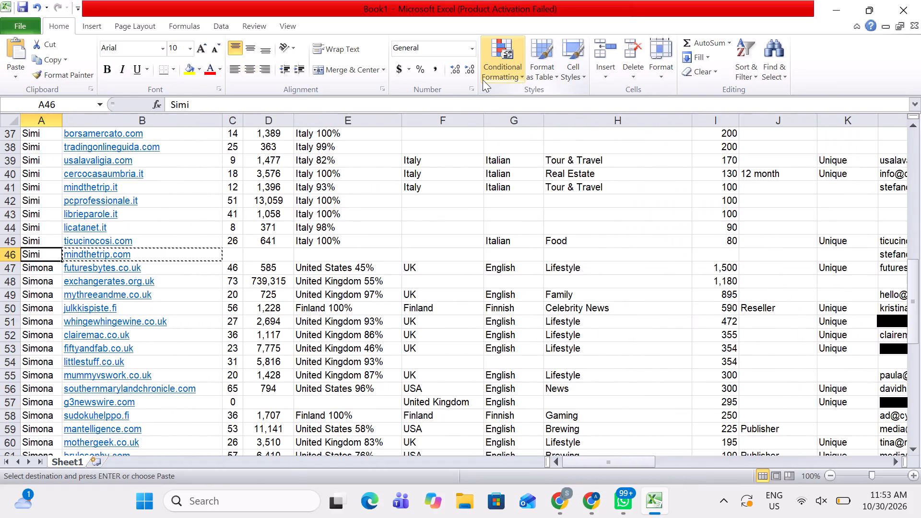
Switch to the New Master Sheet and search it for mindthetrip.com.
key("alt+Tab")
key("alt+Tab")
key("alt+Tab")
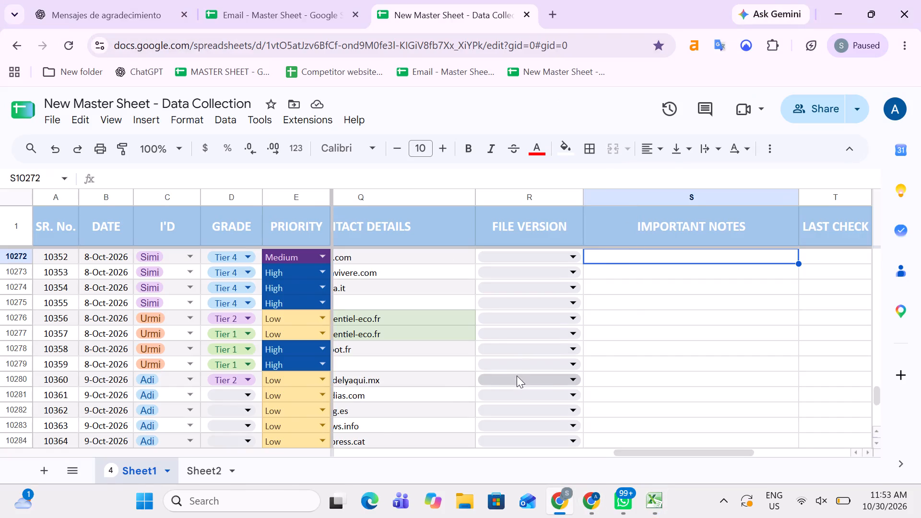
key("ctrl+f")
key("ctrl+v")
Examine the matching entry in row 10272 of the New Master Sheet, from contact details back across casino price, price and site details.
left_click(541, 272)
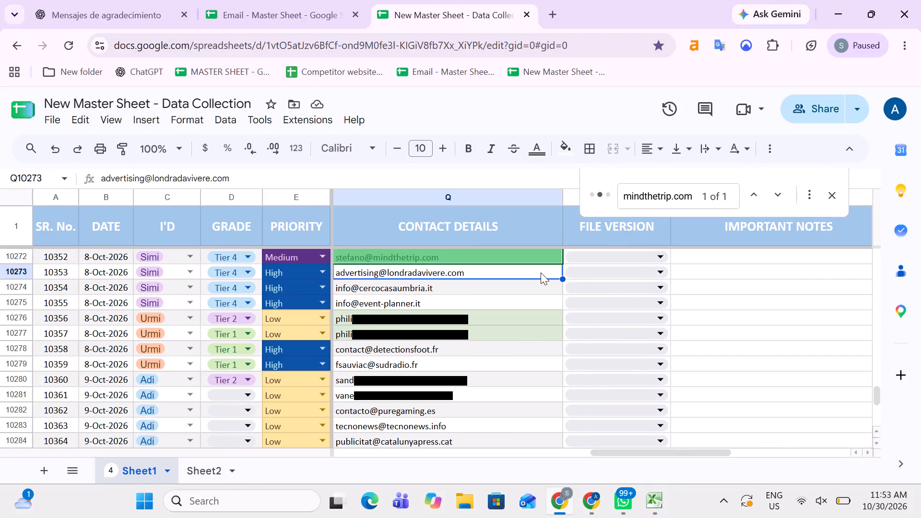
key("Up")
key("Right")
key("Left")
key("Left")
key("Left")
key("Left")
key("Left")
key("Left")
key("Right")
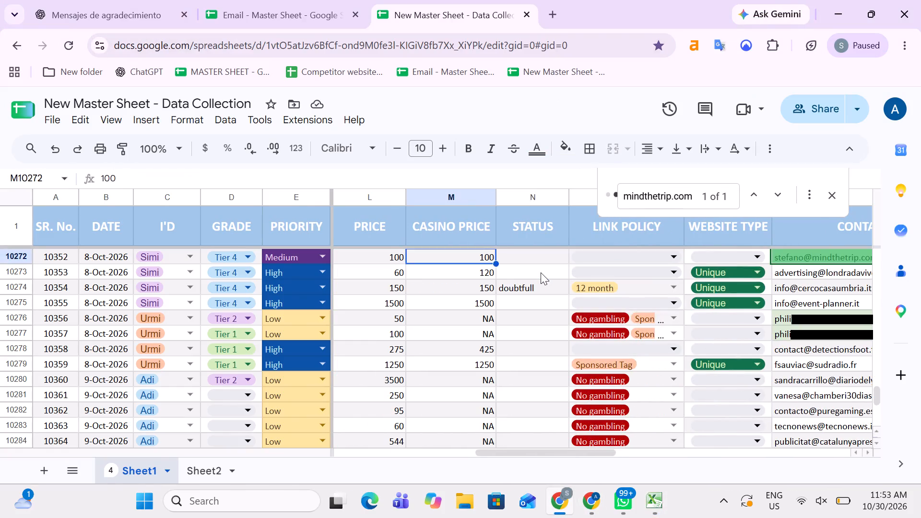
key("Right")
key("Left")
key("Left")
key("Left")
key("Left")
key("Left")
key("Left")
key("Left")
key("Left")
key("Left")
key("Left")
key("Left")
key("Left")
key("Left")
key("Left")
key("Left")
key("Left")
key("Left")
key("Right")
key("Right")
key("Right")
key("Right")
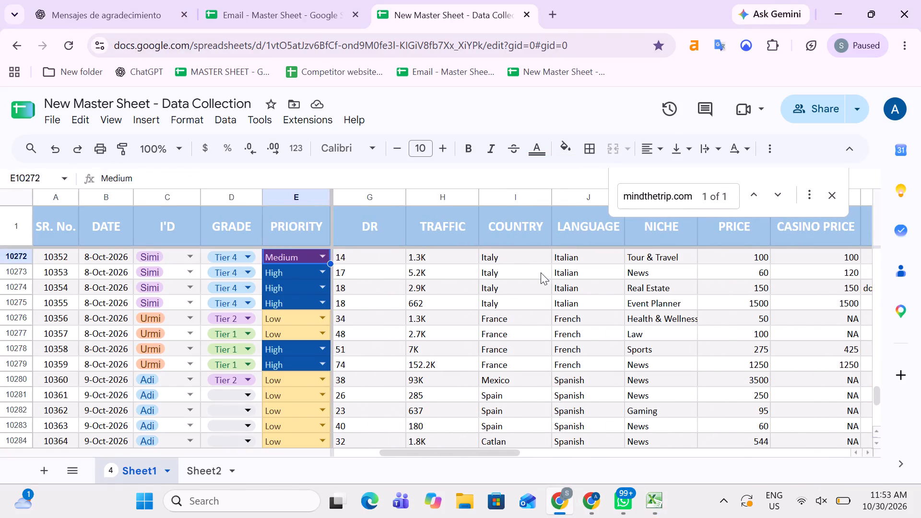
key("Right")
key("alt+Tab")
left_click(405, 239)
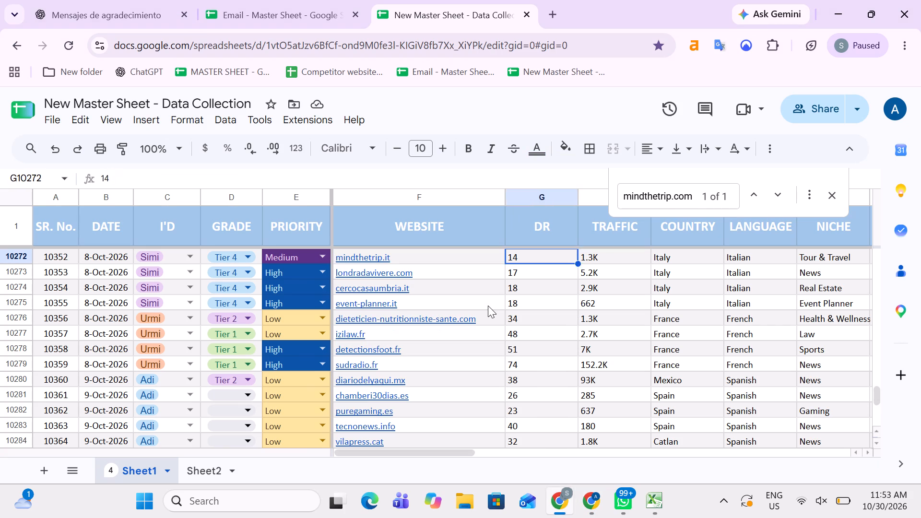
key("Left")
key("alt+Tab")
key("alt+Tab")
key("Right")
key("Right")
key("Right")
key("Right")
key("Right")
key("Right")
key("Right")
key("Right")
key("Right")
key("Right")
key("Right")
key("Right")
key("Right")
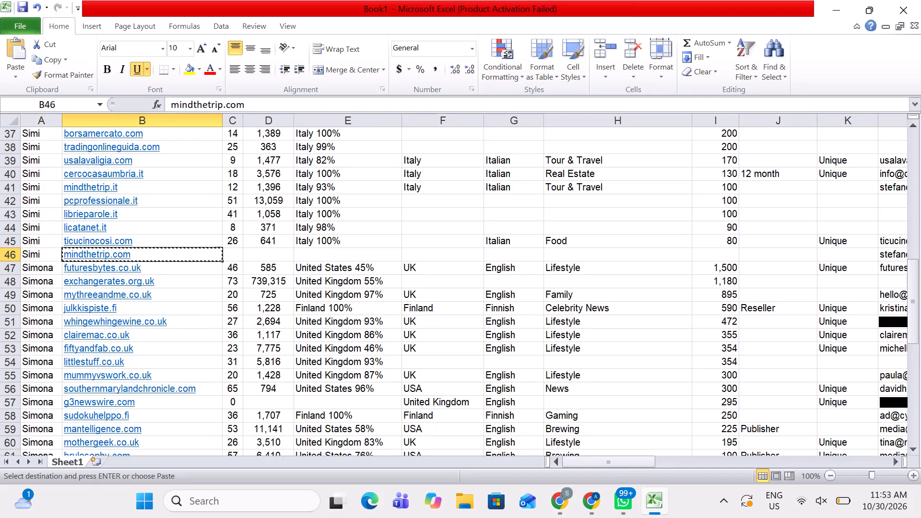
key("Right")
key("Right")
key("Right")
key("Right")
key("Right")
key("Left")
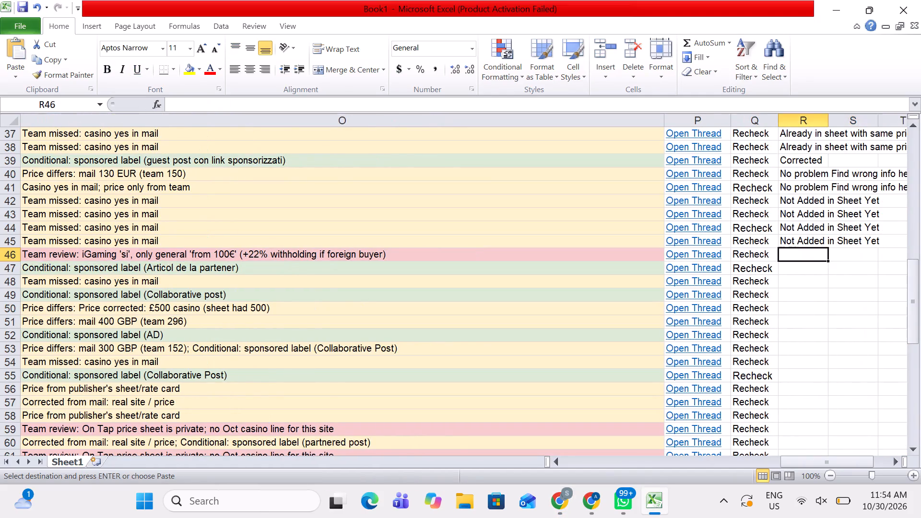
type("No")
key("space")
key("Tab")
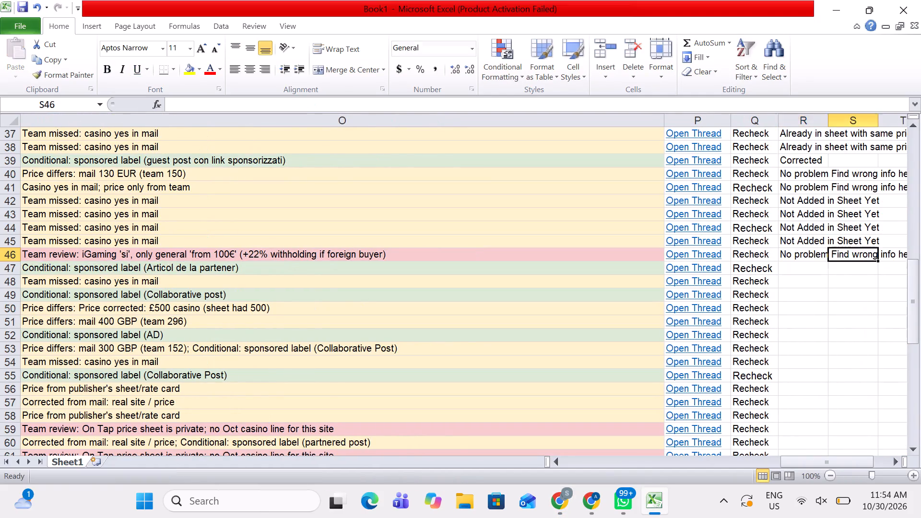
Examine the futuresbytes.co.uk entry in row 47 of Book1, from site metrics and price through contact, tier, priority and review remark.
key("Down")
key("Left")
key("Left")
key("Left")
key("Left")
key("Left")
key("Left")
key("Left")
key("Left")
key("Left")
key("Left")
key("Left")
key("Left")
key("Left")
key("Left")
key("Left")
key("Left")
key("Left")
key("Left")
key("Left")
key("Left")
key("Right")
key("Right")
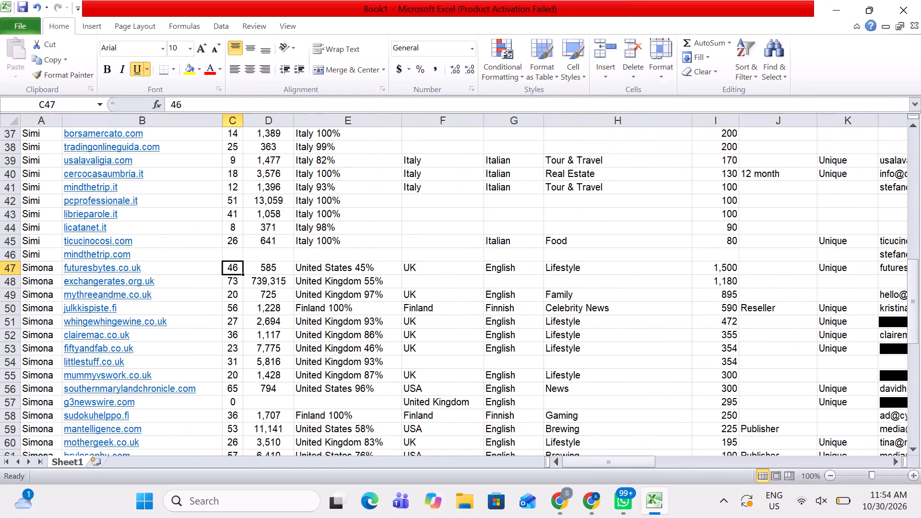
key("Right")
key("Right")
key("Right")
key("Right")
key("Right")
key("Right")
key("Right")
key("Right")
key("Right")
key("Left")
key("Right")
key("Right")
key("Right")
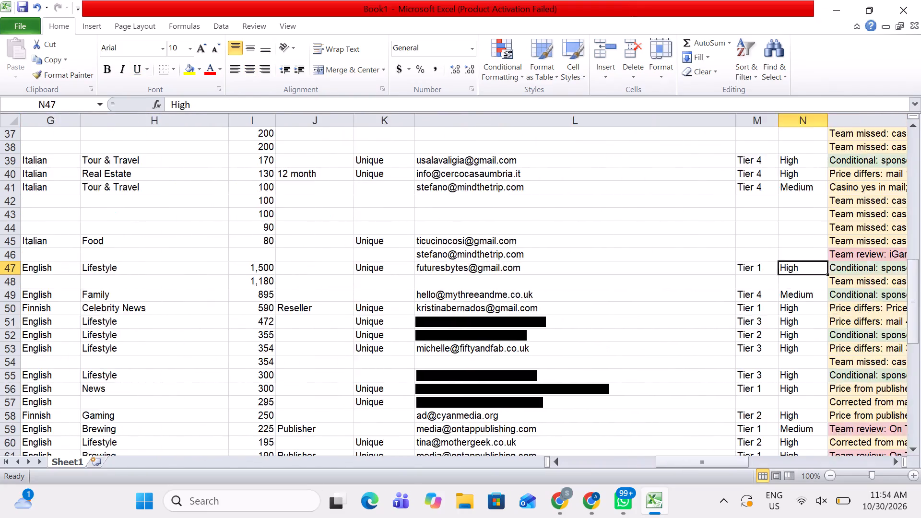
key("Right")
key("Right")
Select the remaining websites in column B of Book1, from futuresbytes.co.uk in row 47 down to the end of the list.
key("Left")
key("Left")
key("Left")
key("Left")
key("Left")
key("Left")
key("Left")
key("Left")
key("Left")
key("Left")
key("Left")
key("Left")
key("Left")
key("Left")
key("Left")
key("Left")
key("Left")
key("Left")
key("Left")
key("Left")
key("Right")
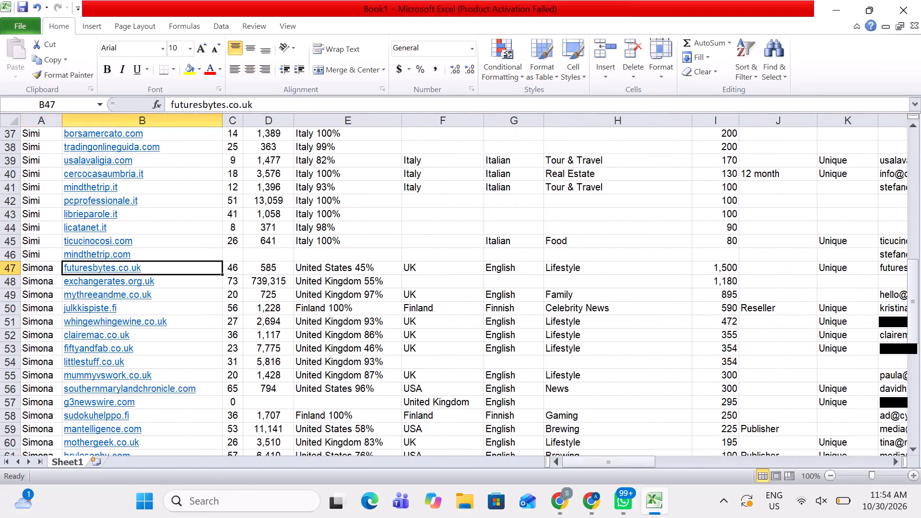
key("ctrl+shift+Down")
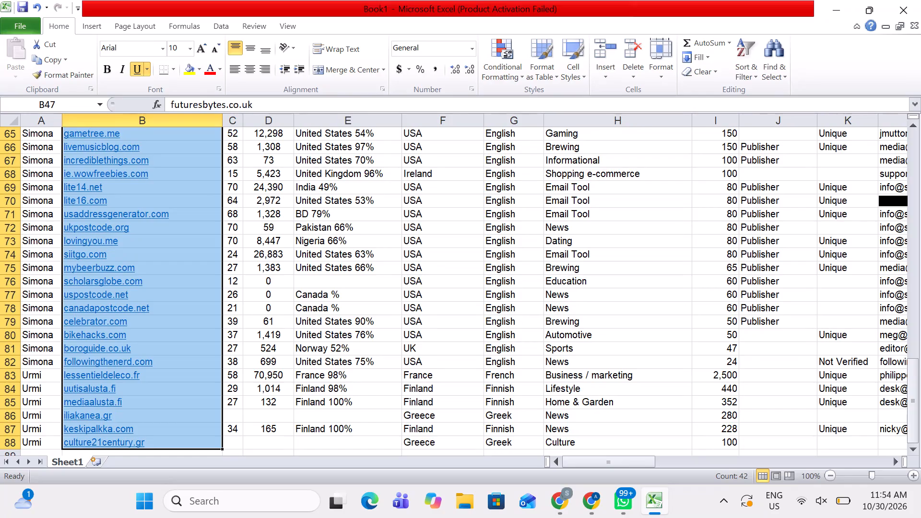
Examine the futuresbytes.co.uk entry in row 47 of Book1, going from its website name across its country, language and niche.
key("Up")
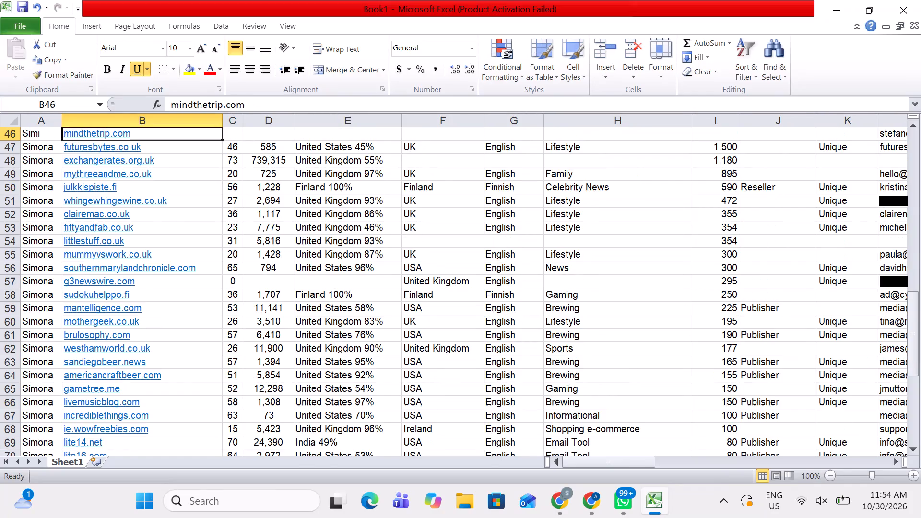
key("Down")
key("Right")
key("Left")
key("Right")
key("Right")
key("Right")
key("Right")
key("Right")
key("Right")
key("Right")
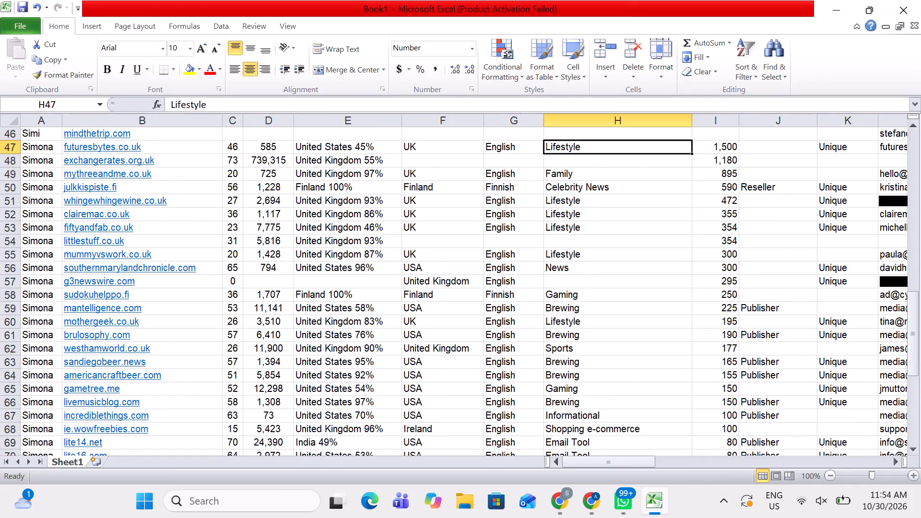
Examine the rest of the futuresbytes.co.uk entry in row 47, from its price across to the review note and thread link.
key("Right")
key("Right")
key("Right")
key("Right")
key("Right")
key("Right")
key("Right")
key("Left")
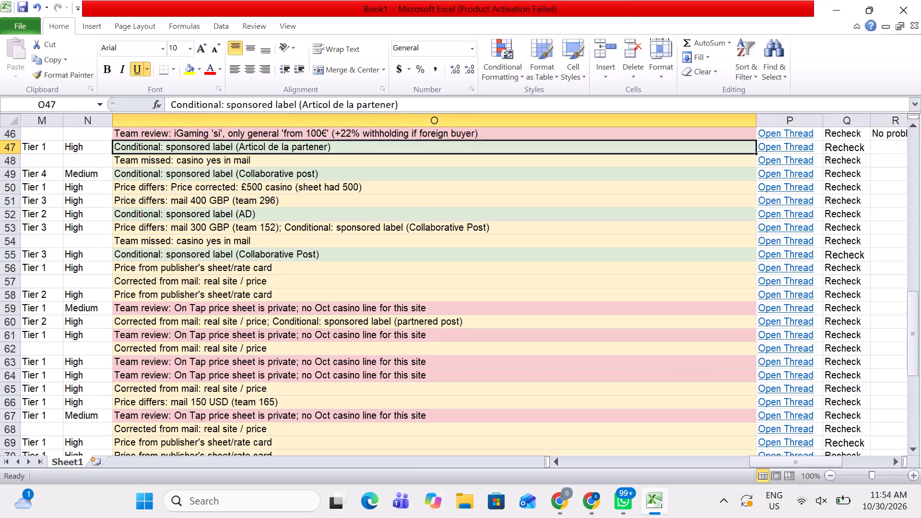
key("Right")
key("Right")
Copy the website name futuresbytes.co.uk from cell B47.
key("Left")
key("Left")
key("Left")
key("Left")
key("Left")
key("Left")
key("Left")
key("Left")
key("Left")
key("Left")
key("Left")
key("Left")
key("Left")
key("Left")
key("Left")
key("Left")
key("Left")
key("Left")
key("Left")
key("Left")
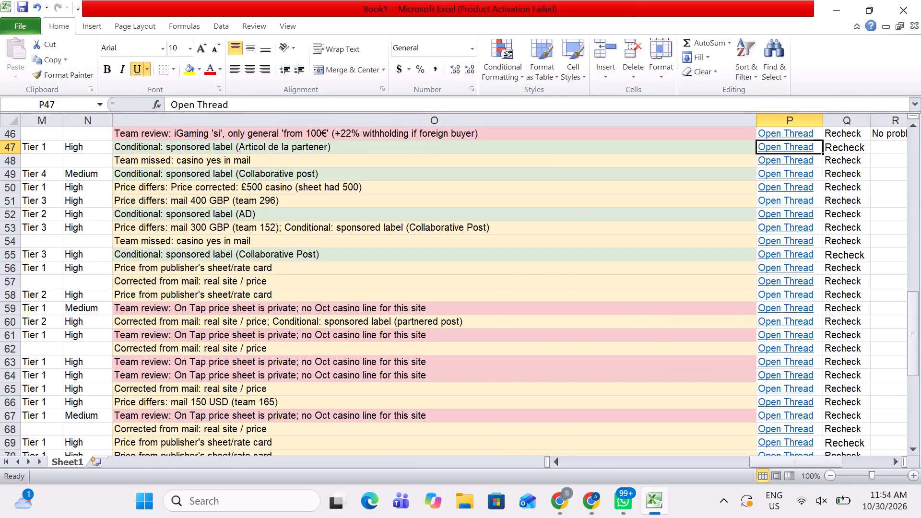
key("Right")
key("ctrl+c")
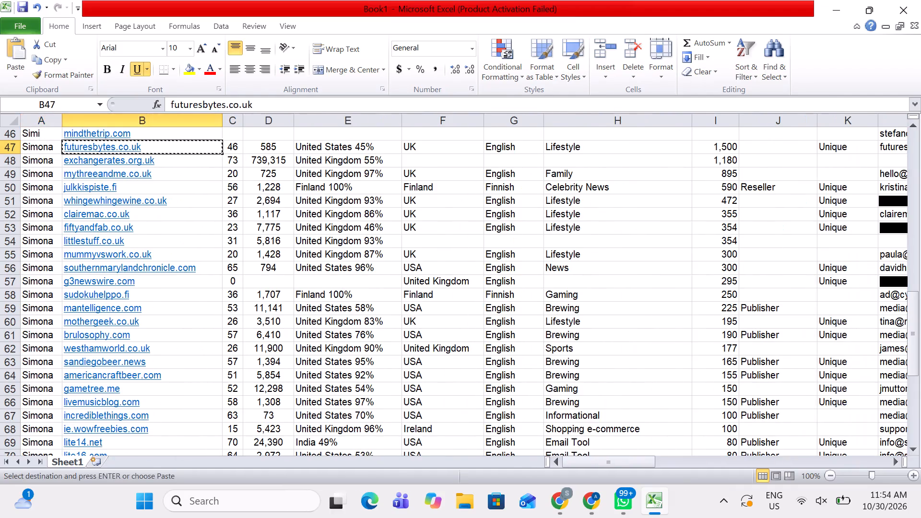
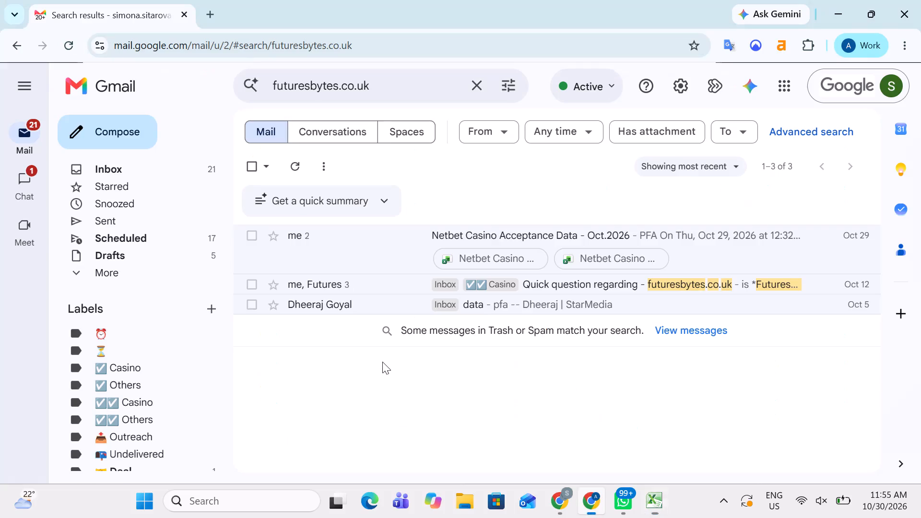
key("alt+Tab")
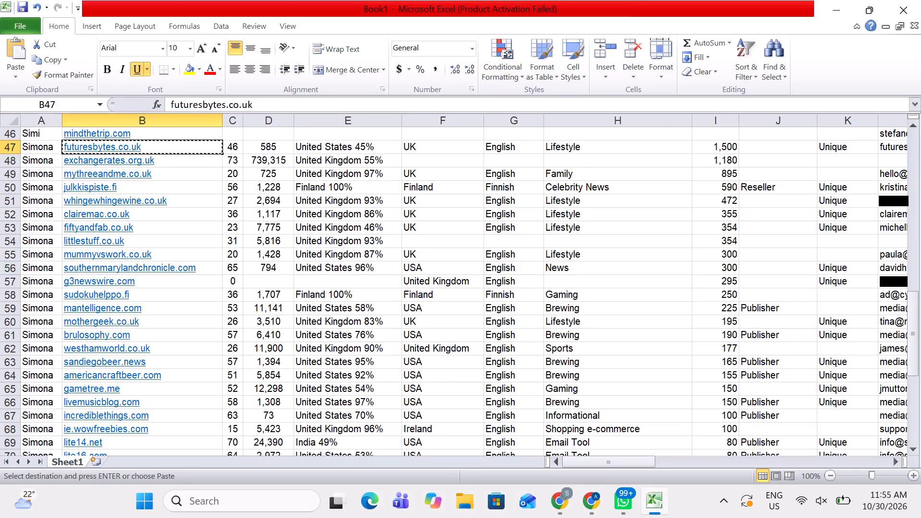
key("Right")
key("Right")
key("Right")
key("Right")
key("Right")
key("Right")
key("Right")
key("Right")
key("Right")
key("Right")
key("Right")
key("Left")
key("Left")
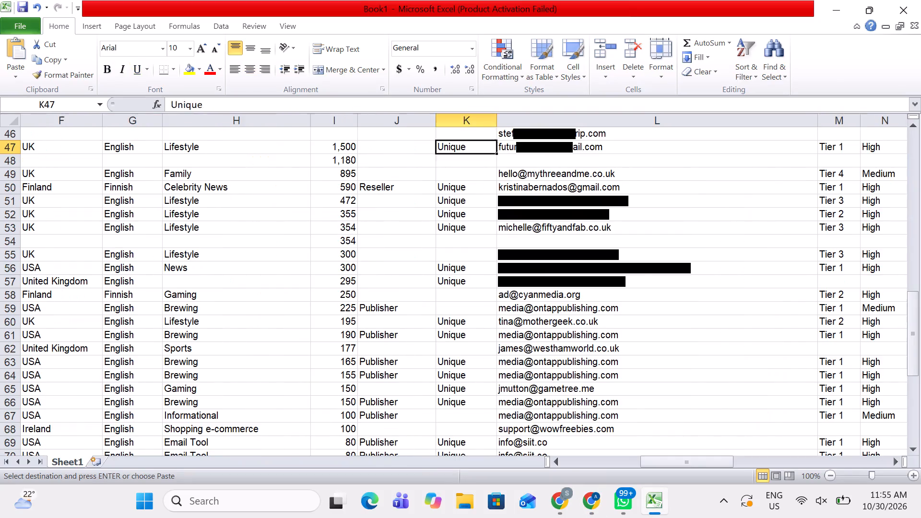
key("Left")
key("Left")
key("Right")
key("Right")
key("Right")
key("Right")
key("Left")
key("Right")
key("Right")
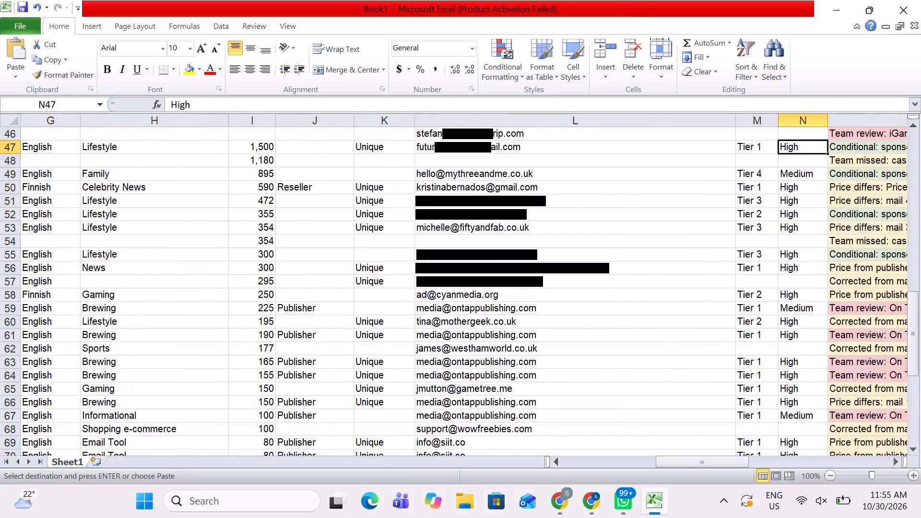
key("Right")
key("Left")
key("Right")
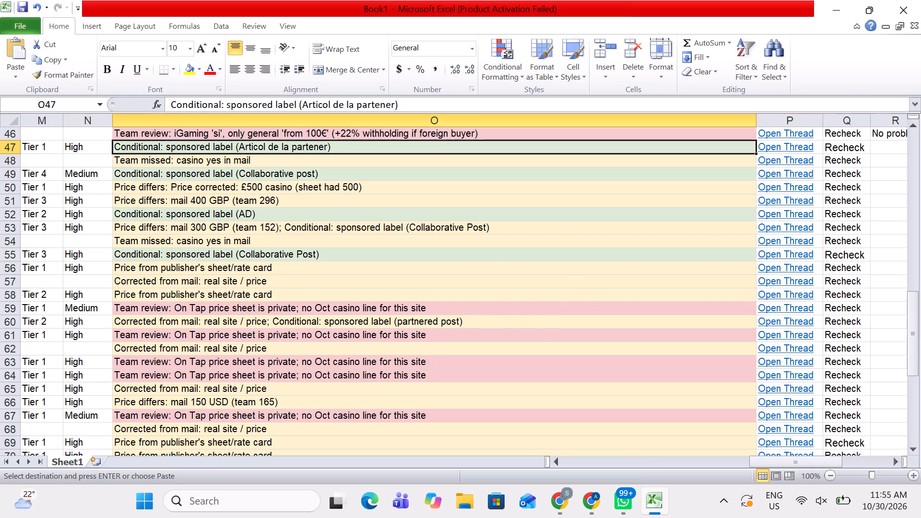
key("alt+Tab")
left_click(354, 282)
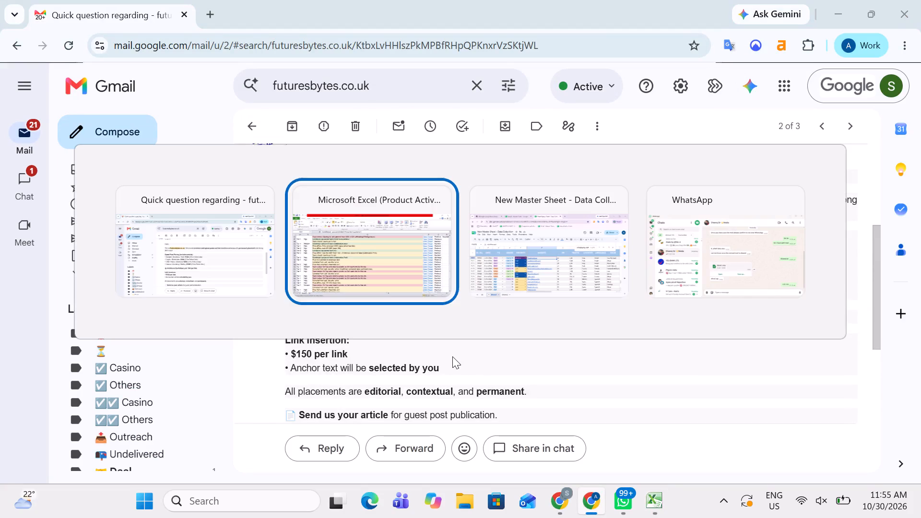
key("alt+Tab")
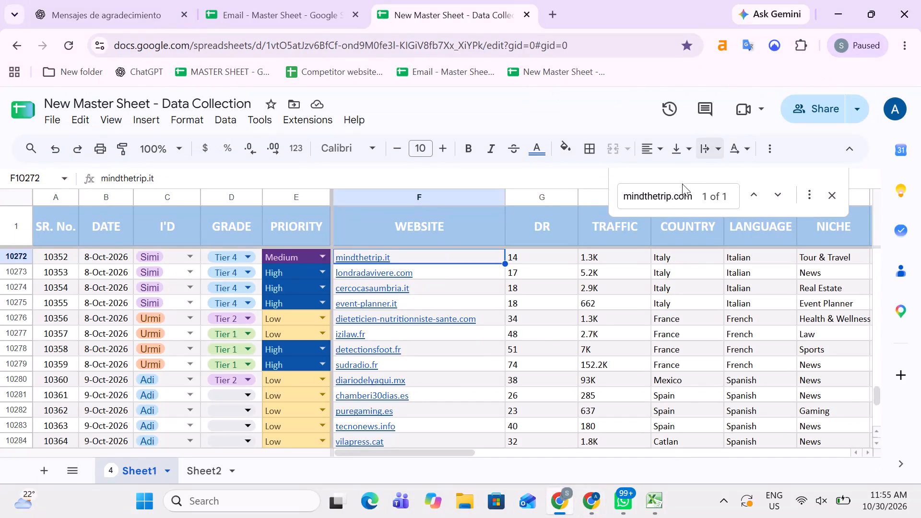
triple_click(668, 198)
key("ctrl+v")
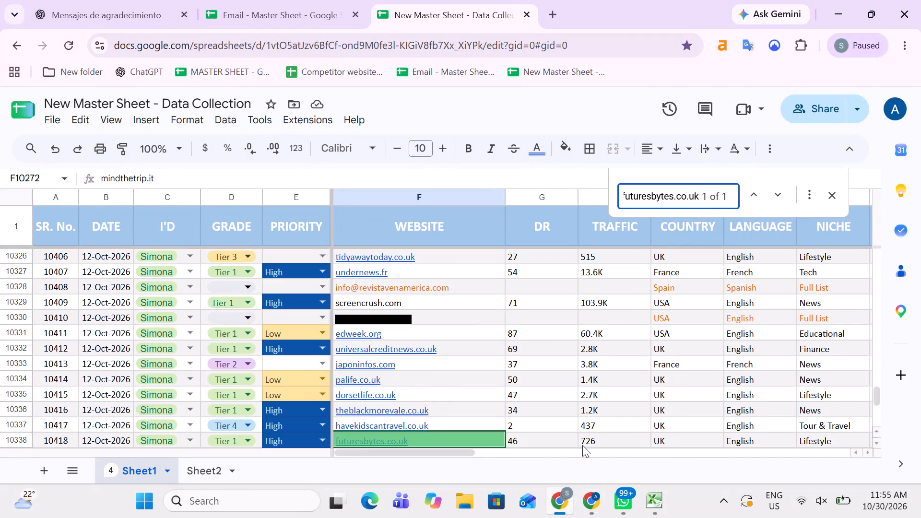
Examine the futuresbytes.co.uk row in the New Master Sheet from its traffic and country across to its casino price and link policy.
left_click(575, 442)
key("Right")
key("Right")
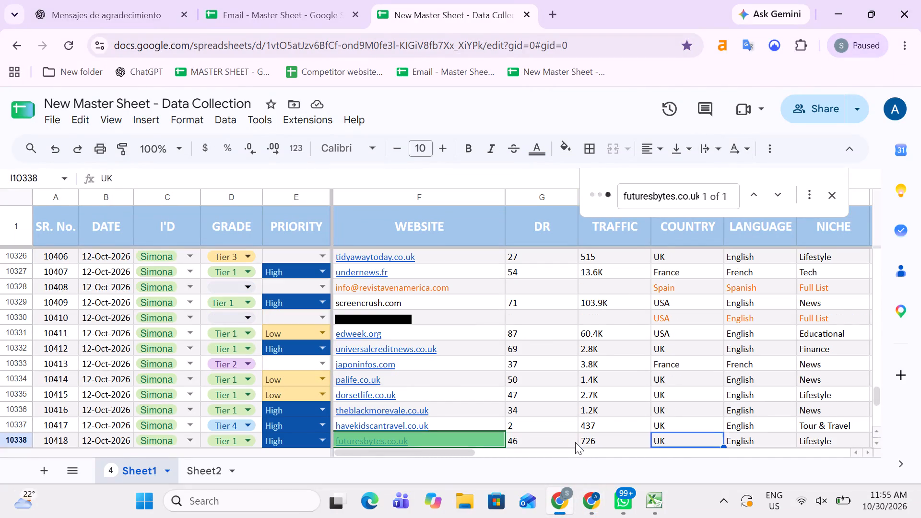
key("Right")
key("Right")
key("Right")
key("Right")
key("Right")
key("Left")
key("Right")
key("Right")
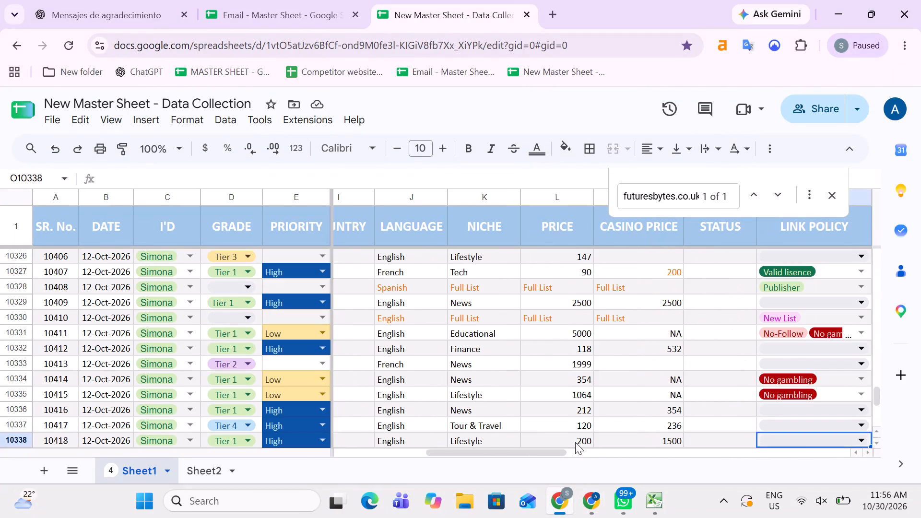
key("Left")
key("Left")
Switch back to Book1 at the futuresbytes.co.uk review note in row 47.
key("alt+Tab")
key("alt+Tab")
key("alt+Tab")
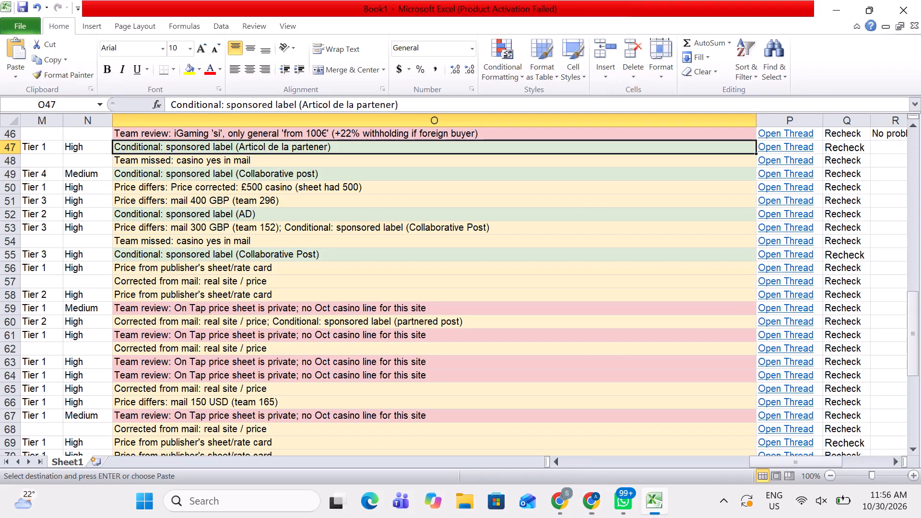
Record "No problem Find wrong info here" beside the futuresbytes.co.uk Recheck cell, in R47.
key("Right")
key("Right")
key("Right")
key("Right")
key("Left")
type("No")
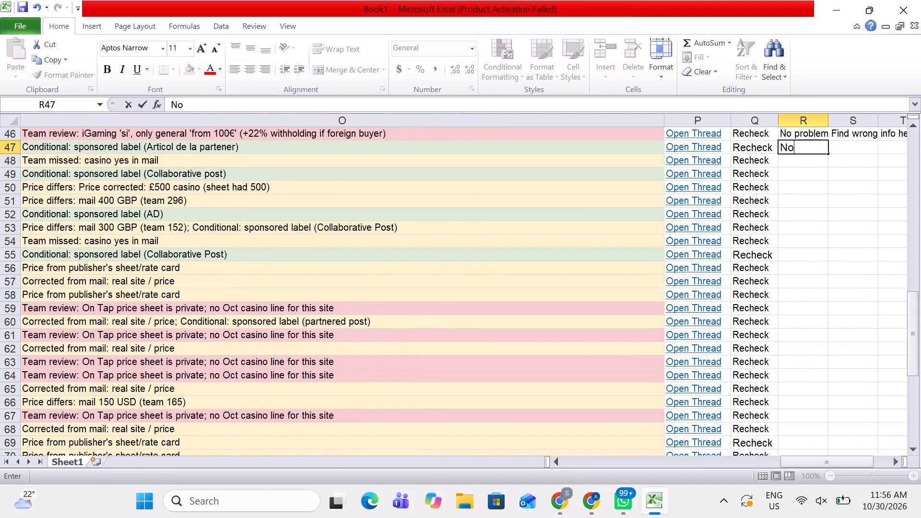
key("space")
key("Tab")
Copy the website name exchangerates.org.uk from row 48.
key("Down")
key("Left")
key("Left")
key("Left")
key("Left")
key("Left")
key("Left")
key("Left")
key("Left")
key("Left")
key("Left")
key("Left")
key("Left")
key("Left")
key("Left")
key("Left")
key("Left")
key("Left")
key("Left")
key("Left")
key("Left")
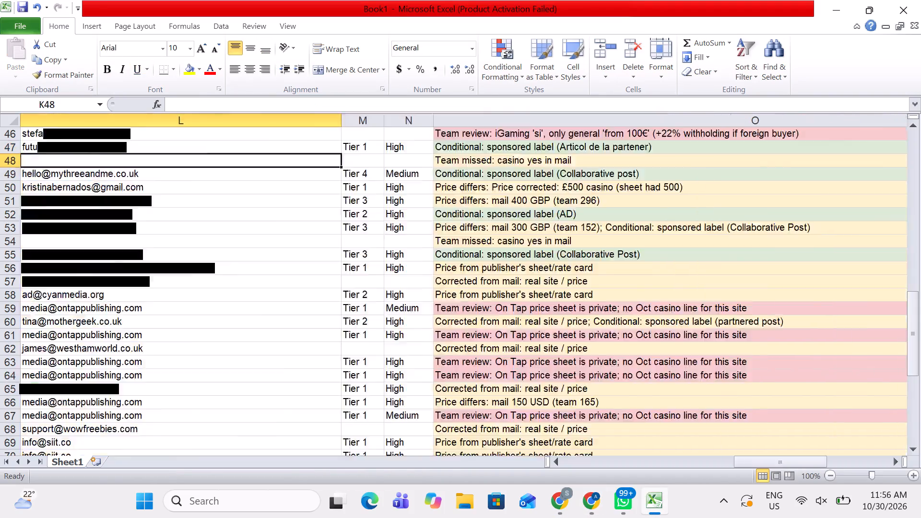
key("Right")
key("ctrl+c")
Examine the exchangerates.org.uk entry in row 48, going across its details to the review note in column O and back.
key("Right")
key("Right")
key("Right")
key("Right")
key("Right")
key("Right")
key("Right")
key("Right")
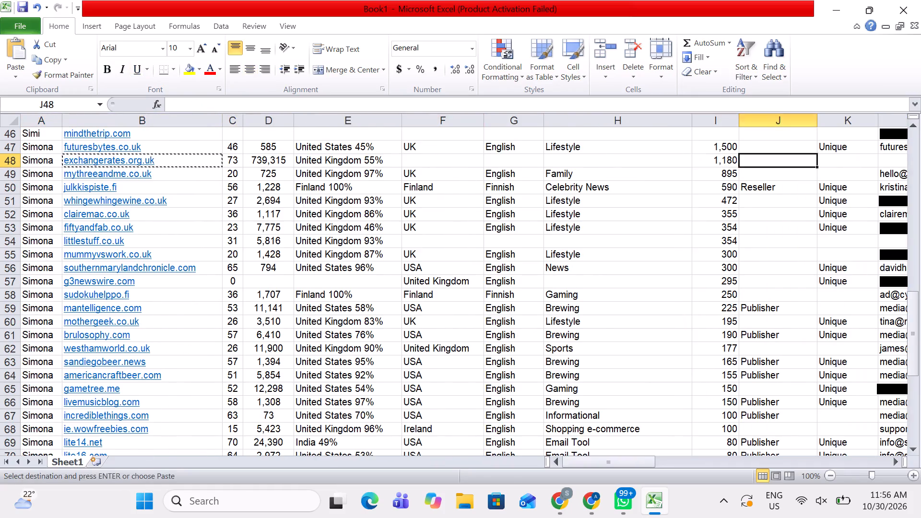
key("Right")
key("Right")
key("Right")
key("Left")
key("Right")
key("Right")
key("Right")
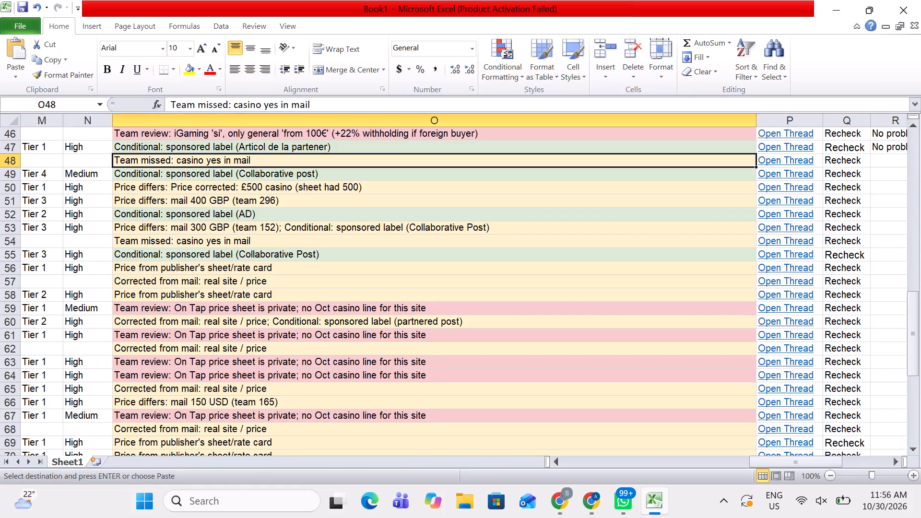
key("Left")
key("Left")
key("Left")
key("Left")
key("Left")
key("Left")
key("Left")
key("Left")
key("Left")
key("Left")
key("Left")
key("Left")
key("Left")
key("Left")
key("Left")
key("Left")
Search the New Master Sheet in the browser for the copied website name exchangerates.org.uk.
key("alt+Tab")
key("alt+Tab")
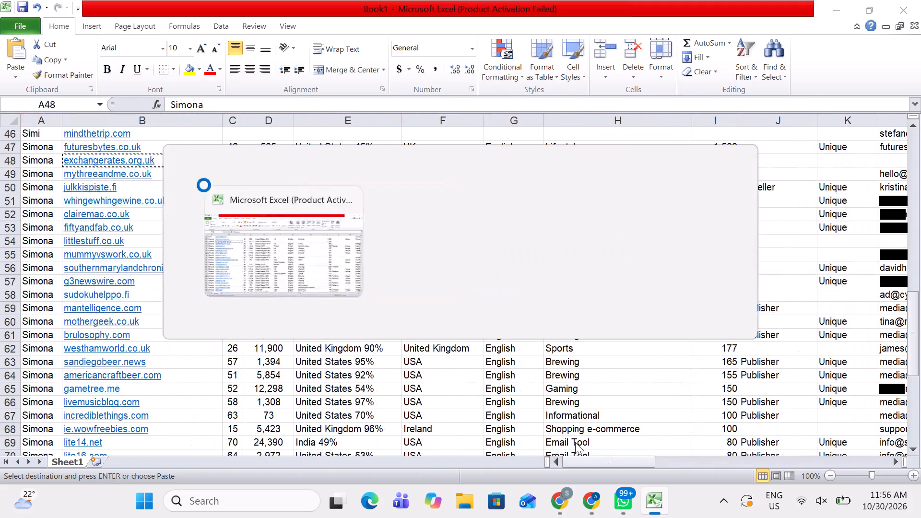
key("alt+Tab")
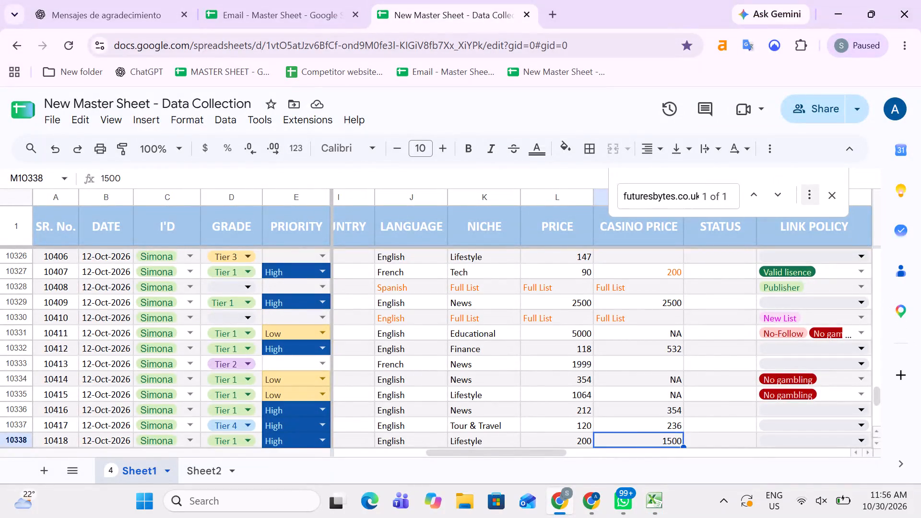
triple_click(652, 190)
key("ctrl+v")
scroll(634, 319, "down", 1)
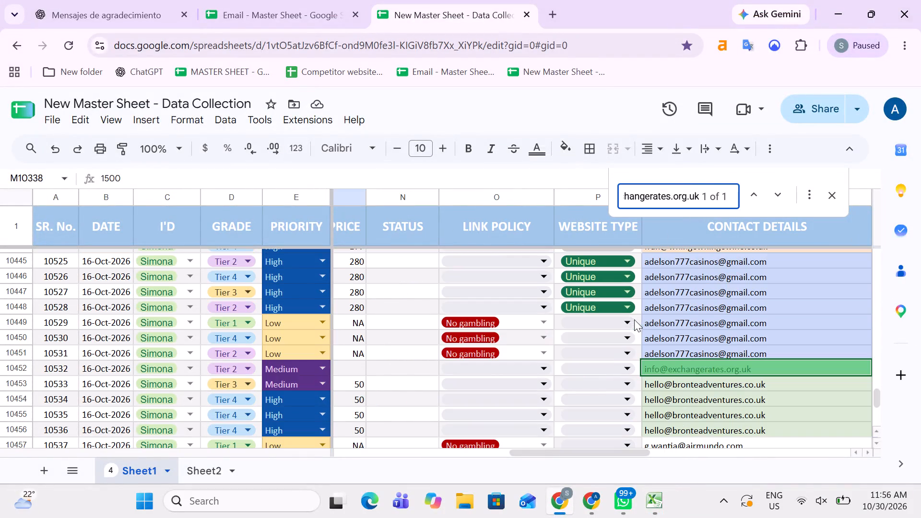
Examine the matching exchangerates row in the New Master Sheet, going across its link policy and contact columns and back to the website name.
left_click(413, 367)
key("Right")
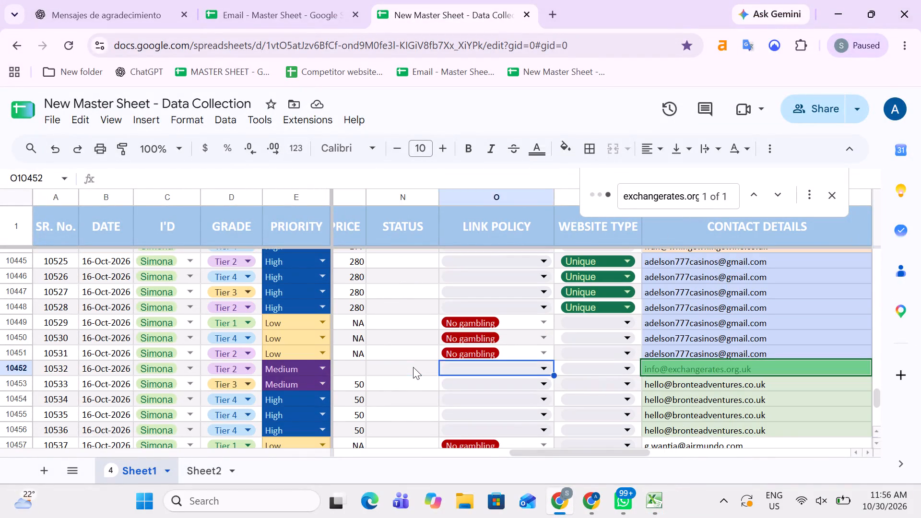
key("Right")
key("Right")
key("Right")
key("Right")
key("Right")
key("Left")
key("Left")
key("Left")
key("Left")
key("Left")
key("Left")
key("Left")
key("Left")
key("Left")
key("Left")
key("Left")
key("Left")
key("Left")
key("Left")
key("Left")
key("Left")
key("Left")
key("Left")
key("Left")
key("Left")
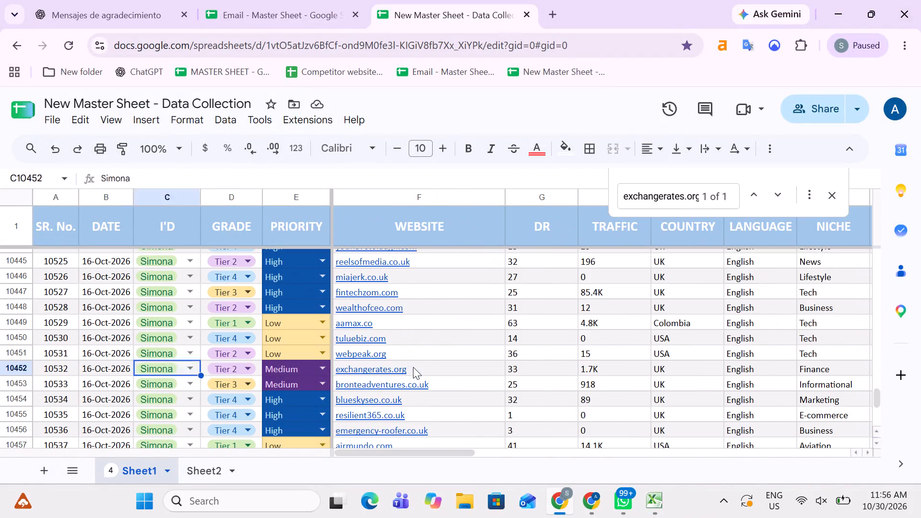
key("Right")
key("Right")
key("Right")
key("Right")
key("Right")
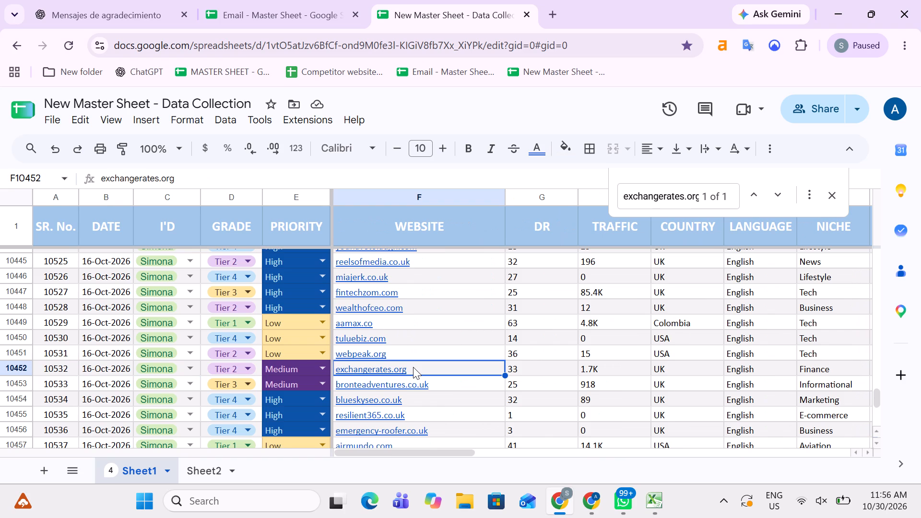
key("alt+Tab")
key("alt+Tab")
key("alt+Tab")
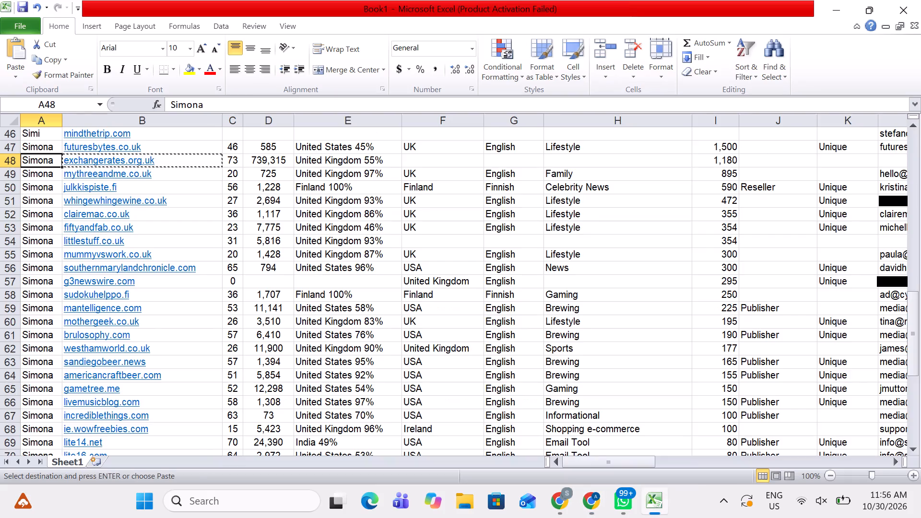
key("Right")
key("Right")
key("Right")
key("Right")
key("Right")
key("Right")
key("Right")
key("Right")
key("Right")
key("Right")
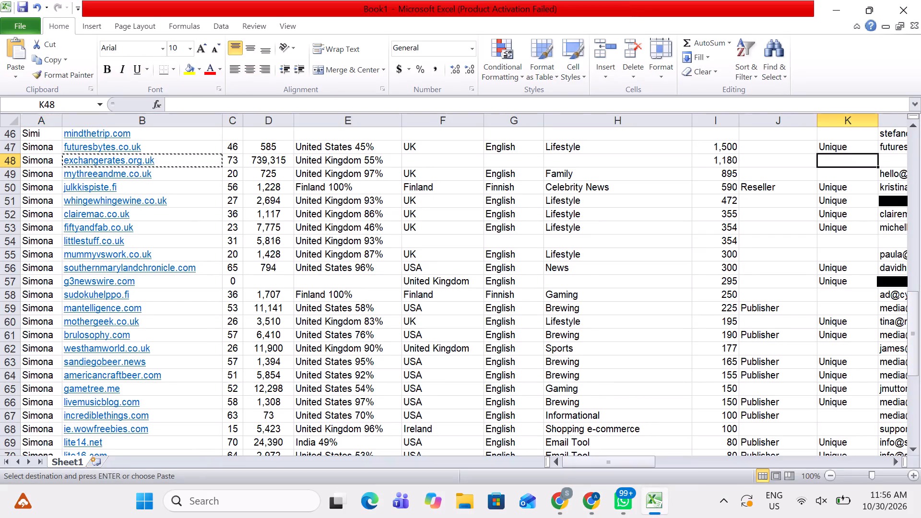
key("Left")
Enter 1180 as the casino price in the exchangerates row of the New Master Sheet, in M10452.
key("alt+Tab")
key("alt+Tab")
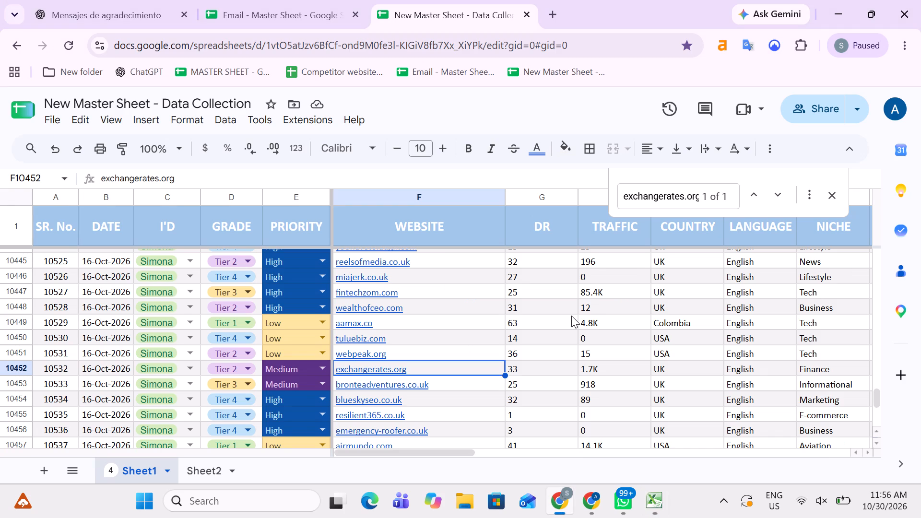
key("Right")
key("Right")
key("Right")
key("Right")
key("Right")
key("Right")
key("Right")
key("Right")
key("Right")
key("Left")
key("Left")
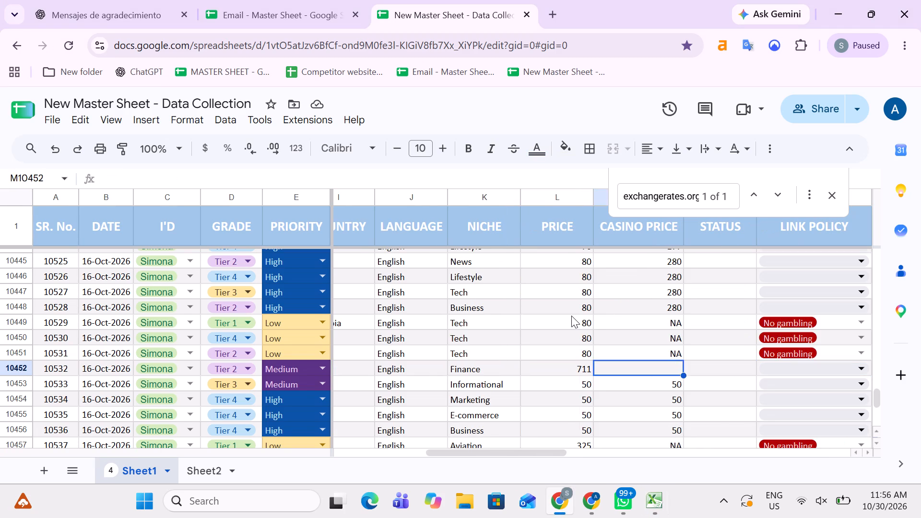
key("Left")
key("Right")
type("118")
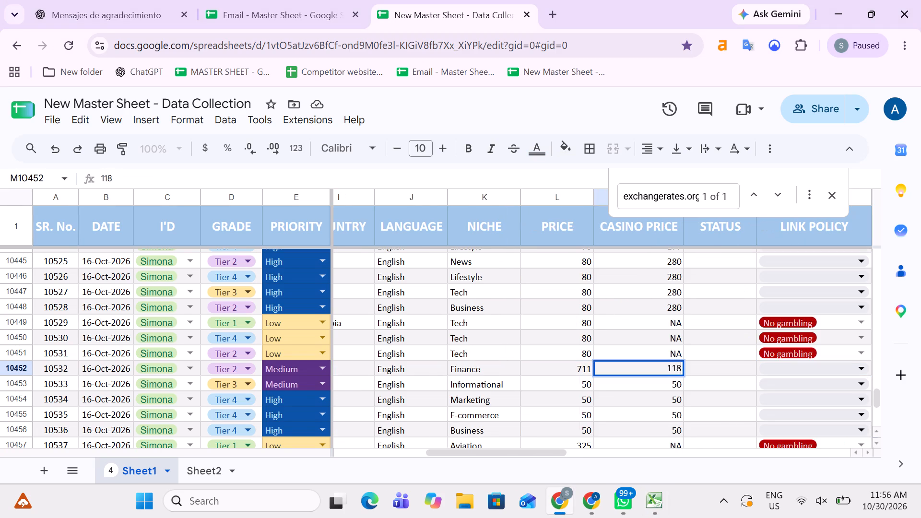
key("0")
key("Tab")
Examine the rest of the exchangerates row in the New Master Sheet, through website type and contact details, back to the website name.
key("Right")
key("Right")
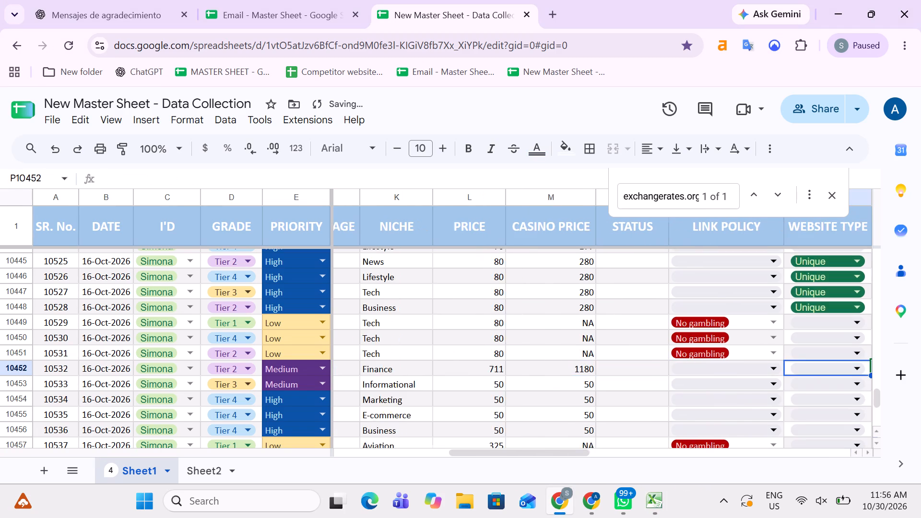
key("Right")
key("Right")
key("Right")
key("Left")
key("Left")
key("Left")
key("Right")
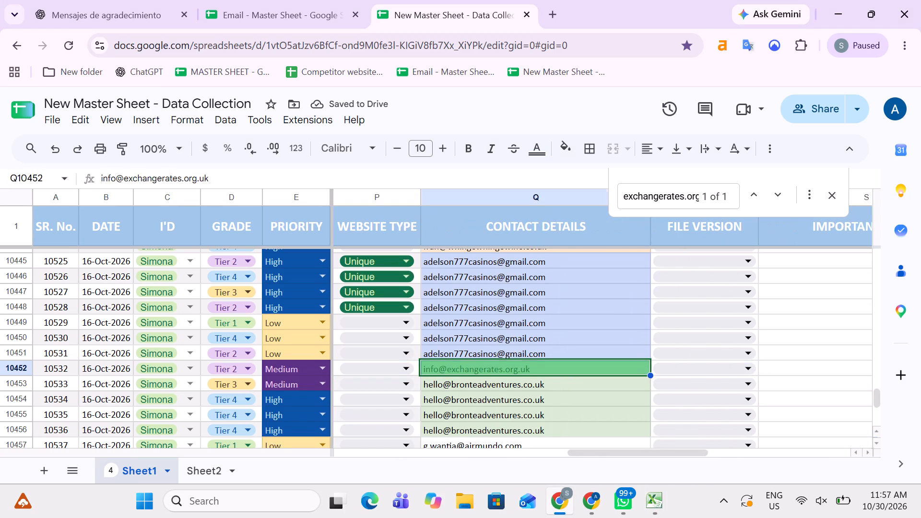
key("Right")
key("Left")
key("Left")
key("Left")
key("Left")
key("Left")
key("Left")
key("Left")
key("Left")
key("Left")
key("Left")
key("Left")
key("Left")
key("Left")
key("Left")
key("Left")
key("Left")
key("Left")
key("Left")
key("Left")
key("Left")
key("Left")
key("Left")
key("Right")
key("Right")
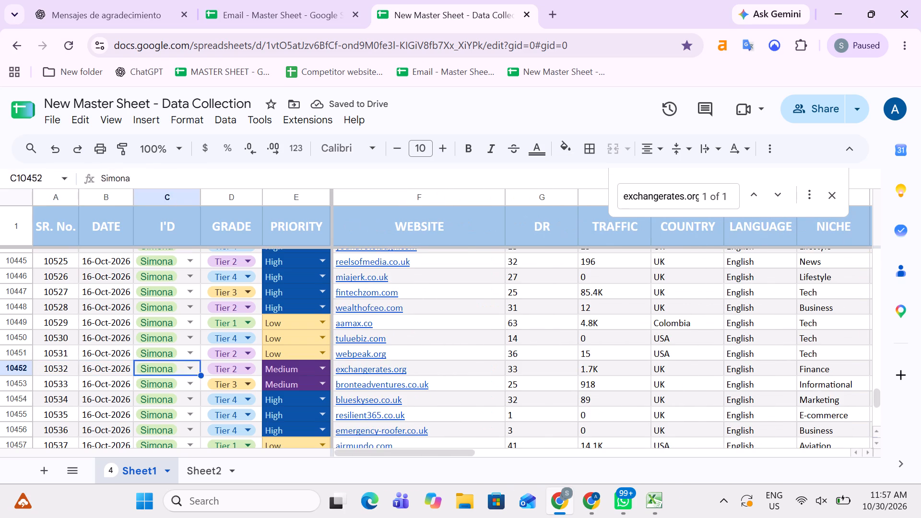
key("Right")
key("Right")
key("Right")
Back in Book1, record the outcome note starting with "Co" beside the exchangerates.org.uk Recheck cell in row 48.
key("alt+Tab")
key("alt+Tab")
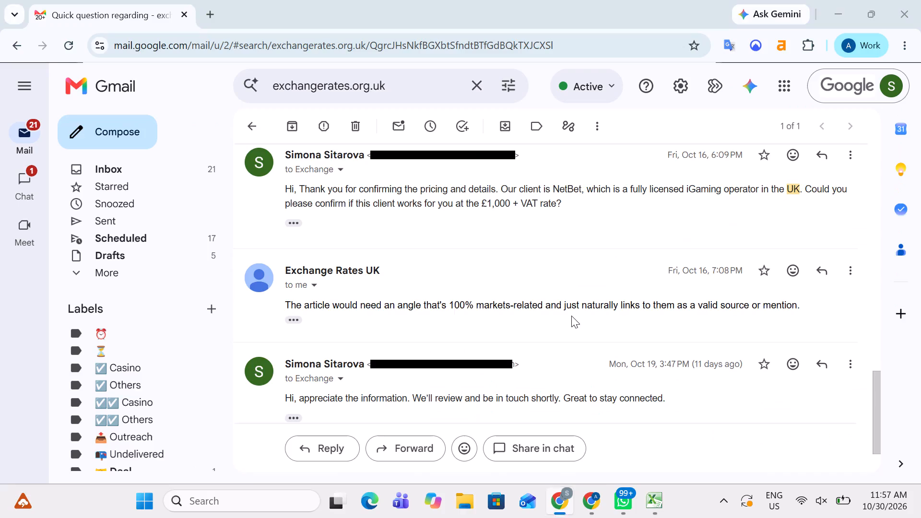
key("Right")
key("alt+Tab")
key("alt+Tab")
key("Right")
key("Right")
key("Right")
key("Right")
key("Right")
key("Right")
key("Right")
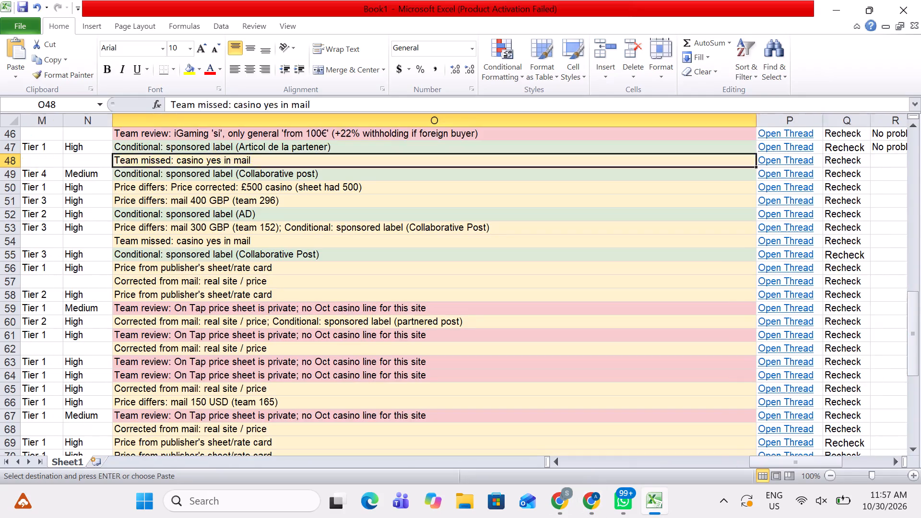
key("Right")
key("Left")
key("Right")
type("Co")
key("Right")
Examine the mythreeandme.co.uk entry in row 49 of Book1, from the website name through the price to the sponsored-label note.
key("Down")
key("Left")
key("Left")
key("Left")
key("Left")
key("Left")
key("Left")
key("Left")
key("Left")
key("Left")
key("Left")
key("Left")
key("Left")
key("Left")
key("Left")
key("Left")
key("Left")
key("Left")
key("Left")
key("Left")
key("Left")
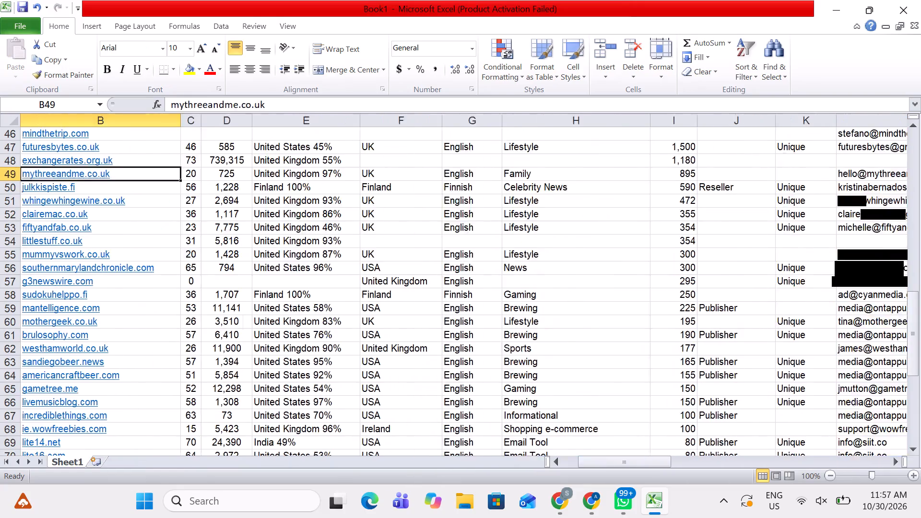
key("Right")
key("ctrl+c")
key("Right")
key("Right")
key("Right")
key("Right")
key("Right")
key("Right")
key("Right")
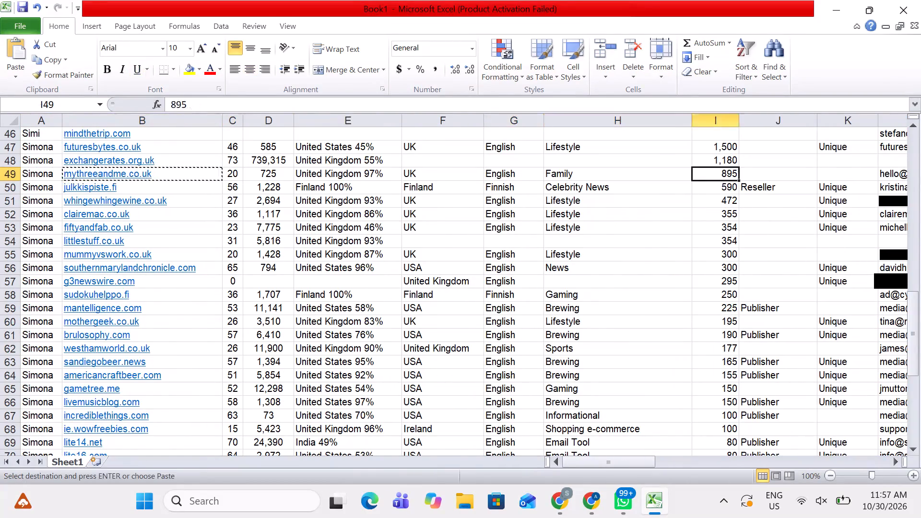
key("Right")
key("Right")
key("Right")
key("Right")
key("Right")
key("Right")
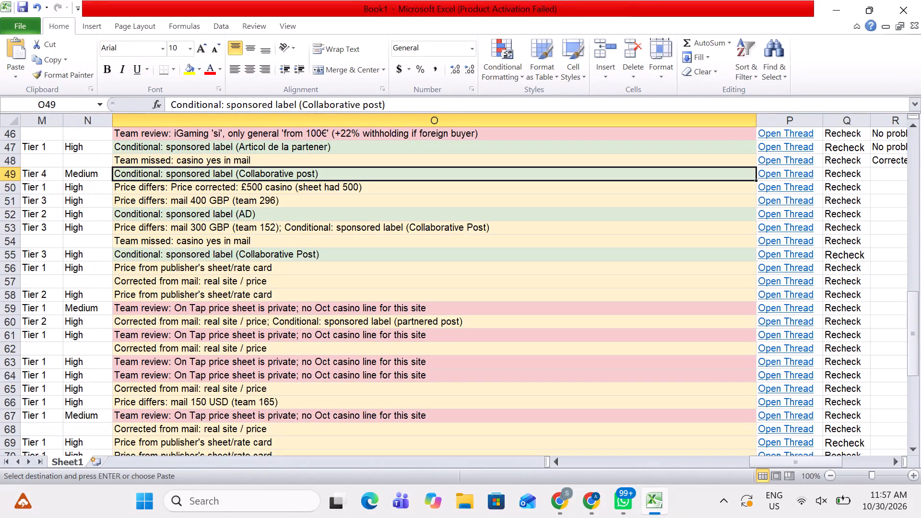
Copy the website name from B49 in Book1 and search for mythreeandme.co.uk in the New Master Sheet.
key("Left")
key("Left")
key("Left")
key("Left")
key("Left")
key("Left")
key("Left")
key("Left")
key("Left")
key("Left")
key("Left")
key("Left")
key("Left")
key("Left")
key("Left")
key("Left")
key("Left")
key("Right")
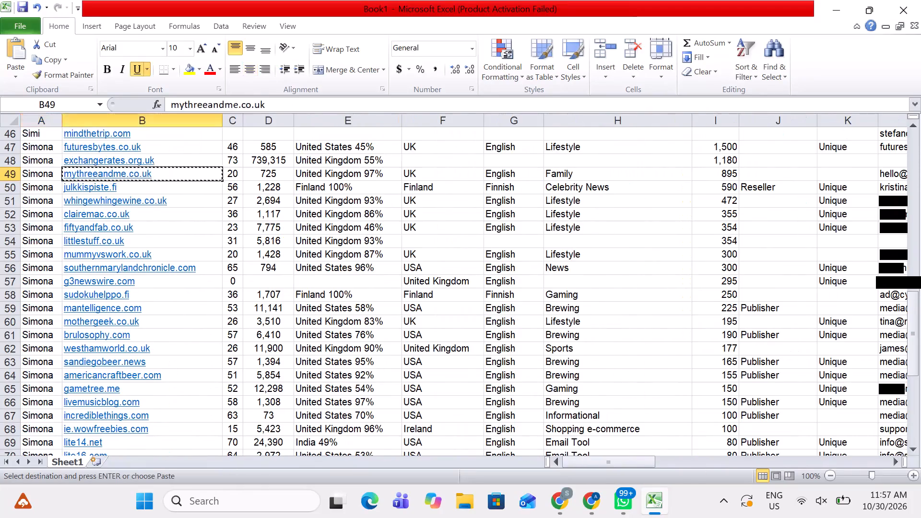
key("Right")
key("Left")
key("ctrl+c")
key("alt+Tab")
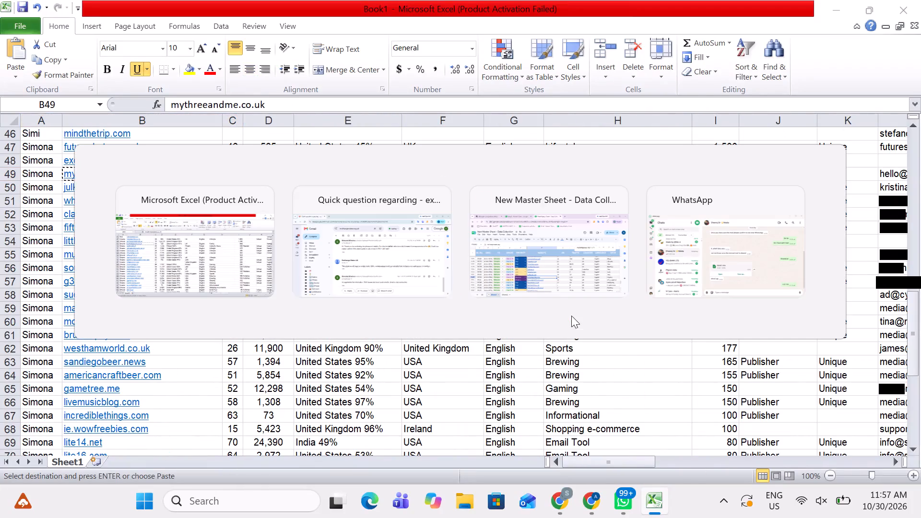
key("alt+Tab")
triple_click(674, 200)
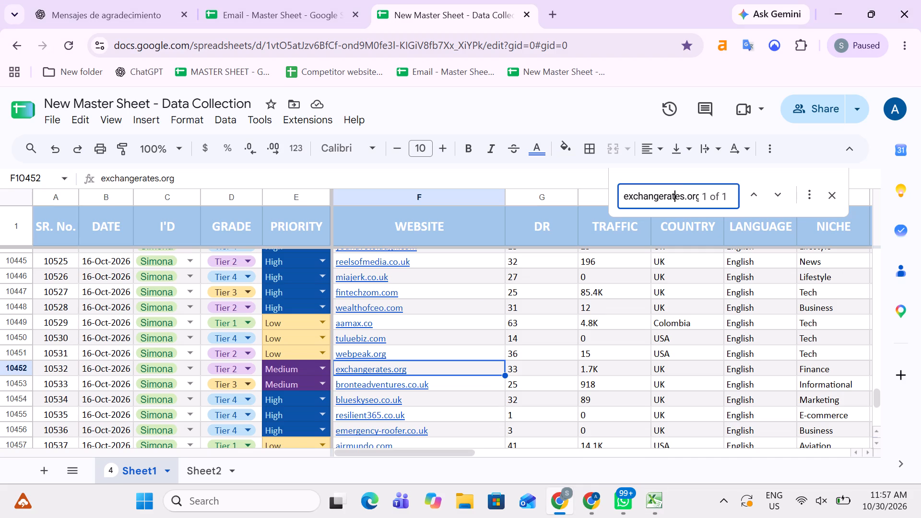
key("ctrl+v")
scroll(580, 358, "down", 1)
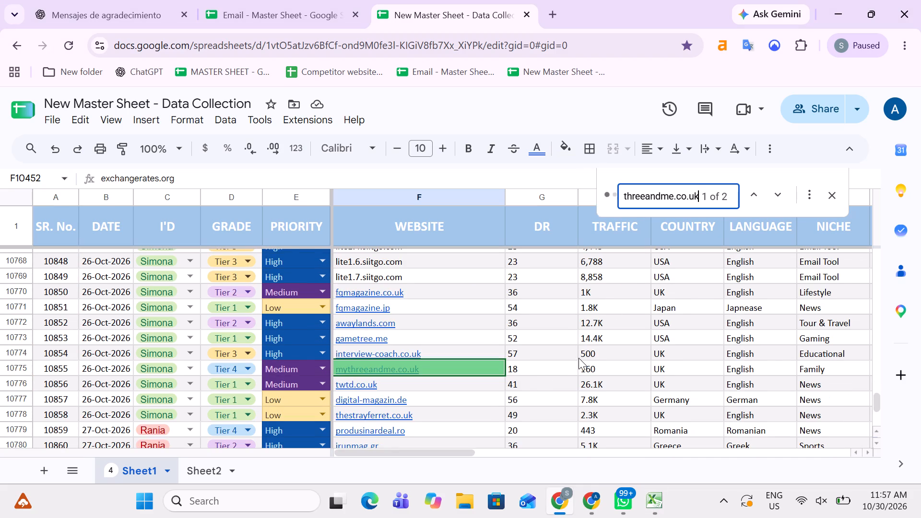
Check the price, casino price, status and link policy in the mythreeandme.co.uk row of the New Master Sheet.
left_click(516, 373)
key("Right")
key("Right")
key("Right")
key("Right")
key("Right")
key("Right")
key("Right")
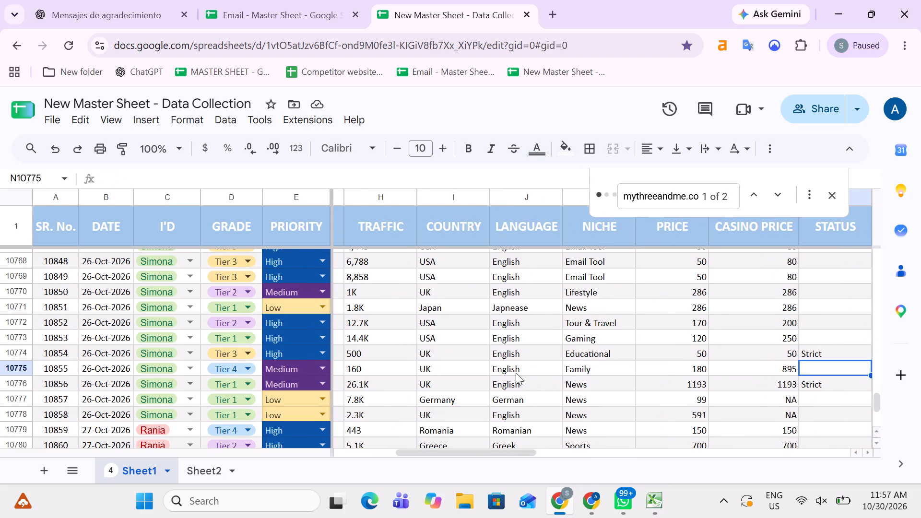
key("Right")
key("Right")
key("Left")
key("alt+Tab")
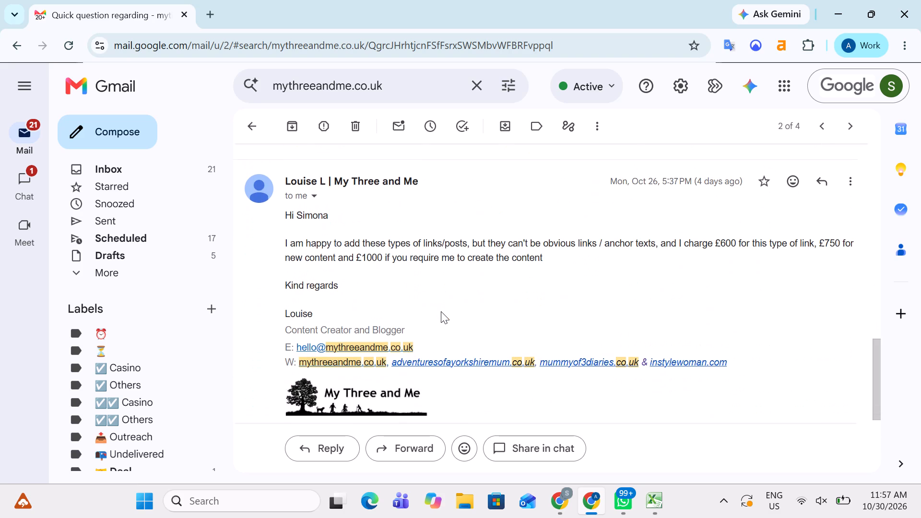
scroll(458, 357, "down", 2)
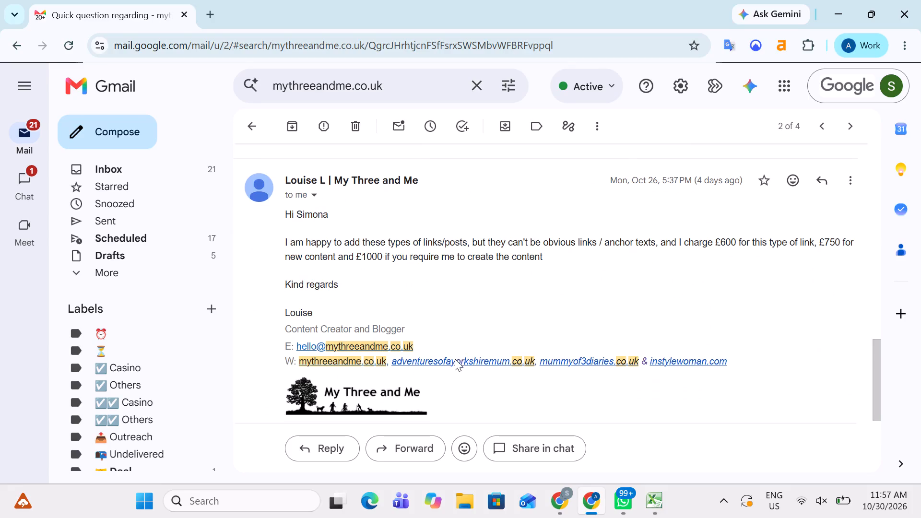
scroll(455, 359, "down", 3)
scroll(453, 359, "up", 3)
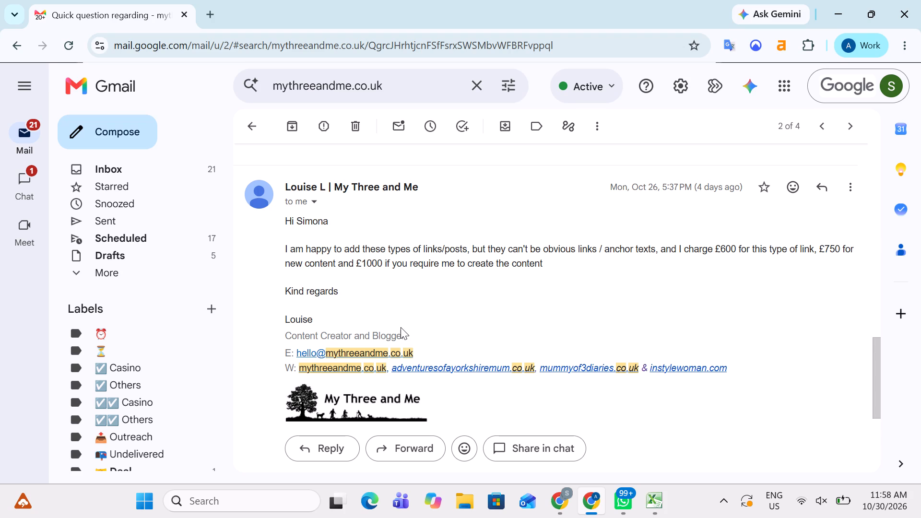
Set the mythreeandme.co.uk link policy to Sponsored Tag in the New Master Sheet, in O10775.
key("alt+Tab")
key("Right")
key("Left")
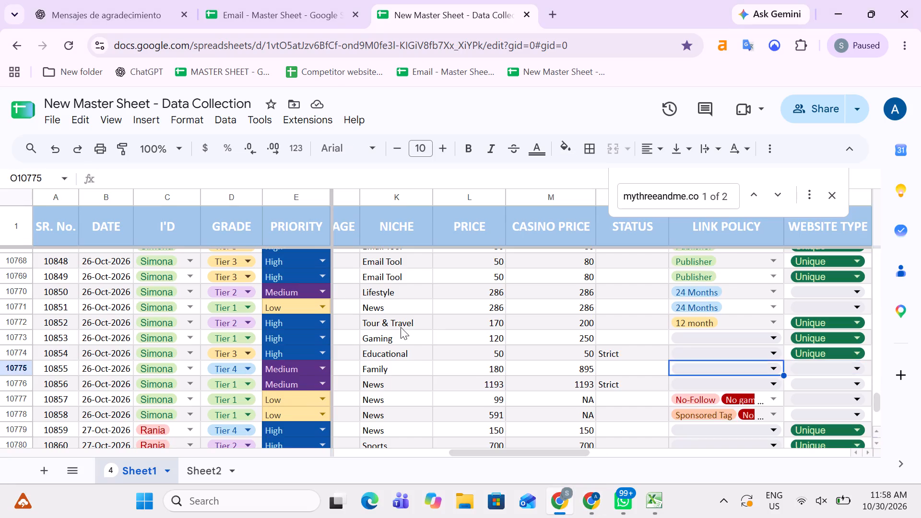
key("Right")
key("Left")
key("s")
key("Down")
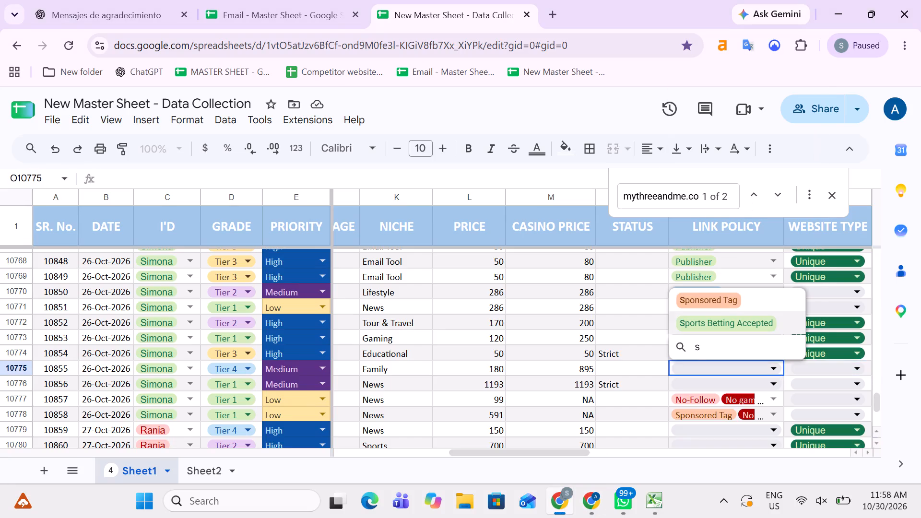
key("Down")
key("Return")
key("Up")
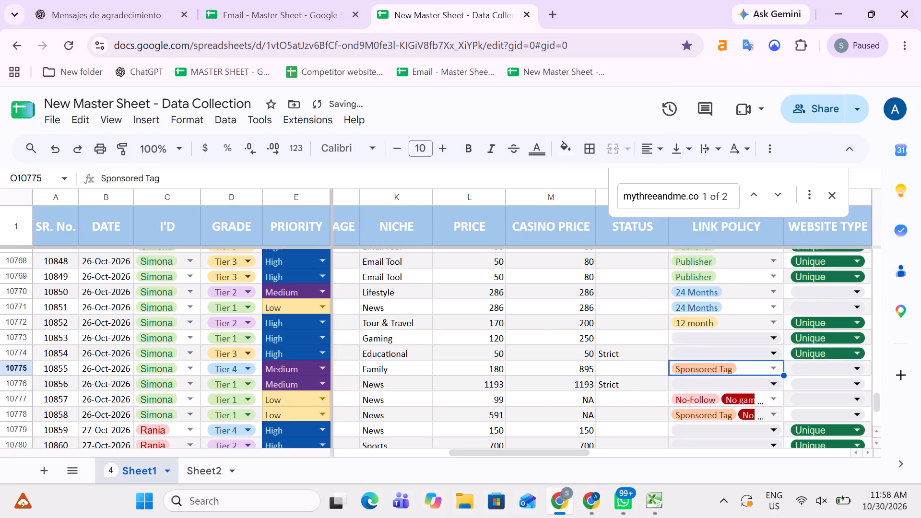
Check the remaining columns of the mythreeandme.co.uk row, covering website type and contact details.
key("Right")
key("Right")
key("Right")
key("Right")
key("Left")
key("Left")
Return to Book1 and review row 49 across to its note, thread link, Recheck cell and outcome column.
key("alt+Tab")
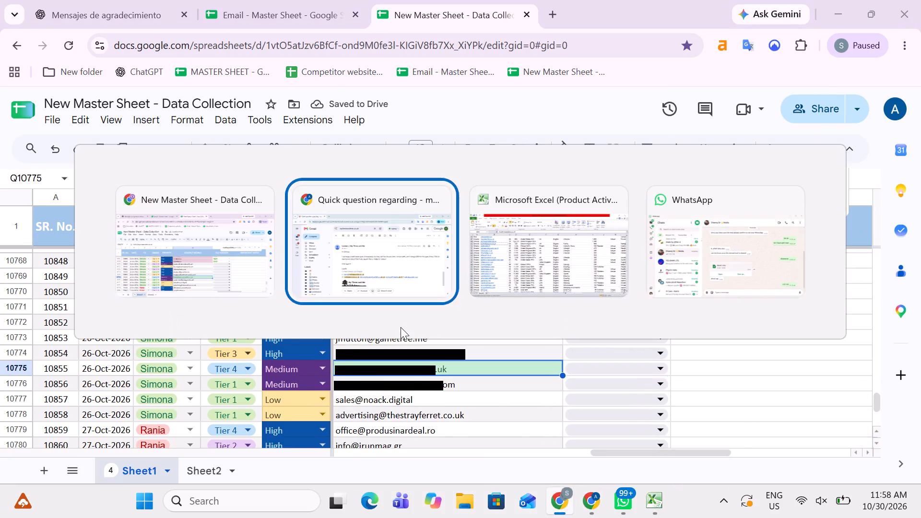
key("alt+Tab")
key("Tab")
key("Right")
key("Right")
key("Right")
key("Right")
key("Right")
key("Right")
key("Right")
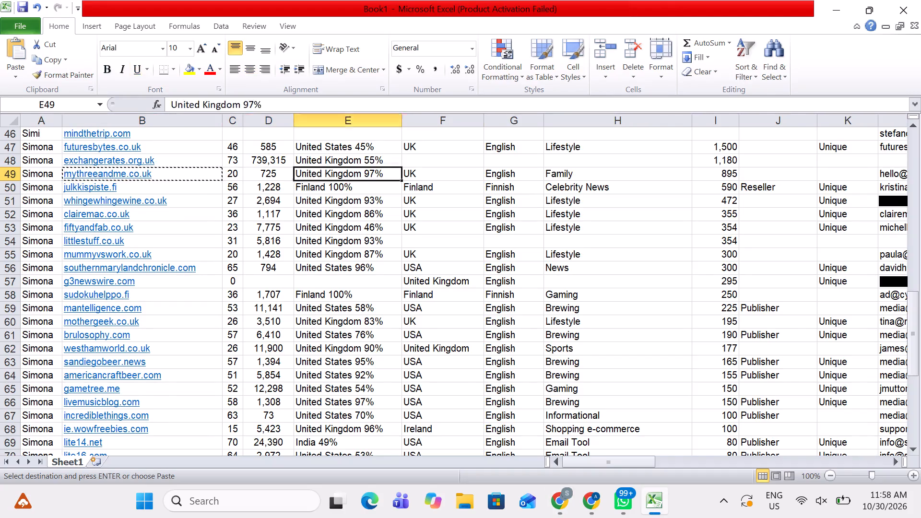
key("Right")
key("Right")
key("Right")
key("Right")
key("Right")
key("Right")
key("Right")
key("Right")
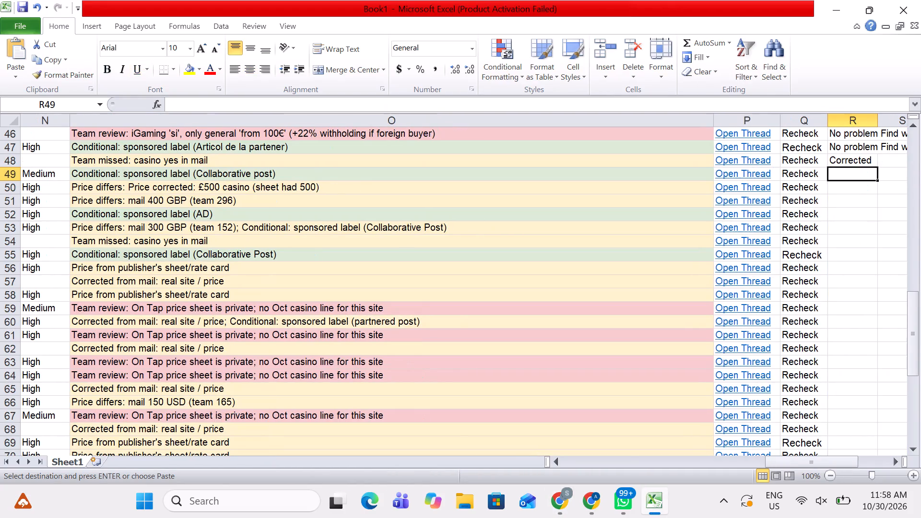
key("Left")
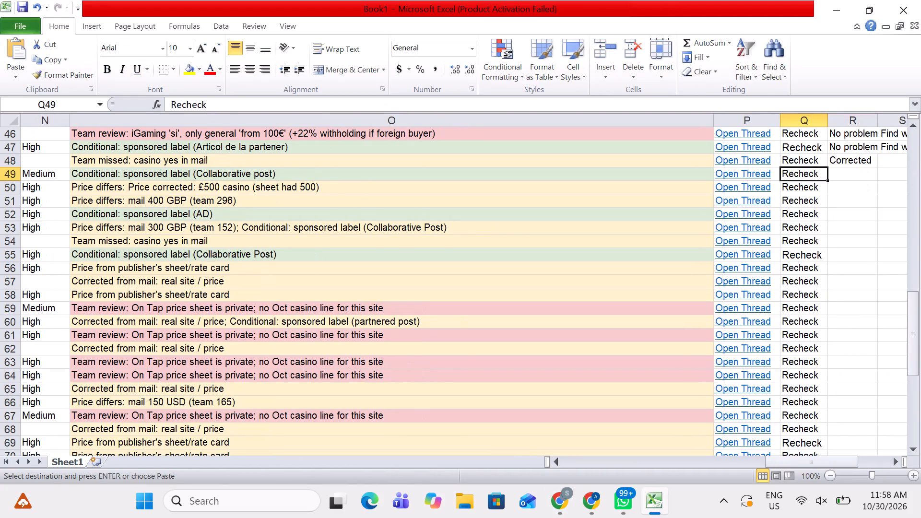
key("Left")
key("Left")
key("Left")
key("Right")
Switch back to the New Master Sheet and recheck the status and link policy in the mythreeandme.co.uk row.
key("alt+Tab")
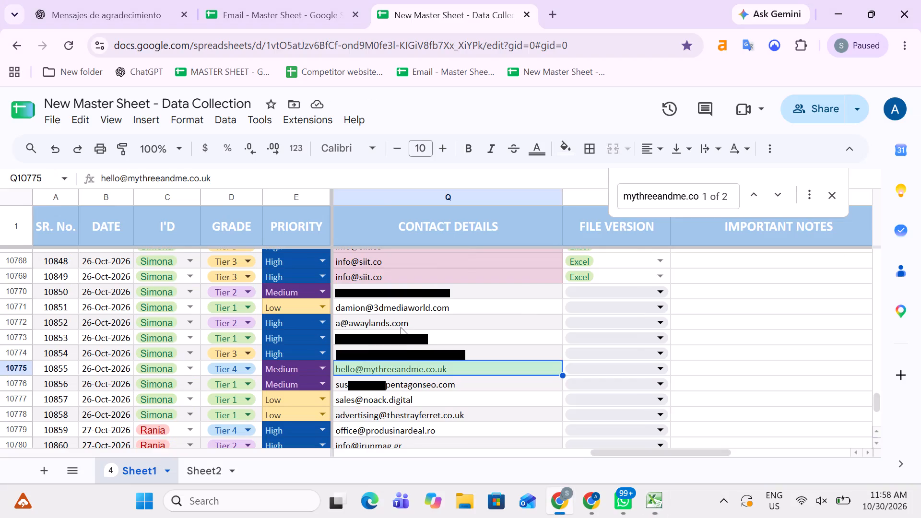
key("Left")
key("Left")
key("Left")
key("Right")
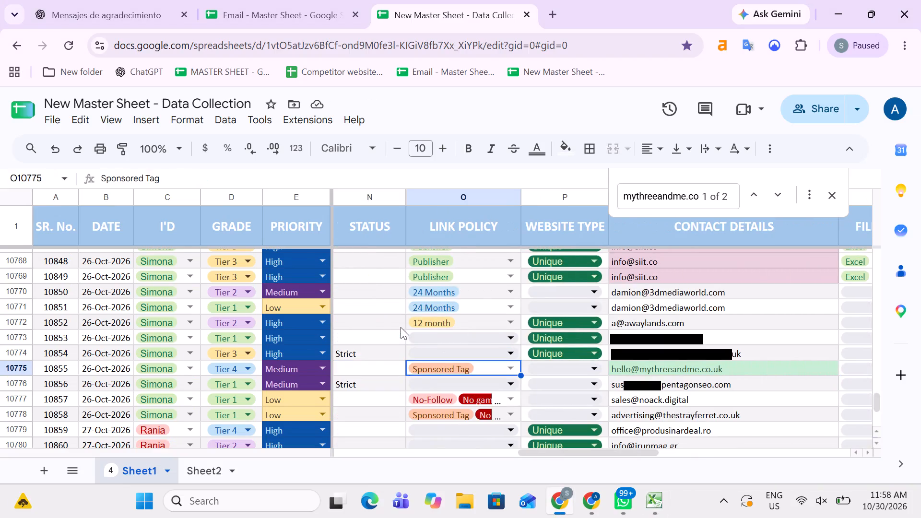
Switch back to Book1 and record "Corrected" beside the mythreeandme.co.uk Recheck cell, in R49.
key("alt+Tab")
key("Right")
key("Right")
key("Right")
type("Co")
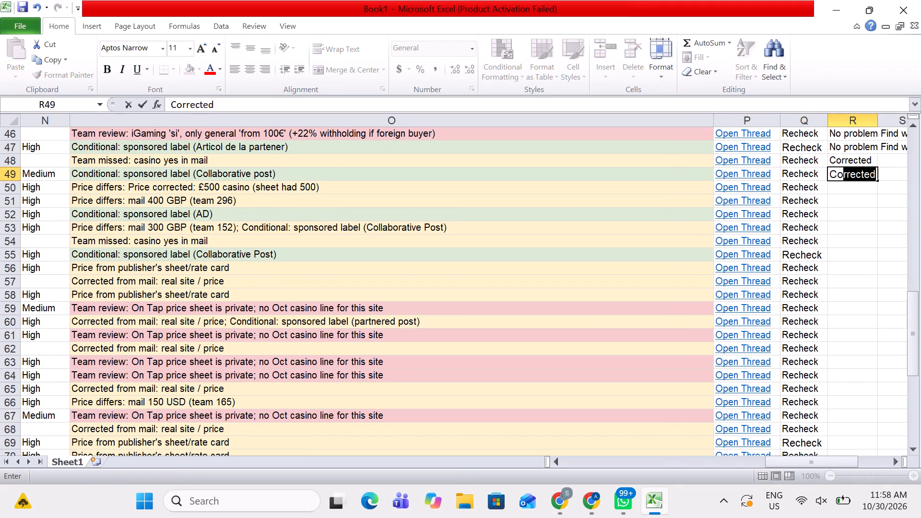
key("Right")
Examine the julkkispiste.fi entry in row 50, from its first cell across its details to the review note in column O.
key("Down")
key("Left")
key("Left")
key("Left")
key("Left")
key("Left")
key("Left")
key("Left")
key("Left")
key("Left")
key("Left")
key("Left")
key("Left")
key("Left")
key("Left")
key("Left")
key("Left")
key("Left")
key("Left")
key("Left")
key("Left")
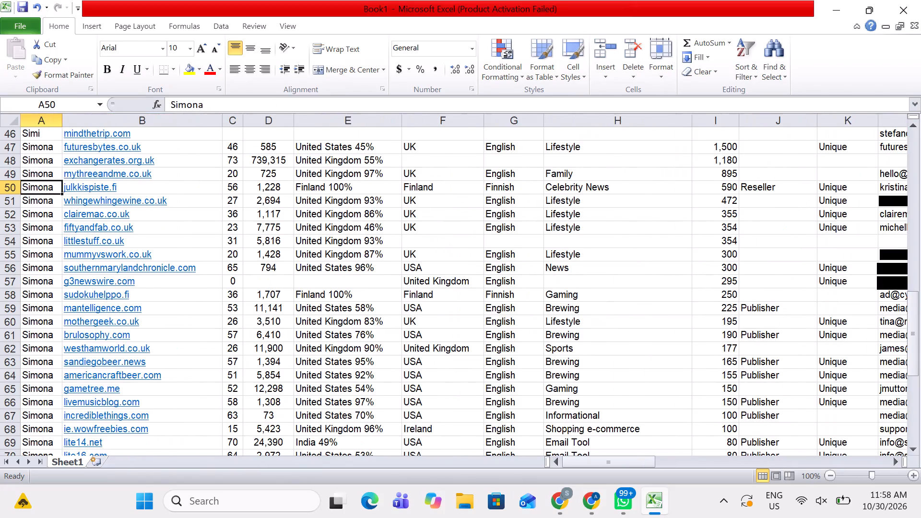
key("Right")
key("Right")
key("Right")
key("Right")
key("Right")
key("Right")
key("Right")
key("Right")
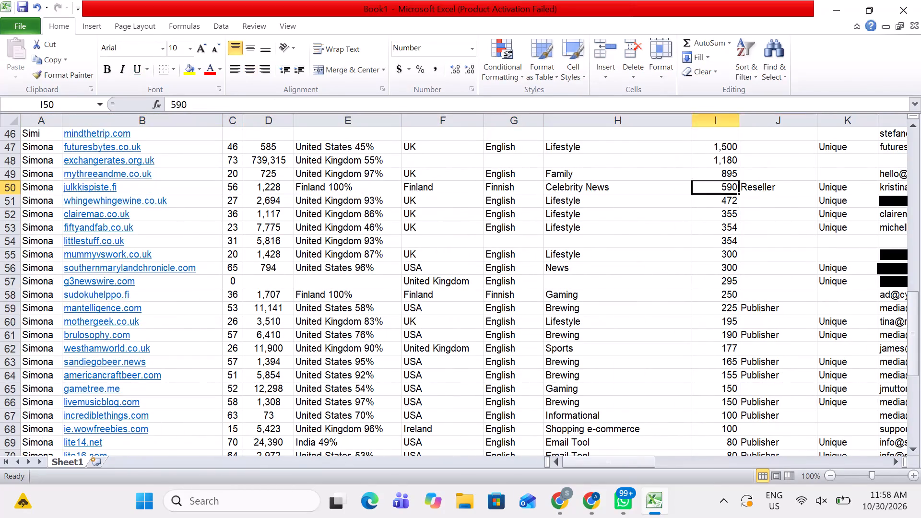
key("Right")
key("Right")
key("Right")
key("Right")
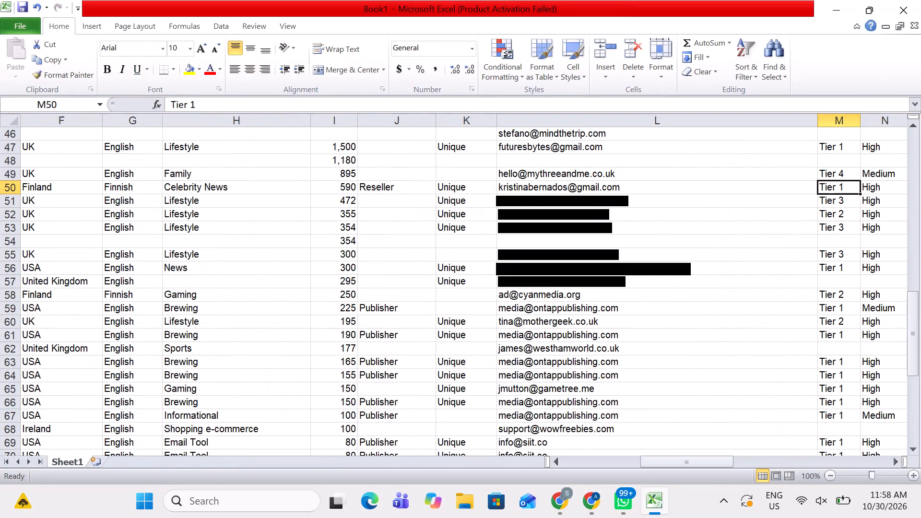
key("Left")
key("Right")
key("Right")
key("Right")
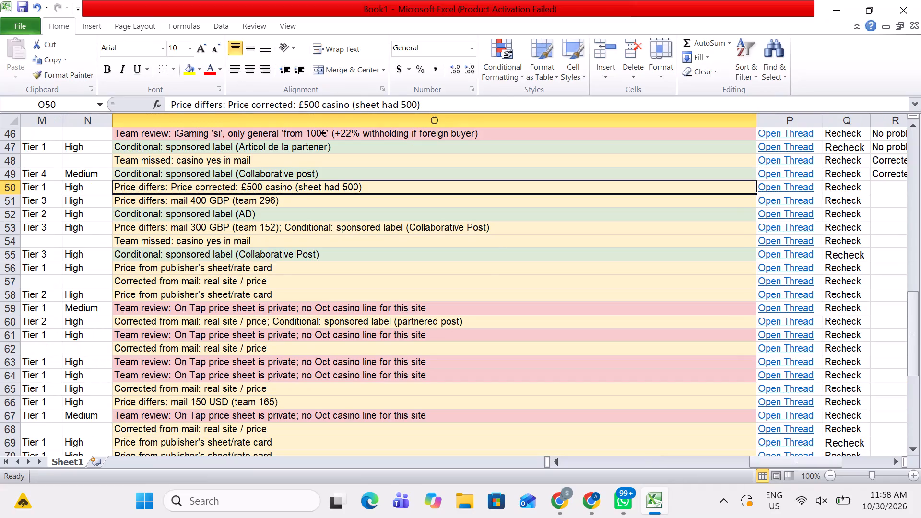
Review the julkkispiste.fi details in row 50, going back from the review note through its contact, price, niche and country cells.
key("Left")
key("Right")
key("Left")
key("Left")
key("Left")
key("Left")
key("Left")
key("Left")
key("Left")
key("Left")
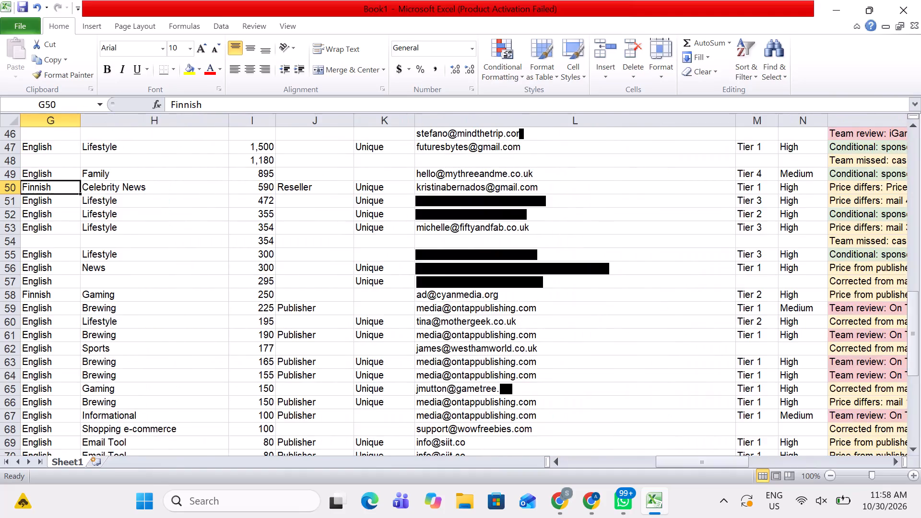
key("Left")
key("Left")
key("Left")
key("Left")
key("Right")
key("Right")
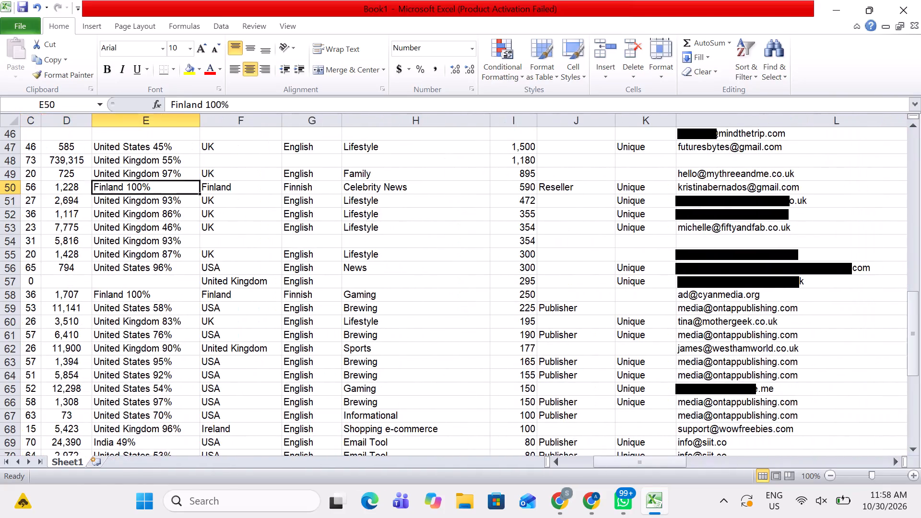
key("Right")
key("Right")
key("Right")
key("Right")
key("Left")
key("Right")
Copy the website name julkkispiste.fi from B50, switch to Gmail and search the mail for it.
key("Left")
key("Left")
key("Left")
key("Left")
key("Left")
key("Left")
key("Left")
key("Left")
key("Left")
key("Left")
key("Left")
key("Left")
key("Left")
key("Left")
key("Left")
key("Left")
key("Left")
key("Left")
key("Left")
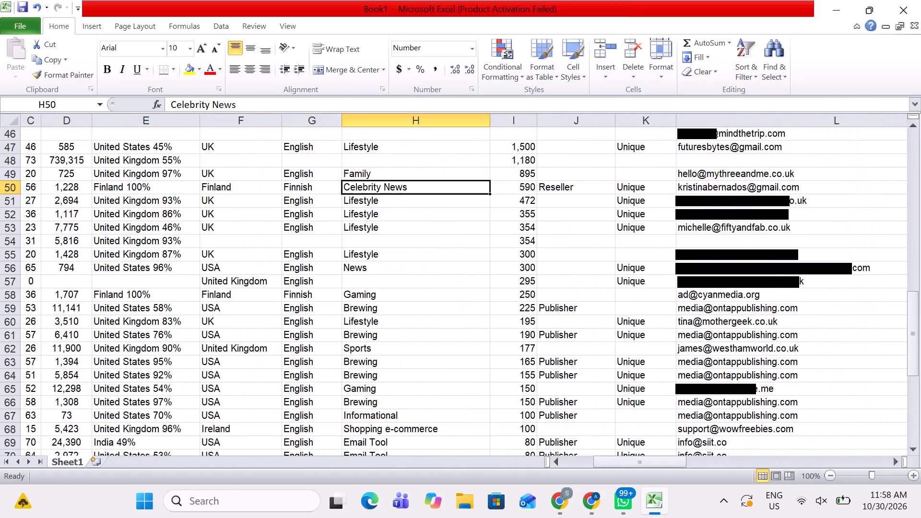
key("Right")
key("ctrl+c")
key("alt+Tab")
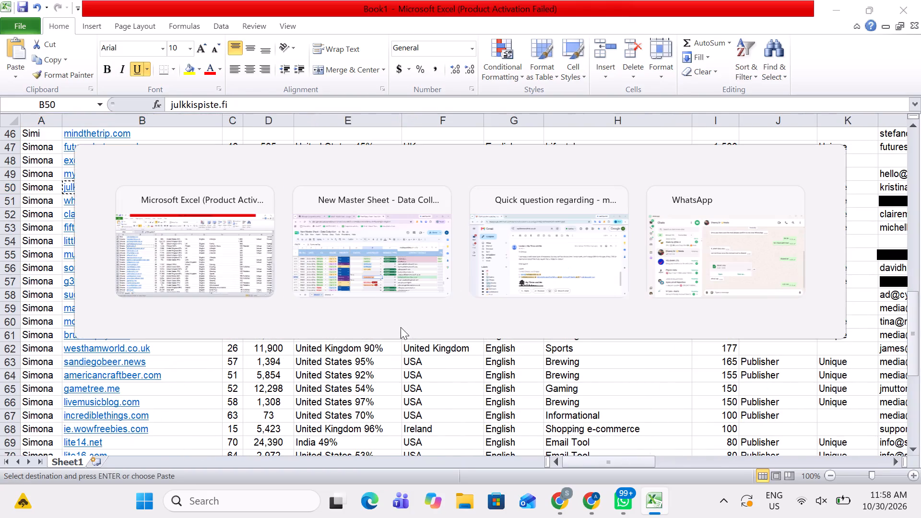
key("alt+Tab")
left_click(482, 84)
key("ctrl+v")
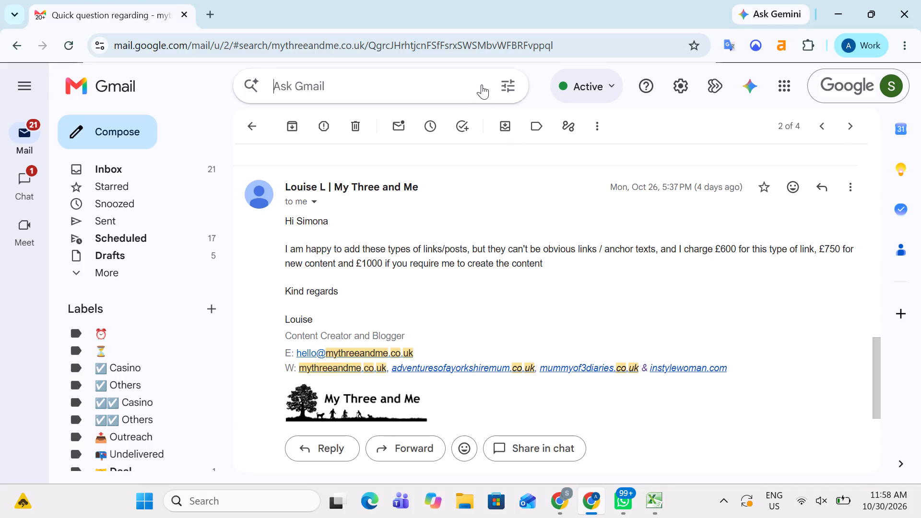
key("Return")
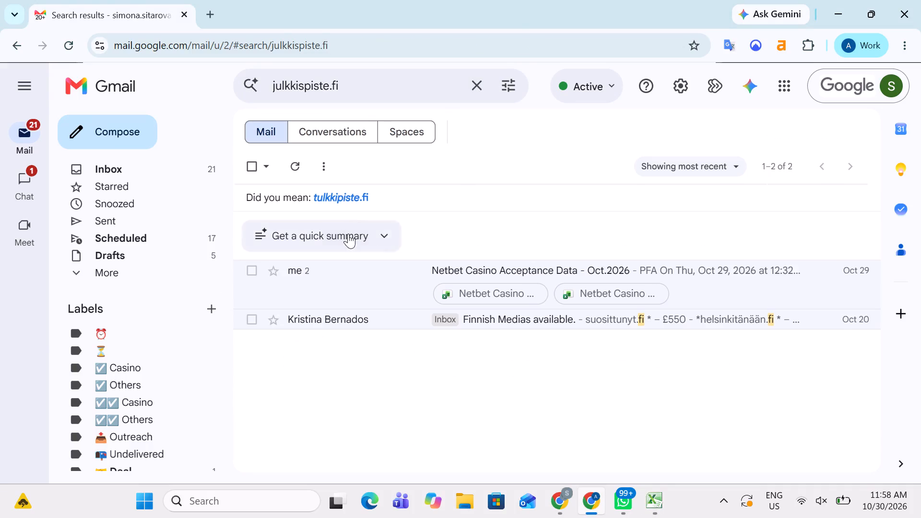
Open the "Finnish Medias available." email from the search results and check the casino guest post price for julkkispiste.fi.
left_click(357, 284)
left_click(247, 129)
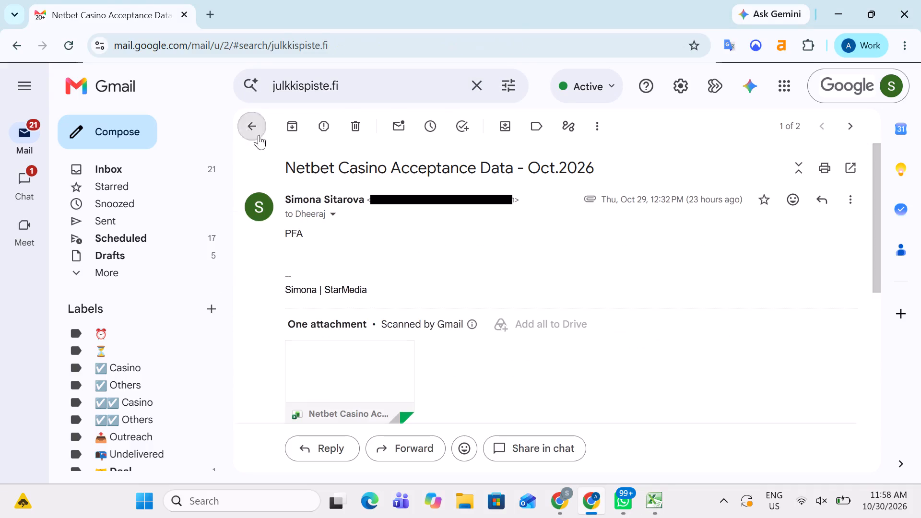
left_click(401, 316)
scroll(412, 331, "down", 1)
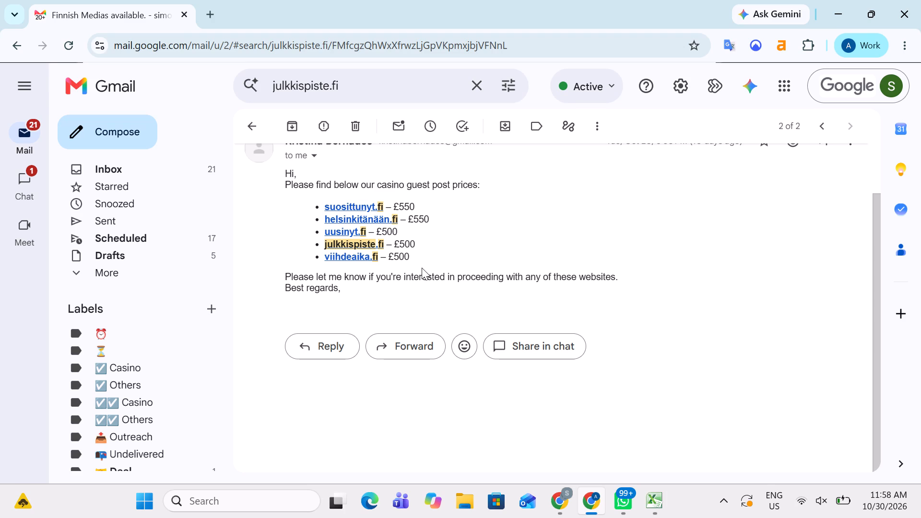
Switch to the New Master Sheet, find julkkispiste.fi and check its prices and link policy in row 10554.
key("alt+Tab")
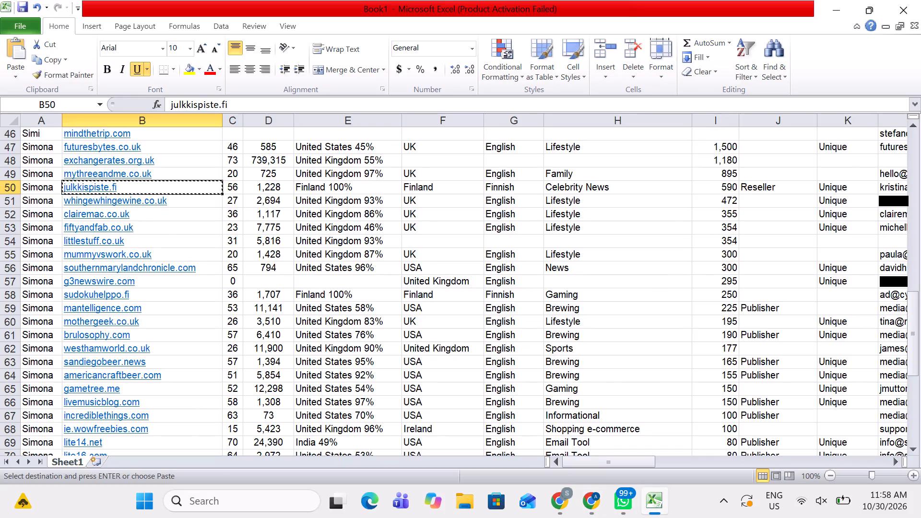
key("alt+Tab")
key("alt+Tab")
triple_click(664, 191)
key("ctrl+v")
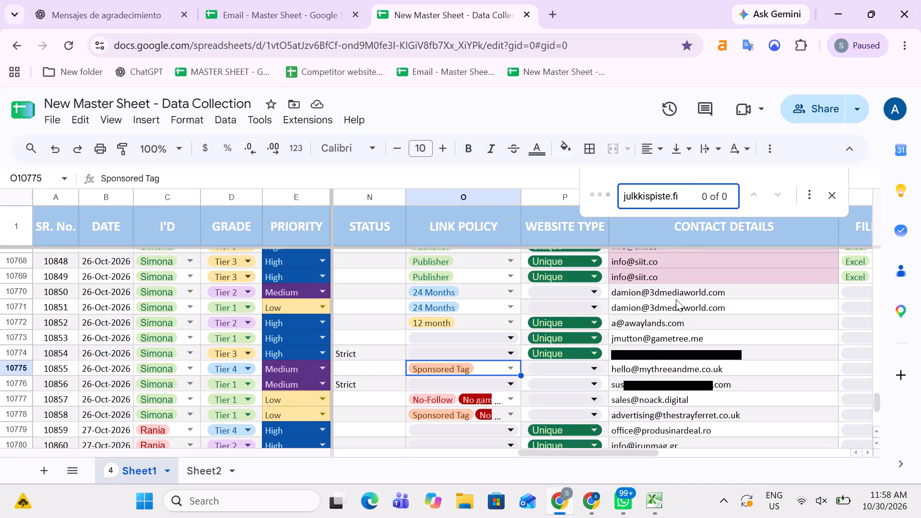
left_click(577, 257)
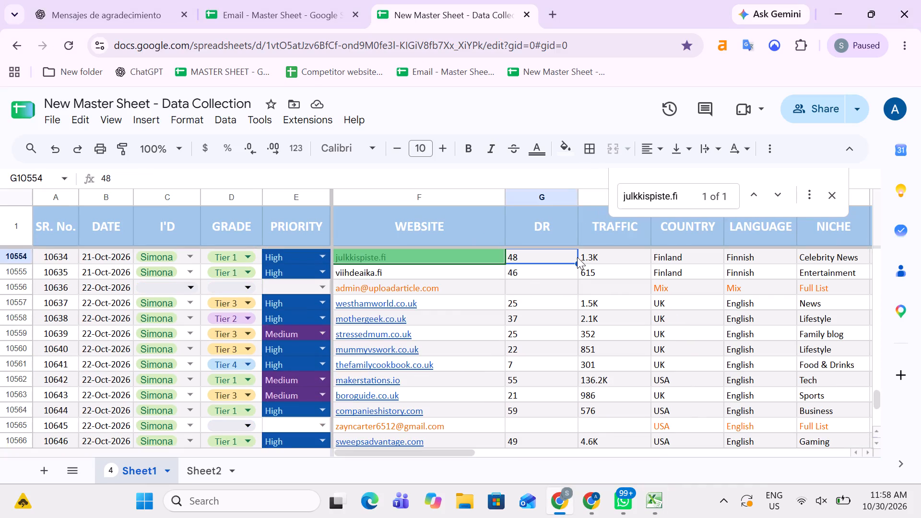
key("Right")
key("Right")
key("Right")
key("Right")
key("Right")
key("Right")
key("Right")
key("Right")
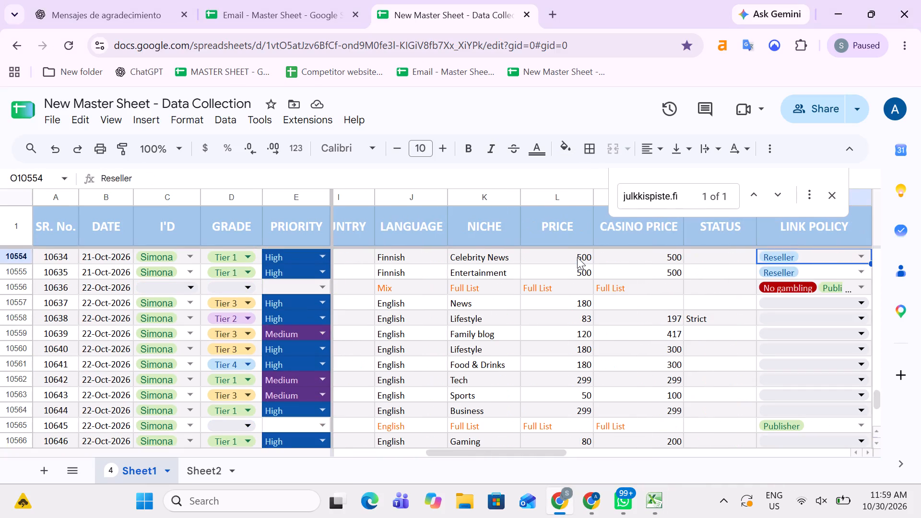
Set the PRICE of julkkispiste.fi in row 10554 to 590.
key("Left")
key("Left")
key("Left")
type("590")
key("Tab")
Copy the 590 price into the CASINO PRICE cell of julkkispiste.fi and return to its website cell in row 10554.
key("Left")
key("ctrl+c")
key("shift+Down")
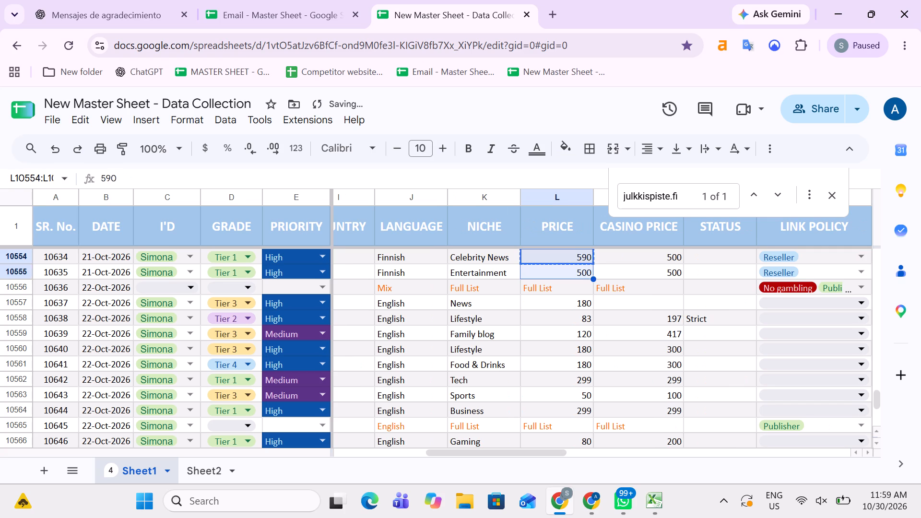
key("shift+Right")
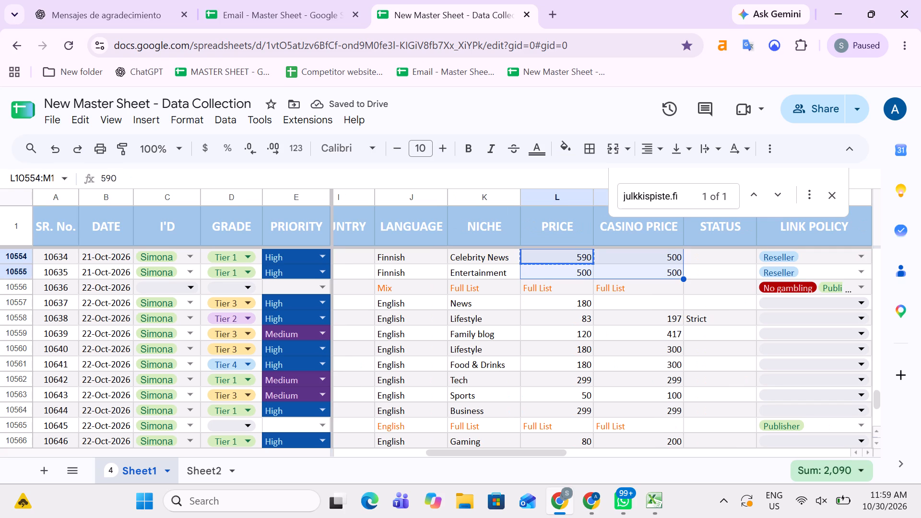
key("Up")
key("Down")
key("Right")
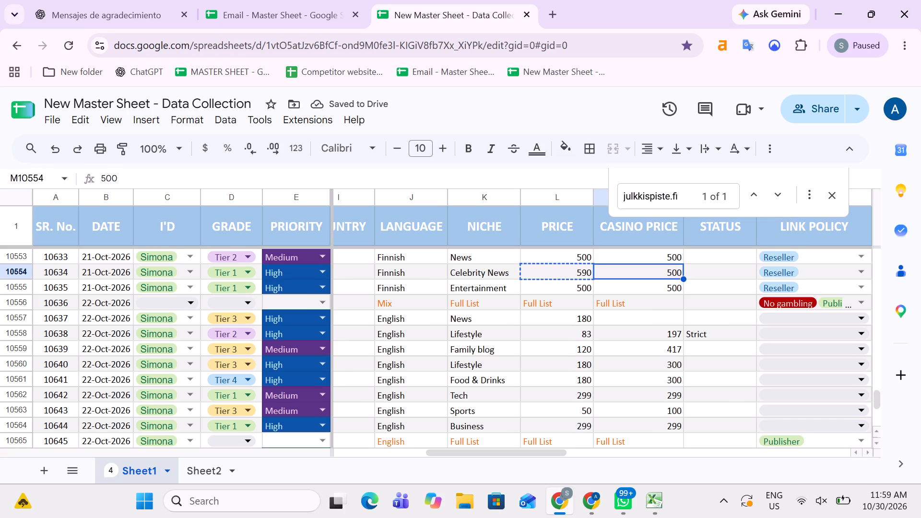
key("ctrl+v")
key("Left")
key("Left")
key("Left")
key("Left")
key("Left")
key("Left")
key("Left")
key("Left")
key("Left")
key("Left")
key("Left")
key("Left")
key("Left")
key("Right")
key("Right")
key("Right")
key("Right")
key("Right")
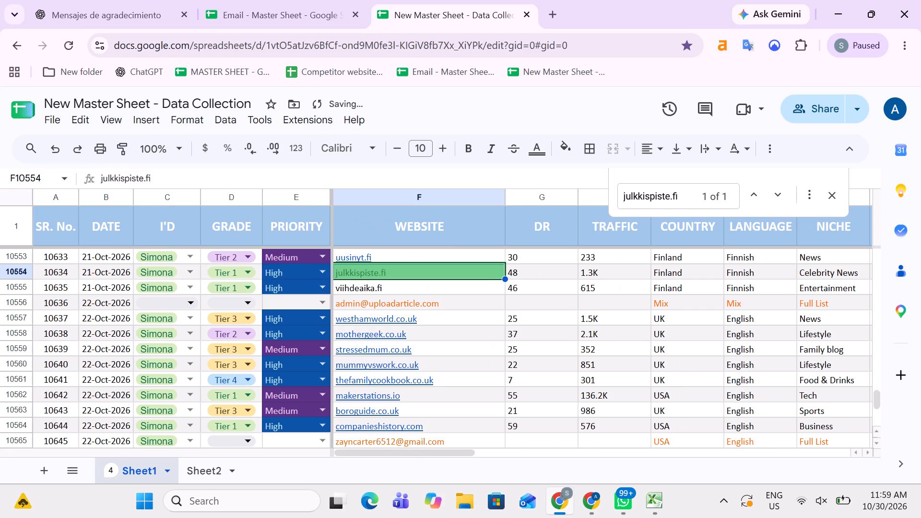
Switch back to Book1 and record "Corrected" beside the julkkispiste.fi Recheck cell, in R50.
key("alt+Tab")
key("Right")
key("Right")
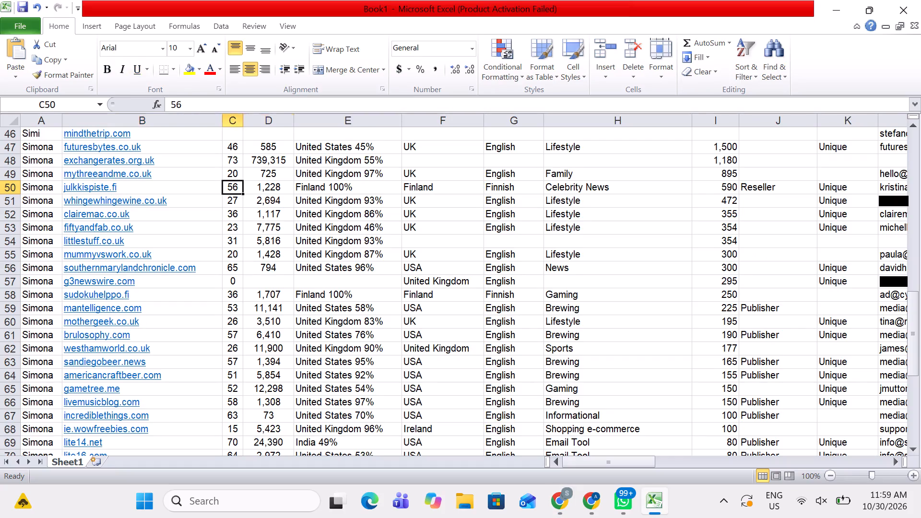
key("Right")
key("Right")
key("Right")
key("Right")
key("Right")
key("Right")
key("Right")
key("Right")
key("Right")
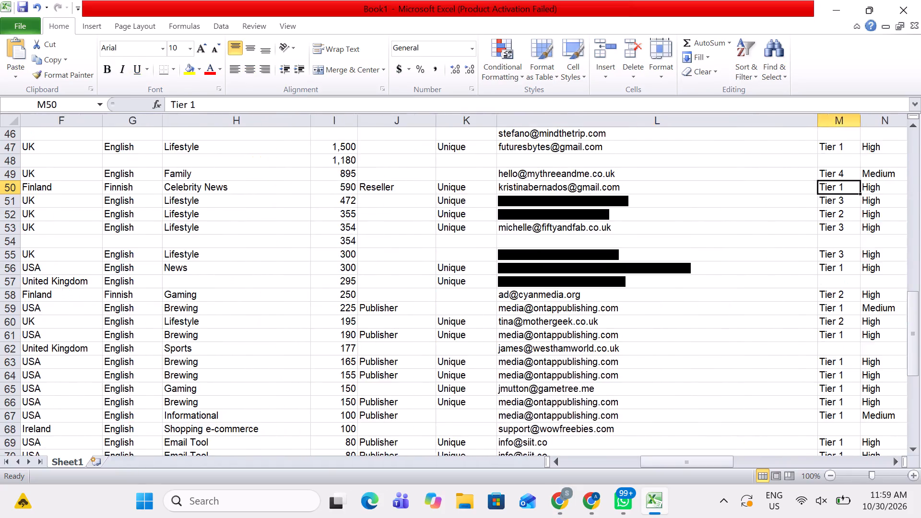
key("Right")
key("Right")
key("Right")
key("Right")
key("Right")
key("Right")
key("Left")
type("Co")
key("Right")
Examine the whingewhingewine.co.uk entry in row 51, from its first cell across its details to the review note in column O.
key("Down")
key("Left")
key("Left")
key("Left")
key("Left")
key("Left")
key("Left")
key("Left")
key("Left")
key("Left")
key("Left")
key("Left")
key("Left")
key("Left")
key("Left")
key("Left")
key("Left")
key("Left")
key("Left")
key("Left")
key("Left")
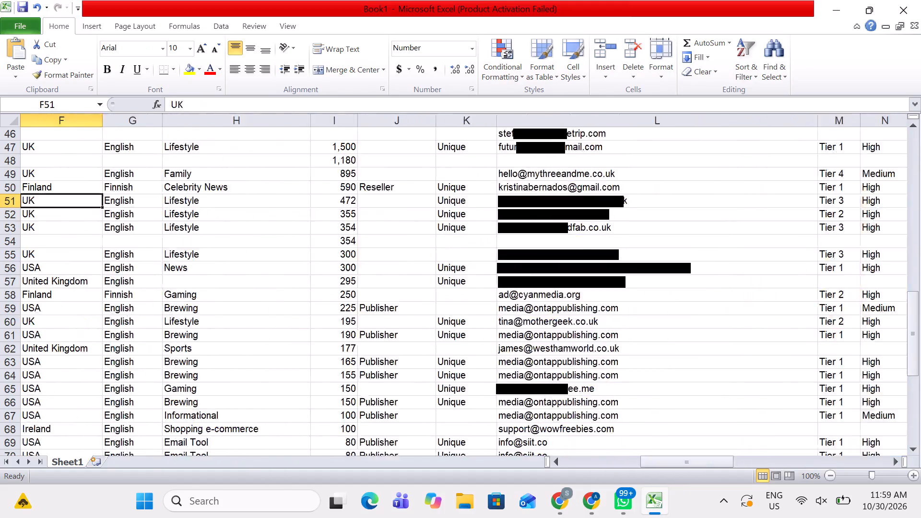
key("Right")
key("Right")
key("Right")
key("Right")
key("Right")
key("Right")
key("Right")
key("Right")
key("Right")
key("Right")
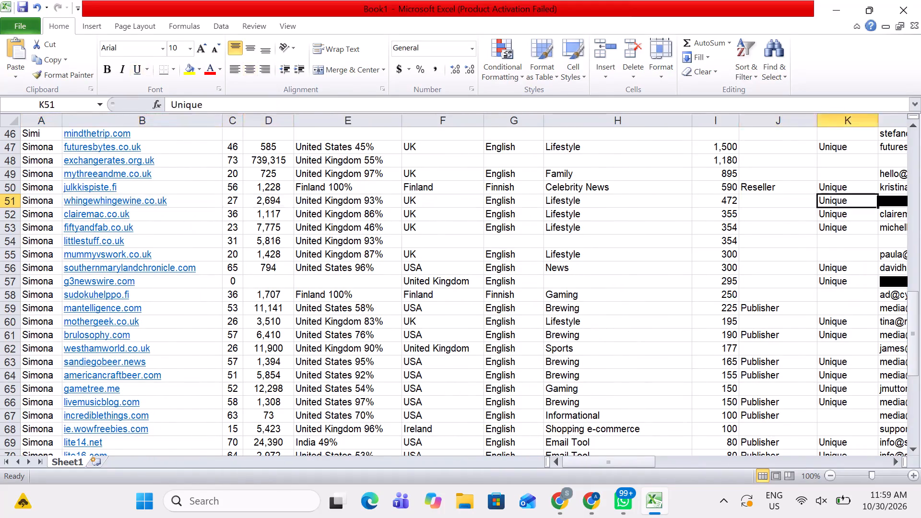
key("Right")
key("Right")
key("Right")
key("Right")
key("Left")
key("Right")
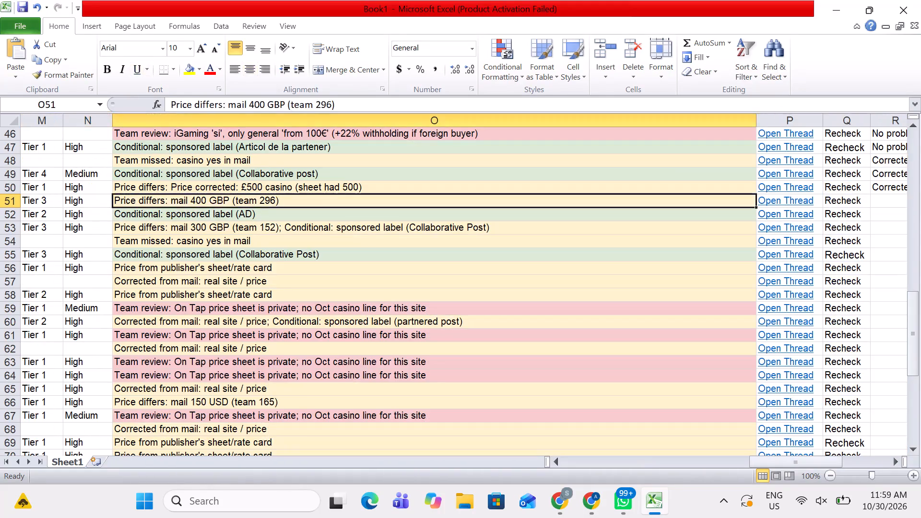
Return to the start of row 51 in Book1 and copy the website name whingewhingewine.co.uk from B51.
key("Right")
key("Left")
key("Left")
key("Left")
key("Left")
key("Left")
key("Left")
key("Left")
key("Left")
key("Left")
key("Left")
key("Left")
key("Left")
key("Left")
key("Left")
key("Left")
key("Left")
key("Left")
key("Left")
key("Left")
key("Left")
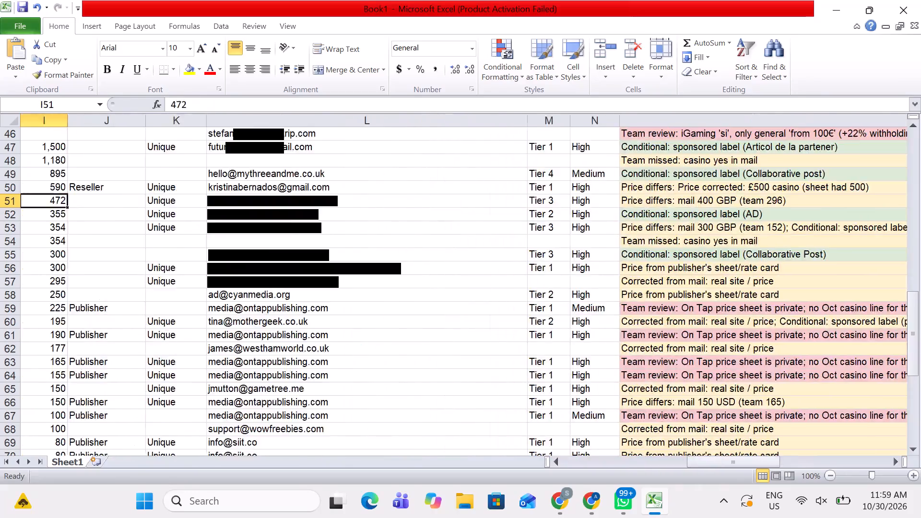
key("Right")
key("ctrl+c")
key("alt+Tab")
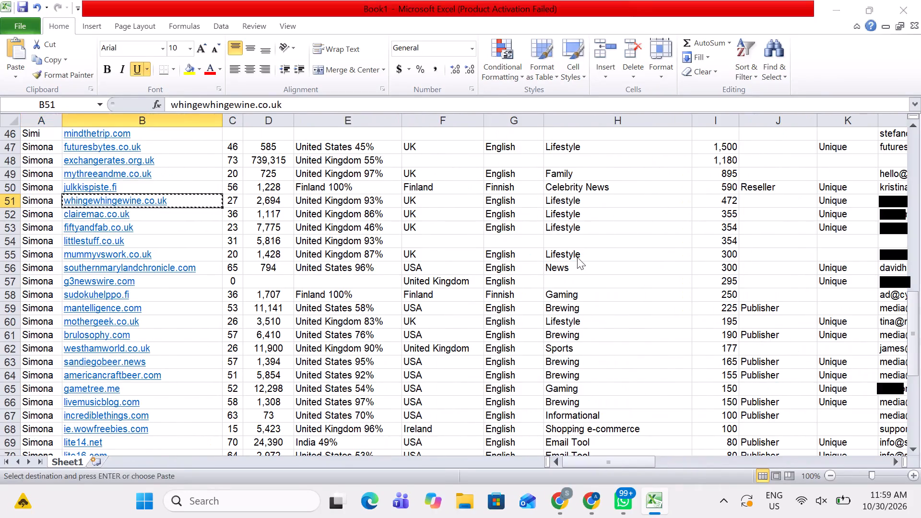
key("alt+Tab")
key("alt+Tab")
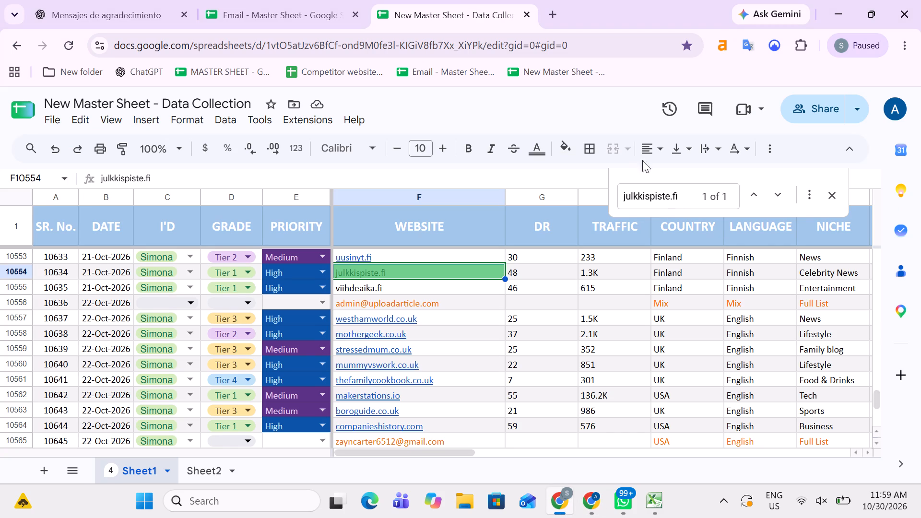
triple_click(680, 196)
key("ctrl+v")
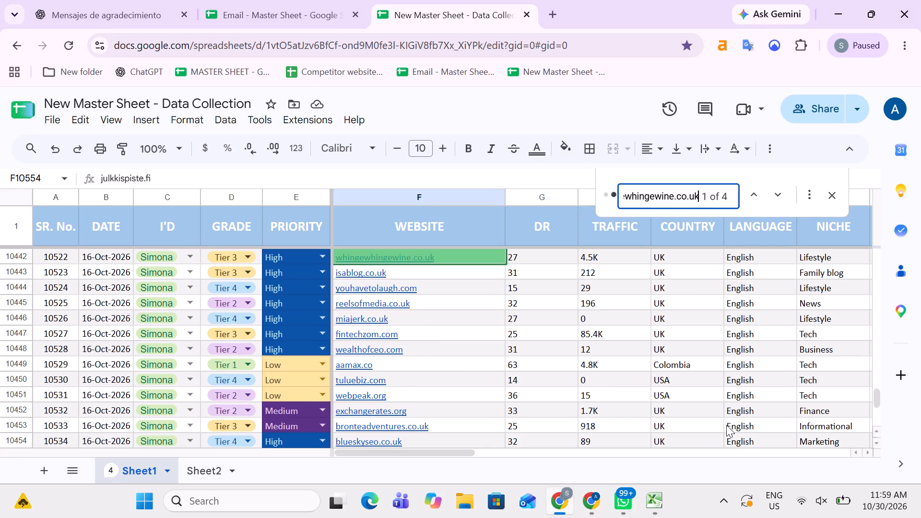
left_click(558, 260)
key("Right")
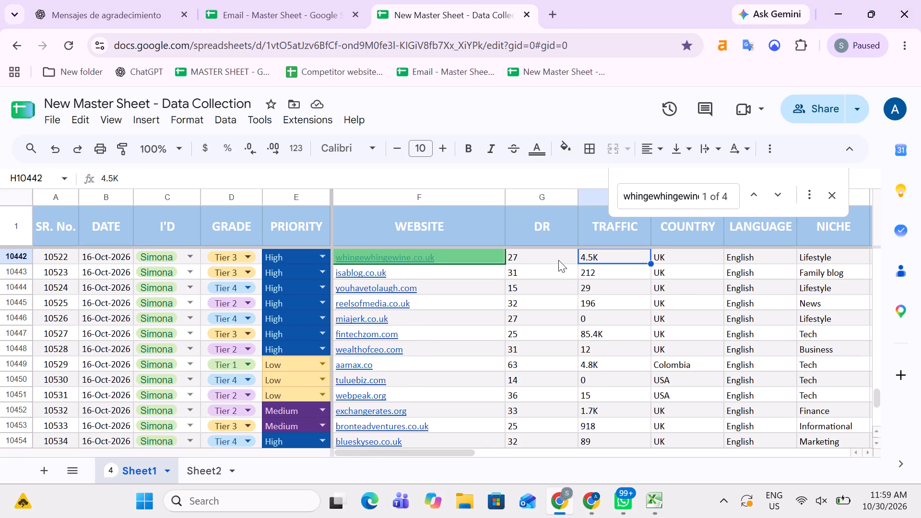
key("Right")
key("Right")
key("Right")
key("Right")
key("Right")
key("Right")
key("Left")
key("Right")
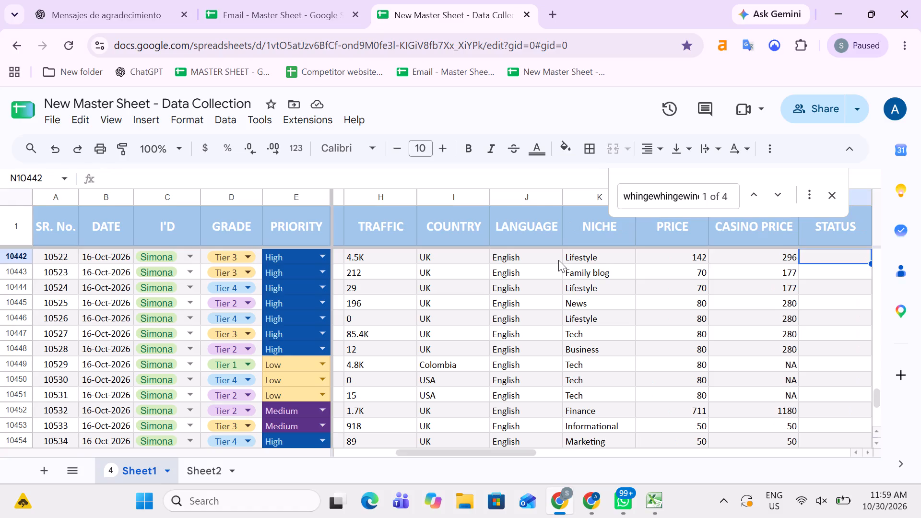
key("Left")
key("alt+Tab")
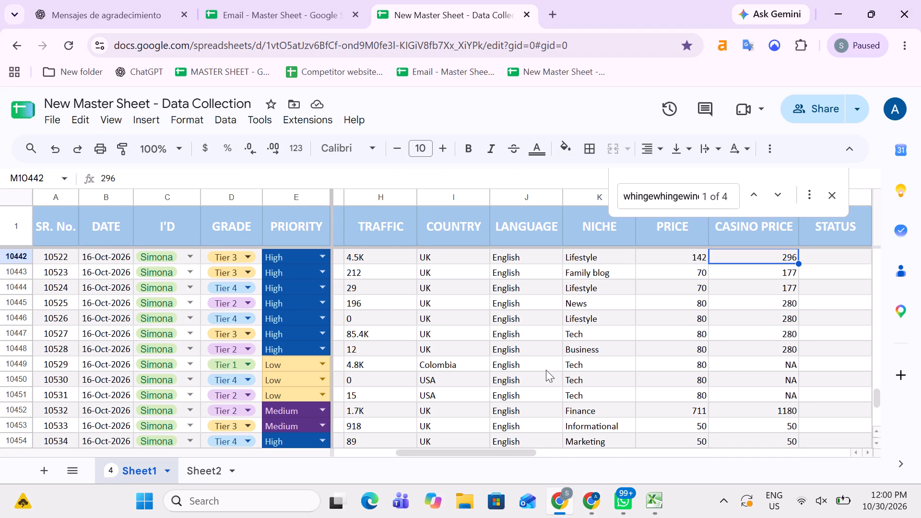
key("Right")
key("alt+Tab")
key("alt+Tab")
key("Right")
key("Right")
key("Right")
key("Right")
key("Right")
key("Right")
key("Right")
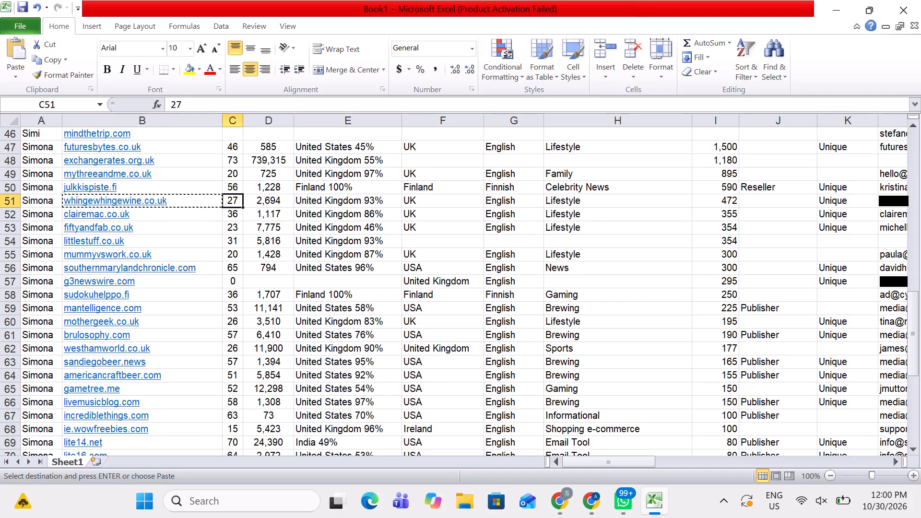
In the New Master Sheet, set the CASINO PRICE of whingewhingewine.co.uk in row 10442 to 472 and move across to IMPORTANT NOTES.
key("alt+Tab")
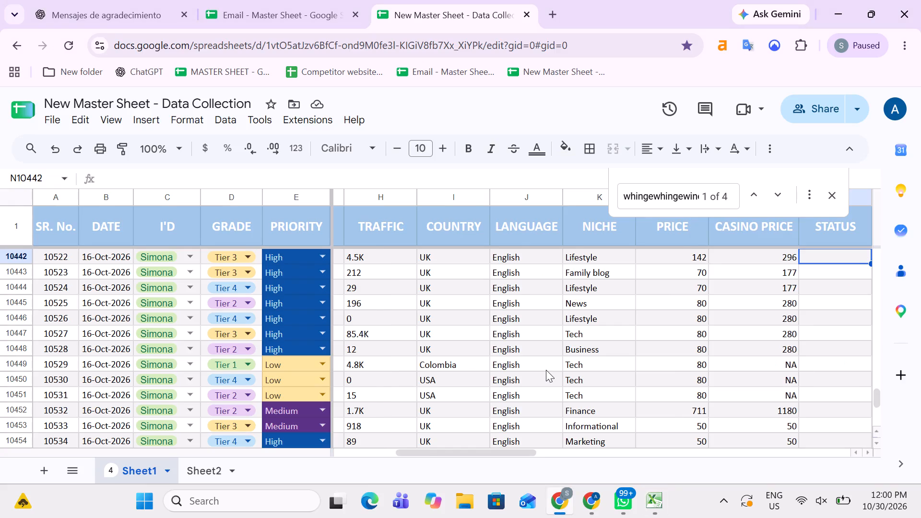
key("Right")
key("Left")
key("Left")
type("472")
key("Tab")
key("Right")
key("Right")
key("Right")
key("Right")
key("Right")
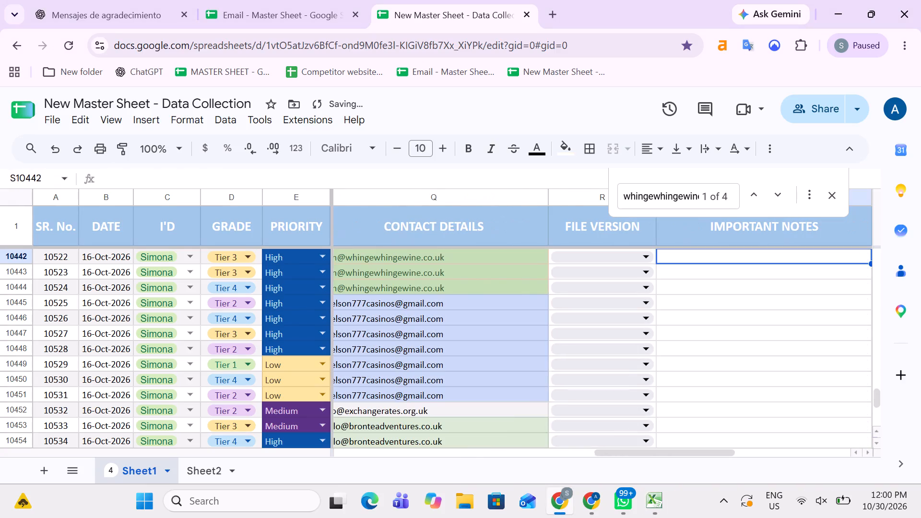
Switch back to Book1 and record "Corrected" beside the whingewhingewine.co.uk Recheck cell, in R51.
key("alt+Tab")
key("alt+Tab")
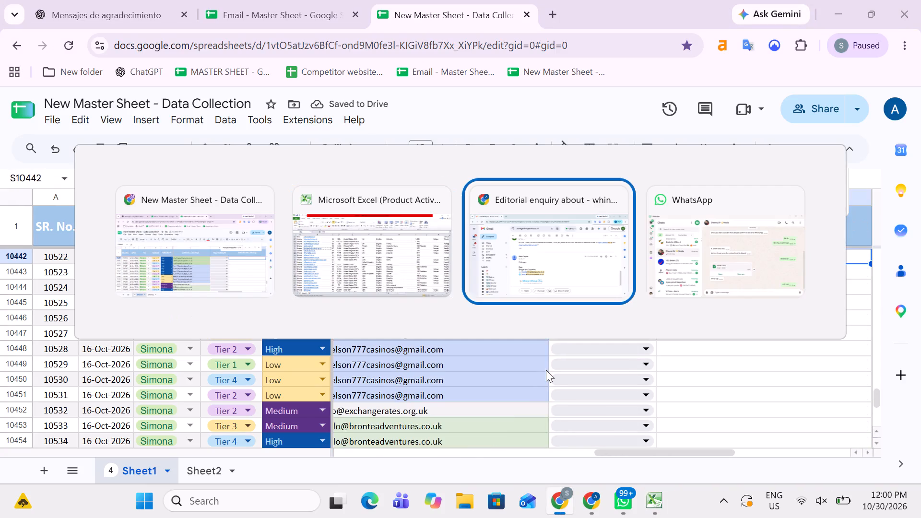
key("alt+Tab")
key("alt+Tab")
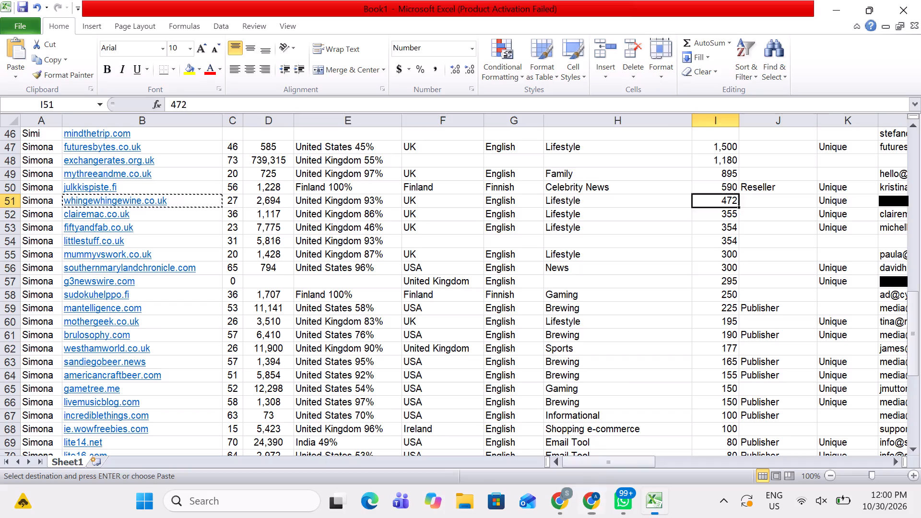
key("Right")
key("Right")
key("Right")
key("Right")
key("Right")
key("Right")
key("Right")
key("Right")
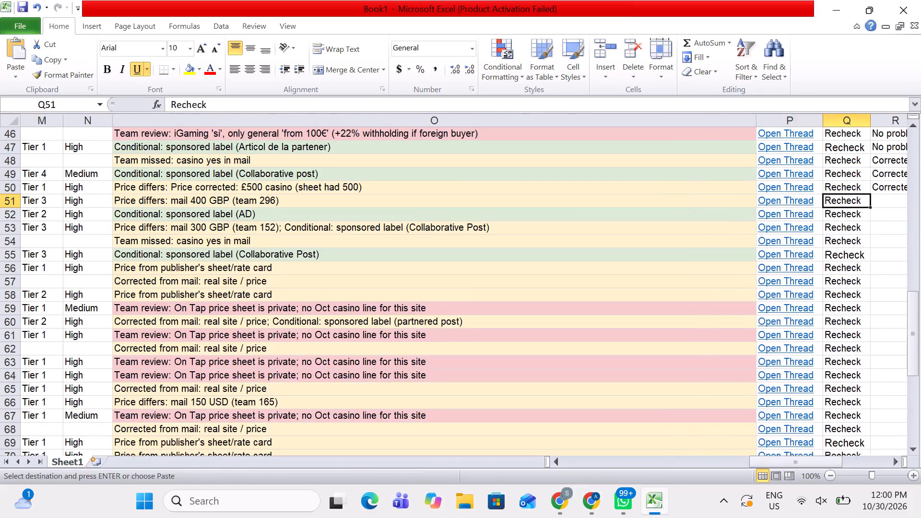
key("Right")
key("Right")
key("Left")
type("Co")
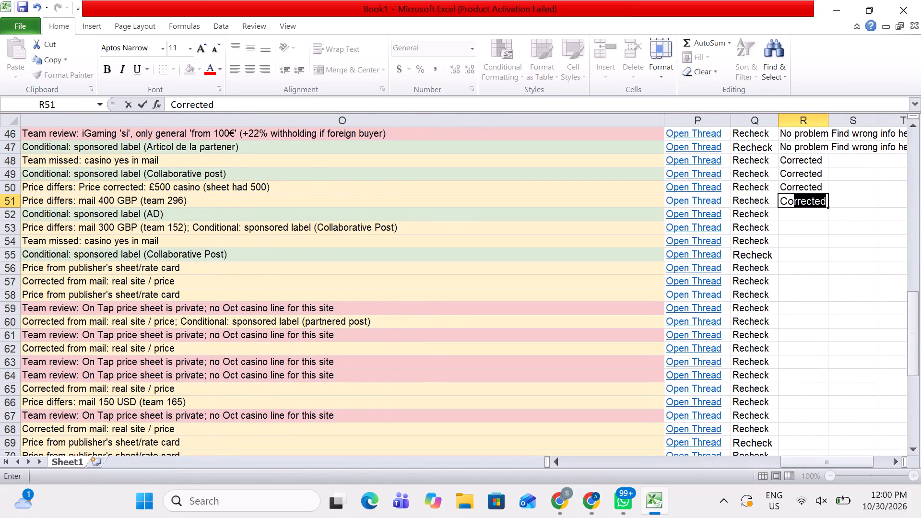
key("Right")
Examine the clairemac.co.uk entry in row 52, from its first cell across its details to the review note in column O.
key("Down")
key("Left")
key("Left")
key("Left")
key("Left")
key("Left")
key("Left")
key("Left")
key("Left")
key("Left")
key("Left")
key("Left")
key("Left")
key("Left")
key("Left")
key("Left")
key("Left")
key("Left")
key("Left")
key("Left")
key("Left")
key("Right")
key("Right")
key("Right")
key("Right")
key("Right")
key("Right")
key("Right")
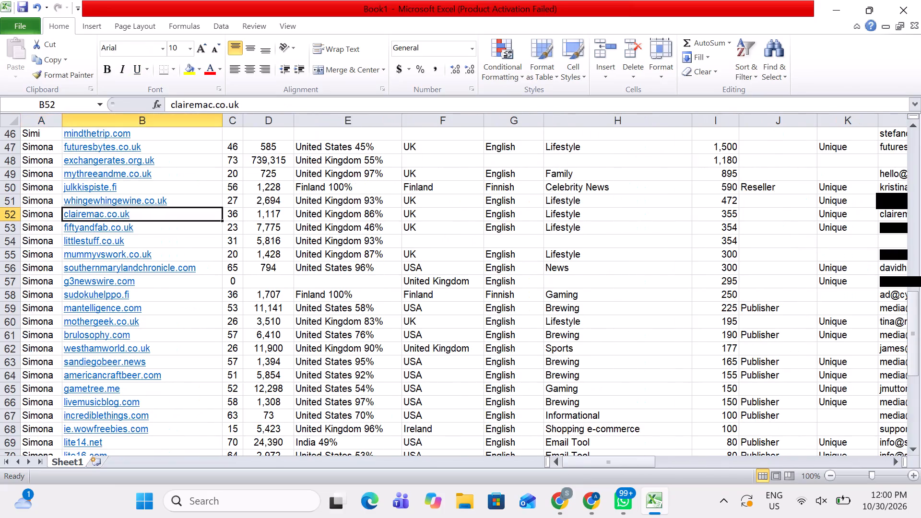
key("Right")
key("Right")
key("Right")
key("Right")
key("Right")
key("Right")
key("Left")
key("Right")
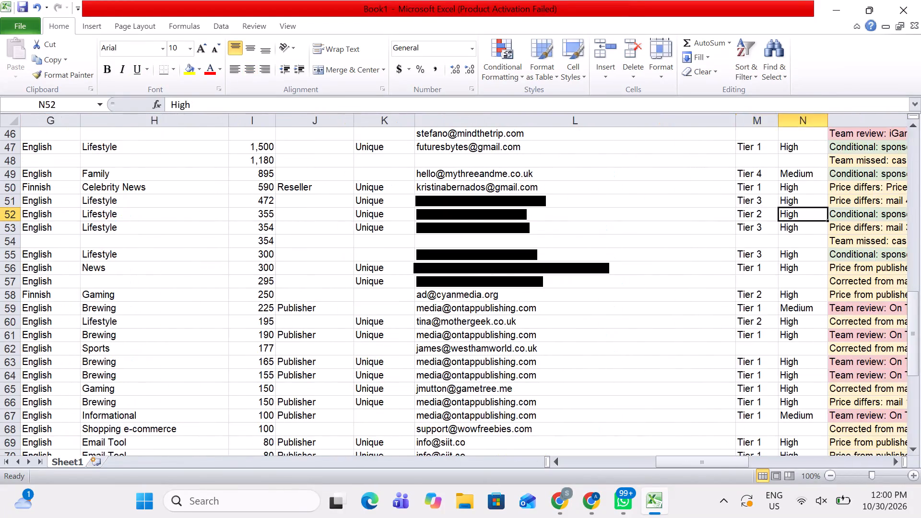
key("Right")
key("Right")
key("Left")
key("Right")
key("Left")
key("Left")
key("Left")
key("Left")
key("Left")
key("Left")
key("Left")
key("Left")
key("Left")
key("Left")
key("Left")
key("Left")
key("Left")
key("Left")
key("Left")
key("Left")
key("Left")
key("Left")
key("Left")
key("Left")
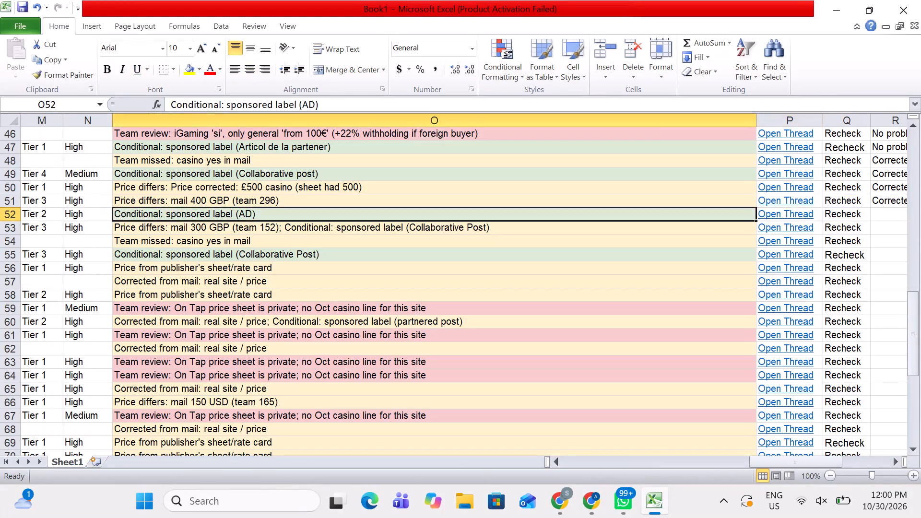
Copy the website name clairemac.co.uk from B52.
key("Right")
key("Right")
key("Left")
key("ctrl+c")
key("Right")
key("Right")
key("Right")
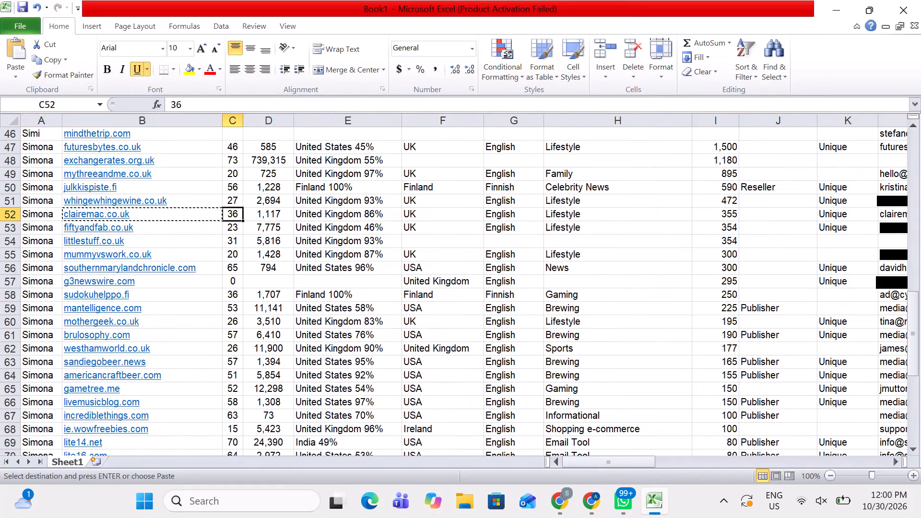
Examine the clairemac.co.uk entry in row 52 of Book1, from its price across to the contact and tier columns.
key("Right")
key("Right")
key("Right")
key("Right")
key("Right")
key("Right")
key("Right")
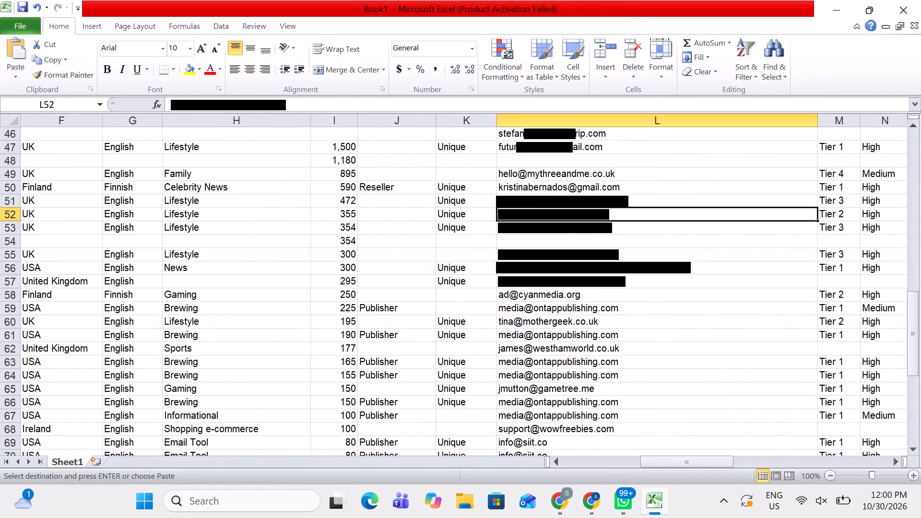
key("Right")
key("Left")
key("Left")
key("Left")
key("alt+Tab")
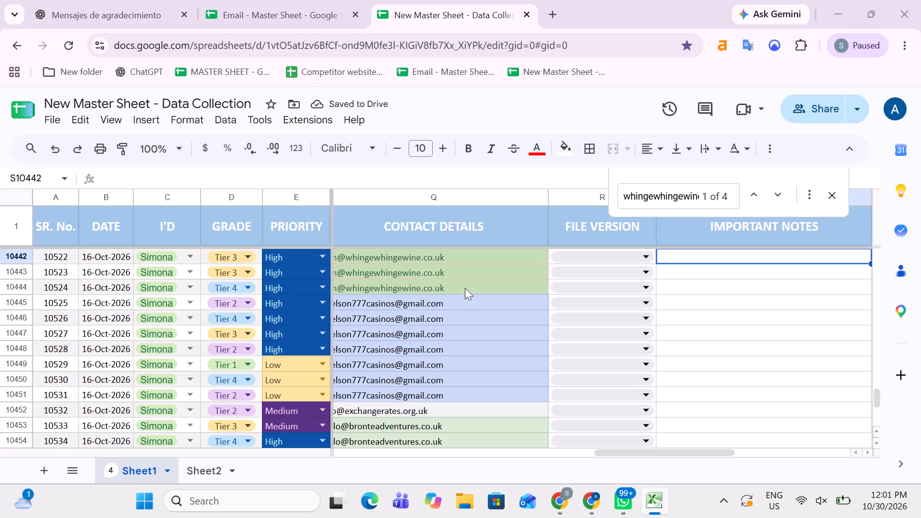
left_click(640, 194)
double_click(640, 194)
key("ctrl+v")
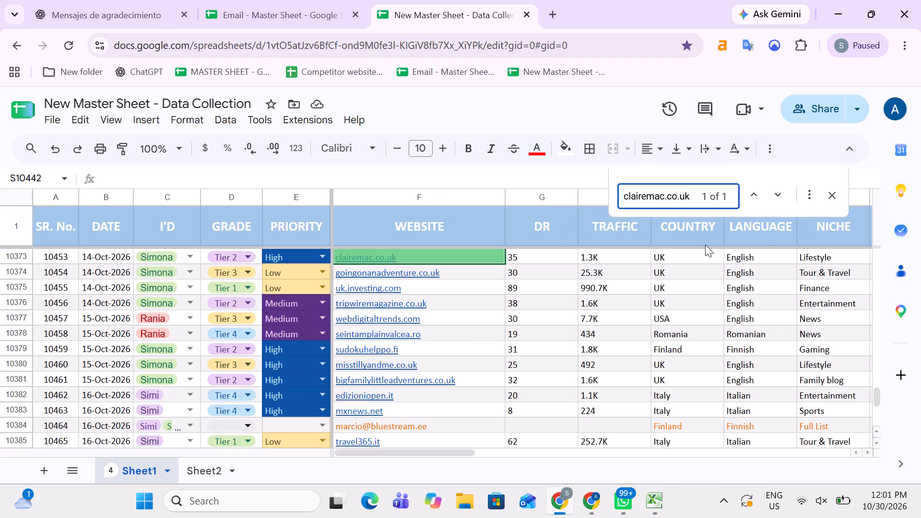
In the clairemac.co.uk row, 10373, check the price columns and set LINK POLICY to Sponsored Tag.
left_click(550, 258)
key("Up")
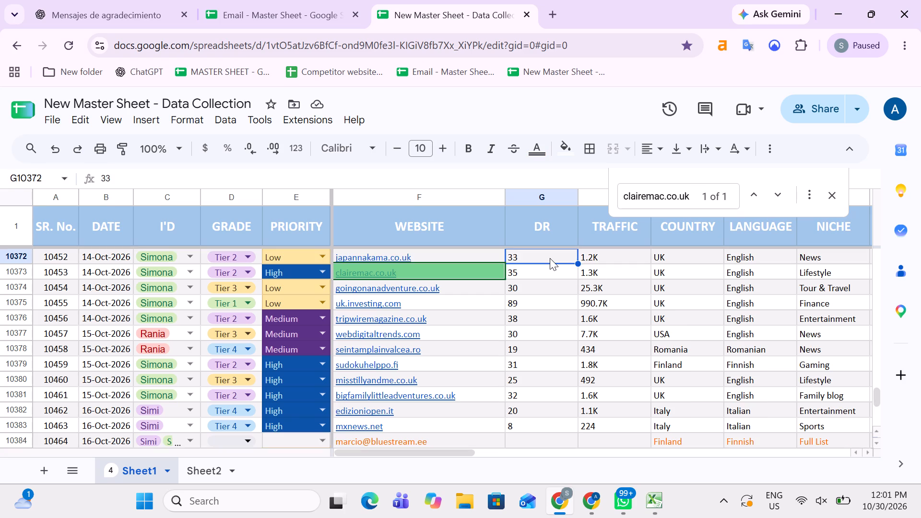
key("Up")
key("Down")
key("Down")
key("Right")
key("Right")
key("Right")
key("Right")
key("Right")
key("Right")
key("Right")
key("Right")
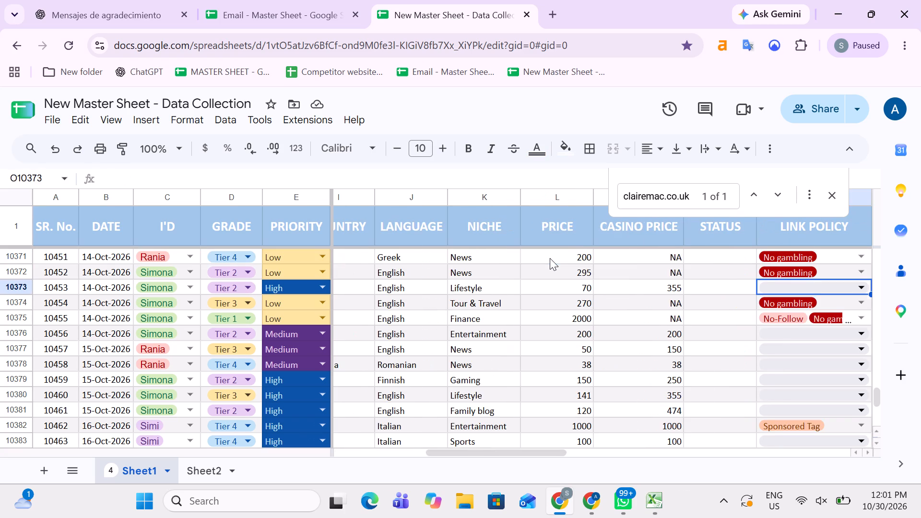
key("Right")
key("Left")
key("Left")
key("Right")
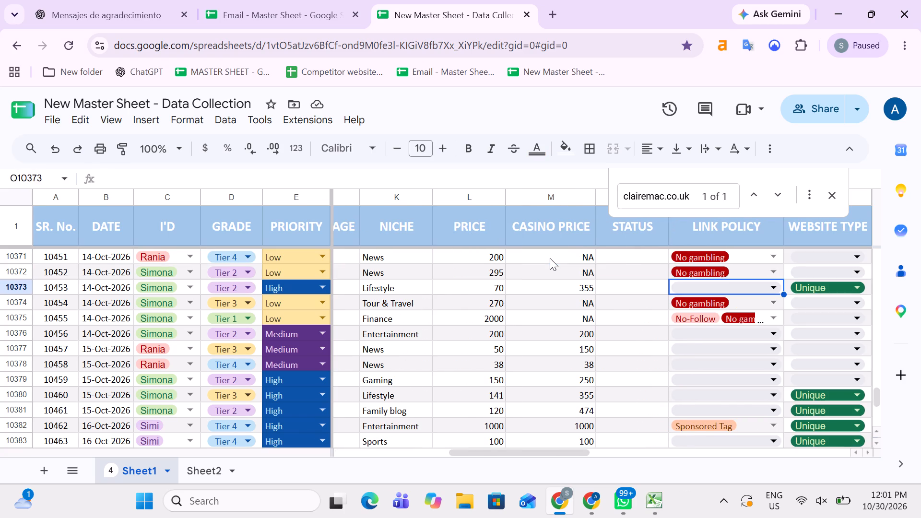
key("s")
key("Down")
key("Down")
key("Return")
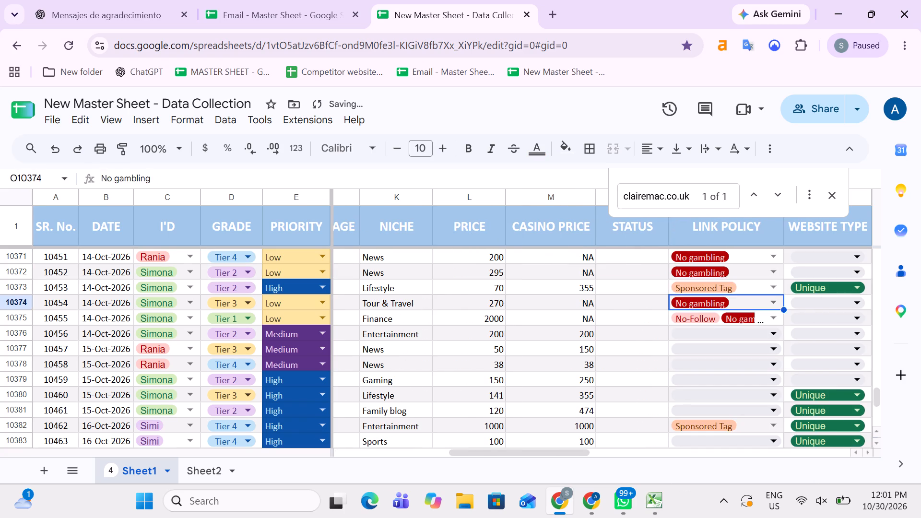
key("Up")
key("Right")
key("Left")
Switch back to Book1 in Excel.
key("alt+Tab")
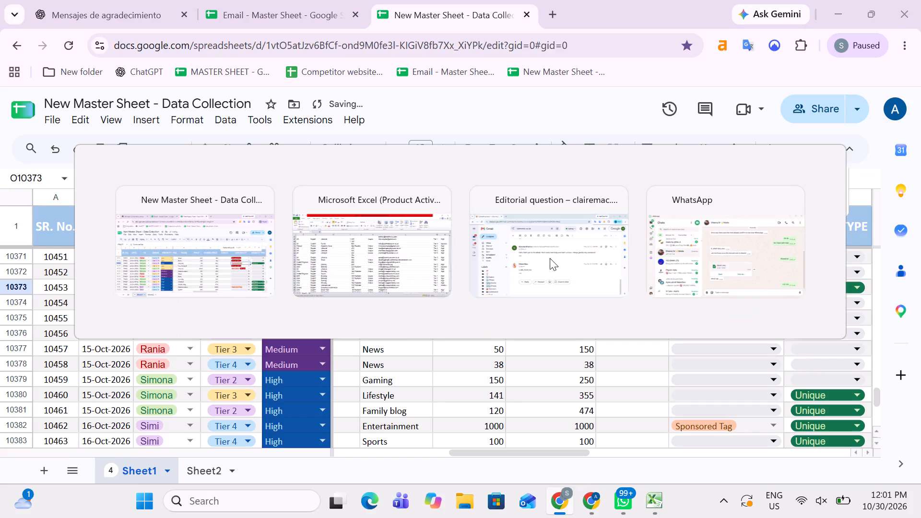
Switch back to Book1 and record "Corrected" beside the clairemac.co.uk Recheck cell, in R52.
key("alt+Tab")
key("alt+Tab")
key("alt+Tab")
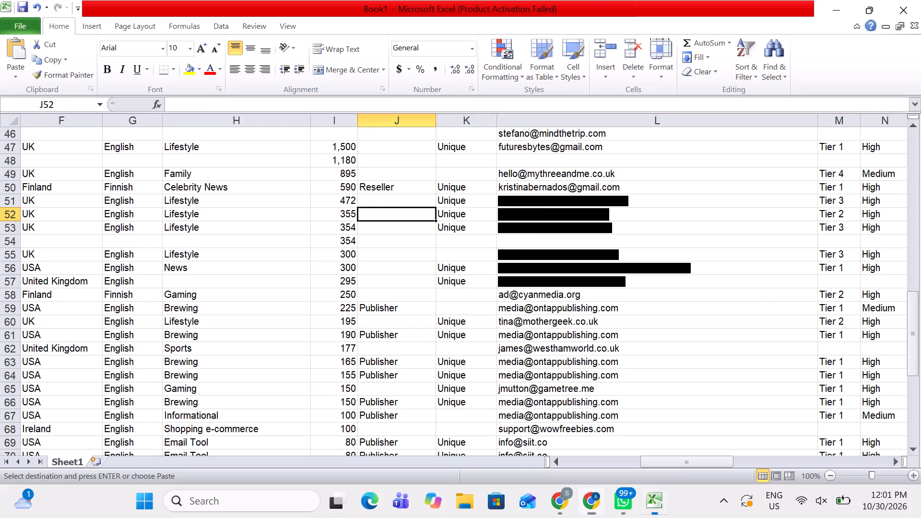
key("Right")
key("Right")
key("Right")
key("Right")
key("Right")
key("Right")
key("Right")
key("Right")
key("Right")
key("Right")
key("Right")
key("Left")
key("Left")
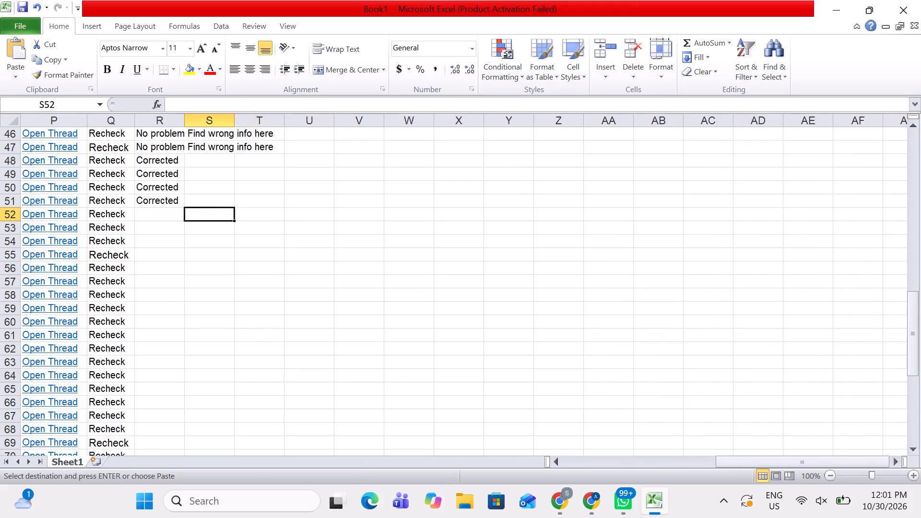
key("Left")
type("Co")
key("Down")
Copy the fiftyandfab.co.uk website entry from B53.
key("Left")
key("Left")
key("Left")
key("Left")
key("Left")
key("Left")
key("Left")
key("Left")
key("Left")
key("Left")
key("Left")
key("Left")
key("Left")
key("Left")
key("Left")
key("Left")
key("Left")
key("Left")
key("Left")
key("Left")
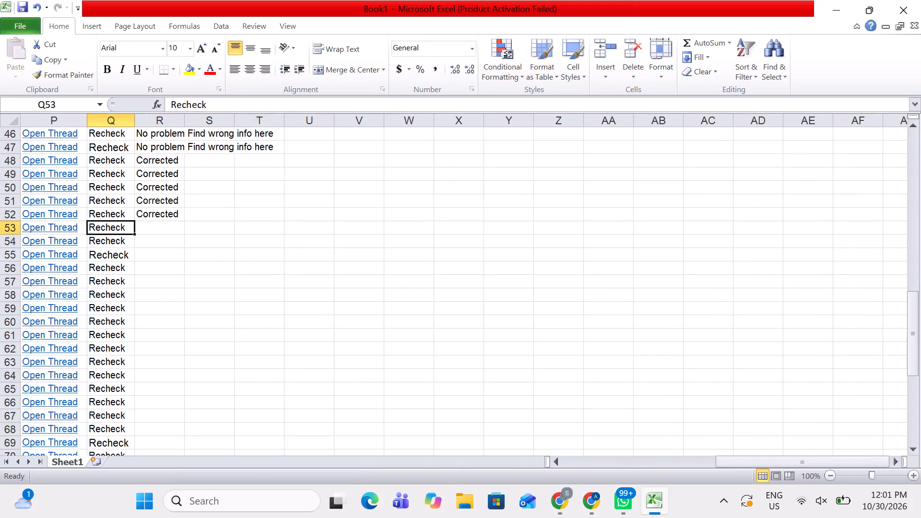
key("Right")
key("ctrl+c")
Examine the fiftyandfab.co.uk entry in row 53, across its details to the review note in column O.
key("Right")
key("Right")
key("Right")
key("Right")
key("Right")
key("Right")
key("Right")
key("Right")
key("Right")
key("Right")
key("Right")
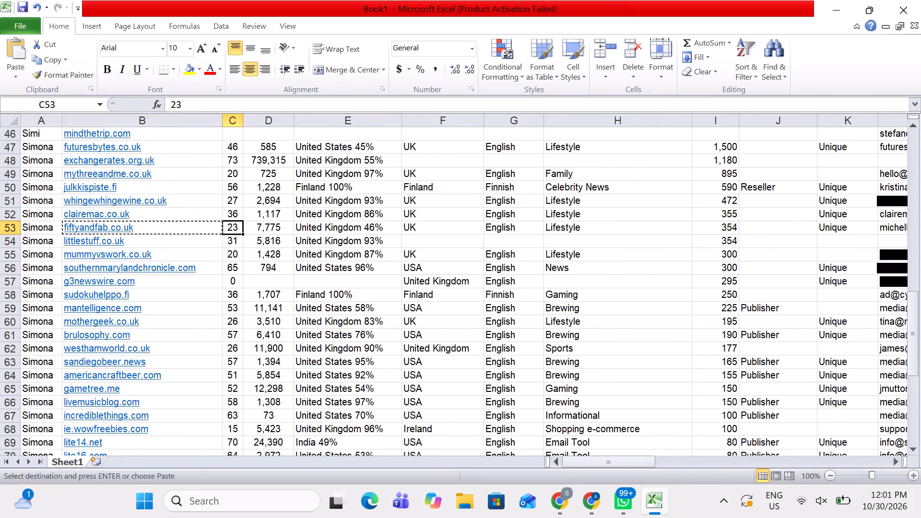
key("Right")
key("Right")
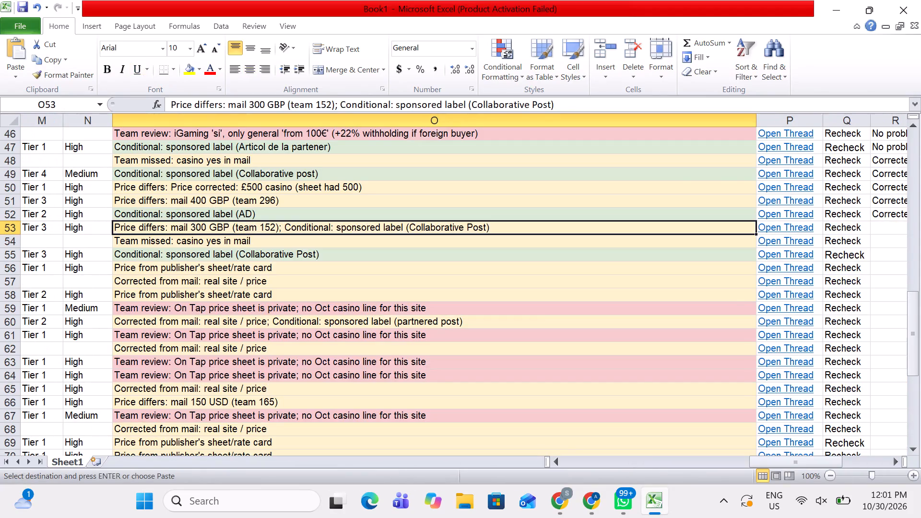
Return to the website column of row 53 and copy the fiftyandfab.co.uk entry from B53.
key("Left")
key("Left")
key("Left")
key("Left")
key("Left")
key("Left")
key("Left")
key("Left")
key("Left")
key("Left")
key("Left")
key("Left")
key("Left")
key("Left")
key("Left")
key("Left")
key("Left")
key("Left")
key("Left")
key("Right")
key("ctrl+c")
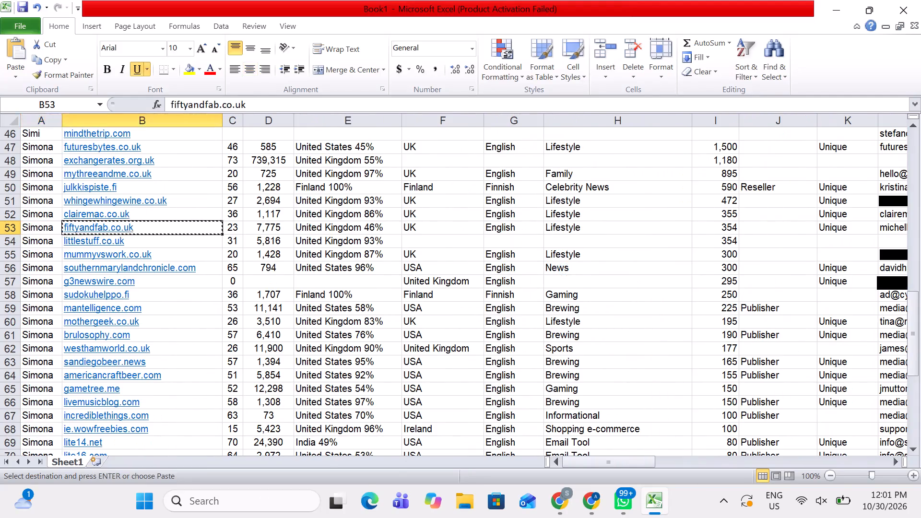
Switch to the New Master Sheet and search it for fiftyandfab.co.uk.
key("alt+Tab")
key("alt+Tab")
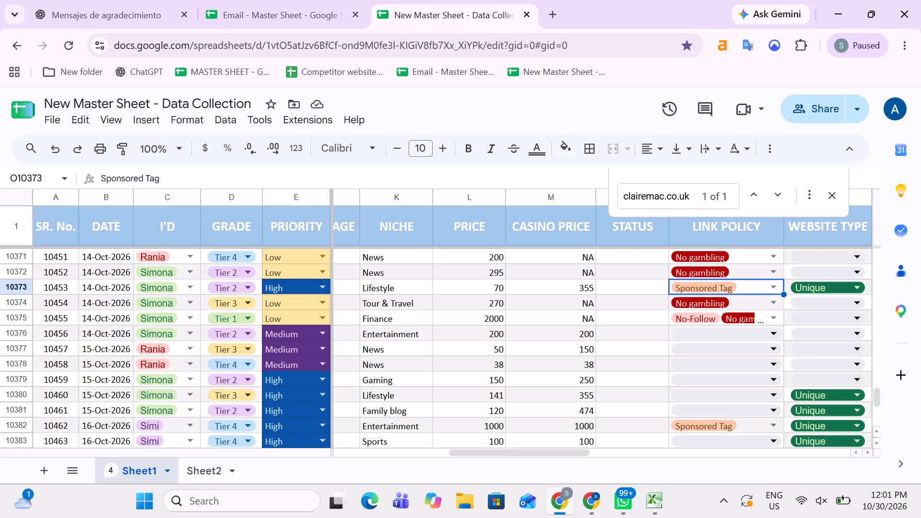
triple_click(649, 192)
key("ctrl+v")
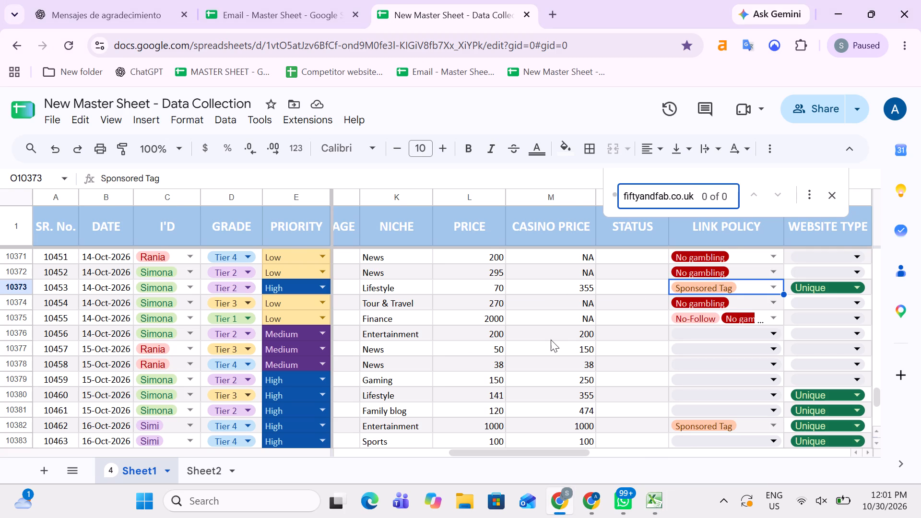